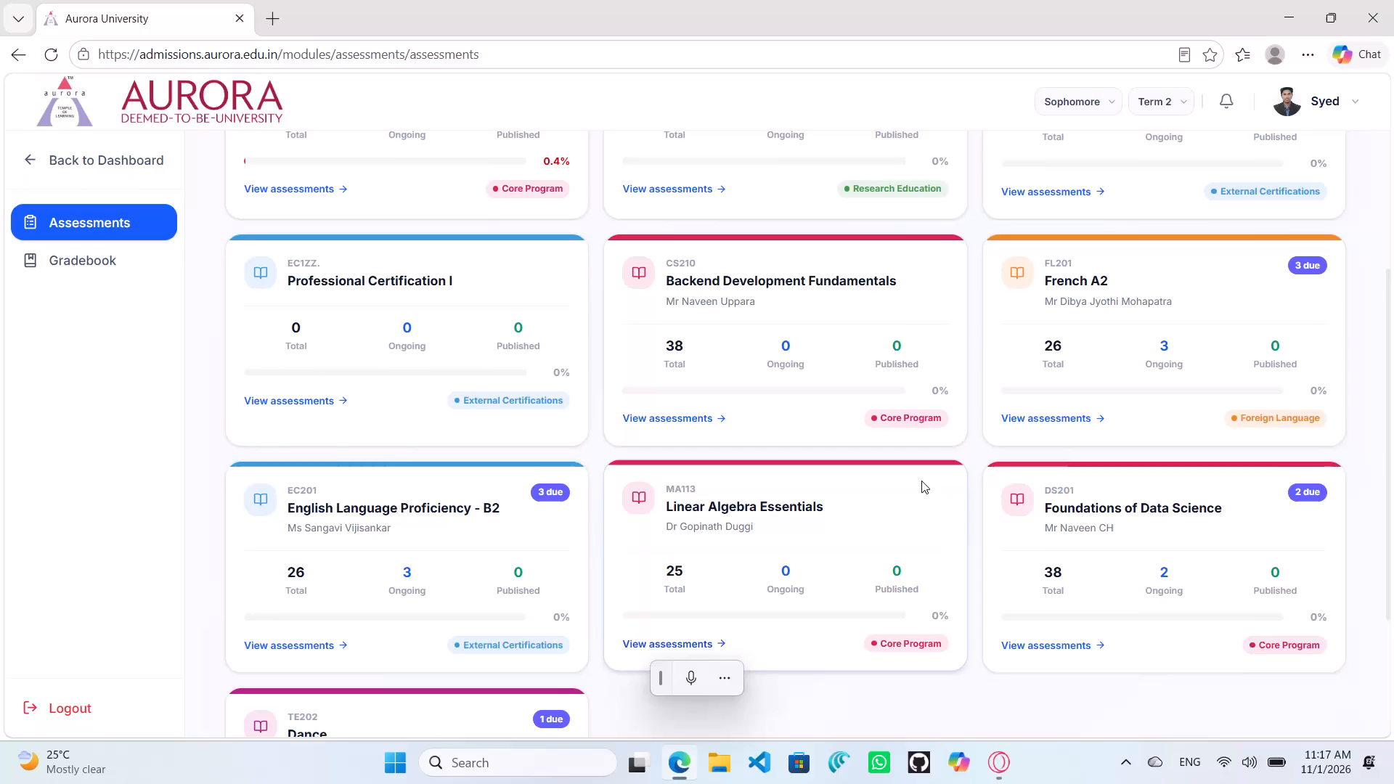
Open the assessments list for the Foundations of Data Science subject.
click(1088, 555)
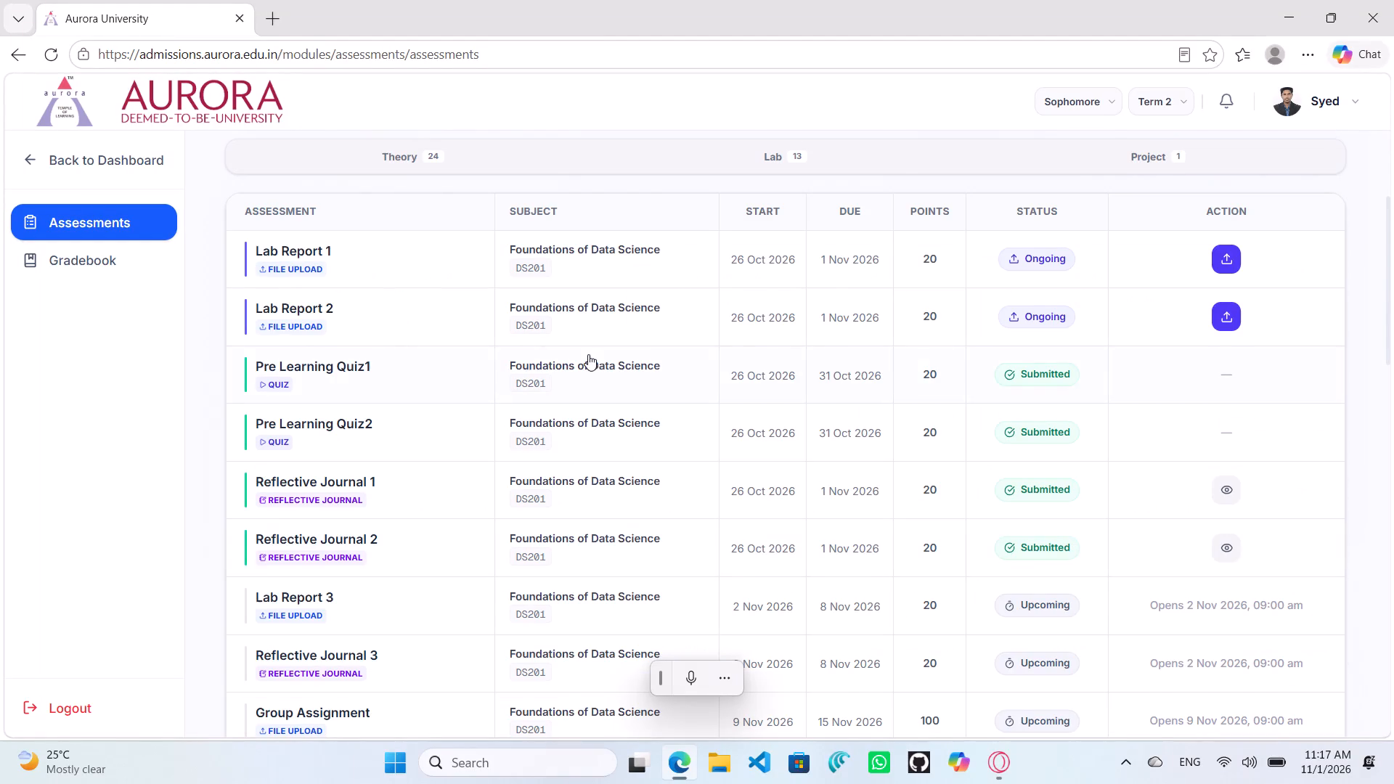
scroll(588, 354, up, 1)
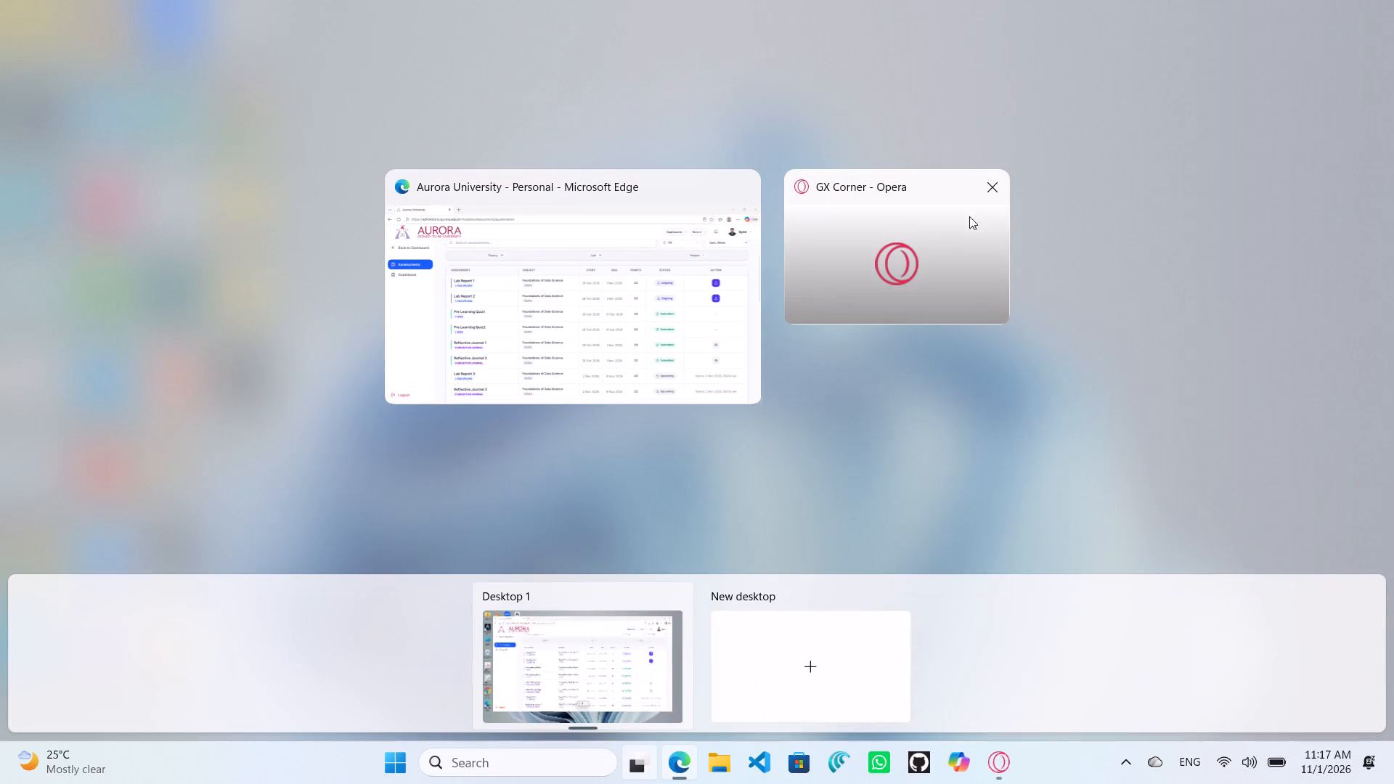
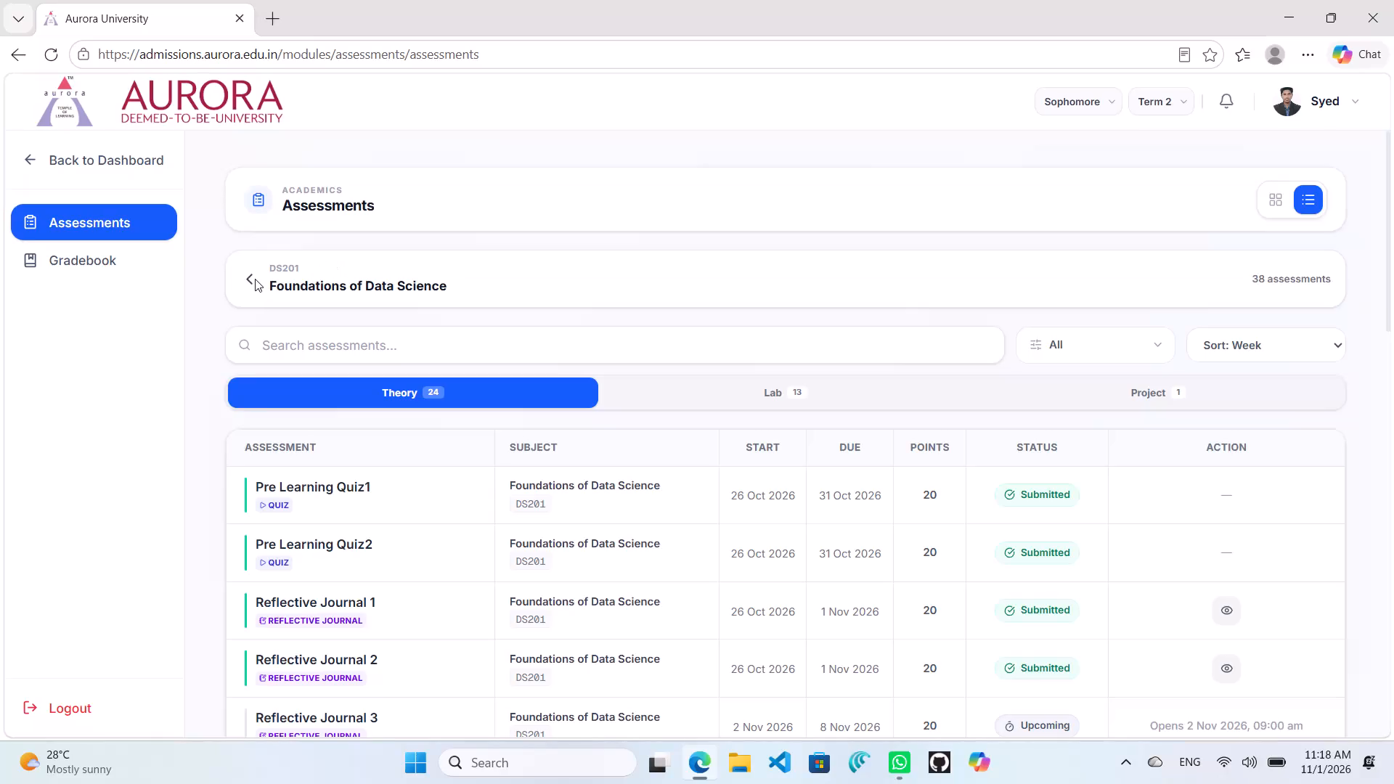
Go back to the subject overview and look through the French A2 assessments list.
click(255, 279)
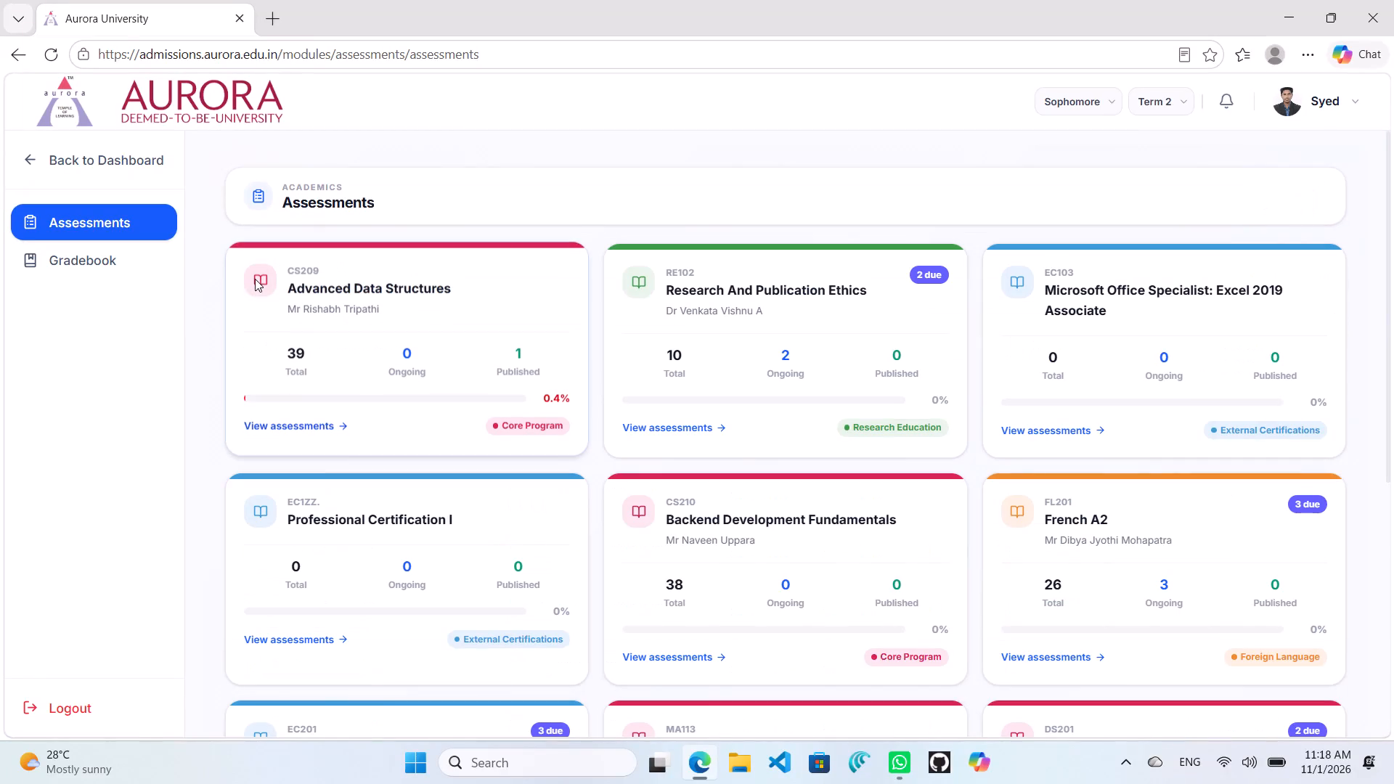
click(1173, 522)
scroll(1173, 522, down, 2)
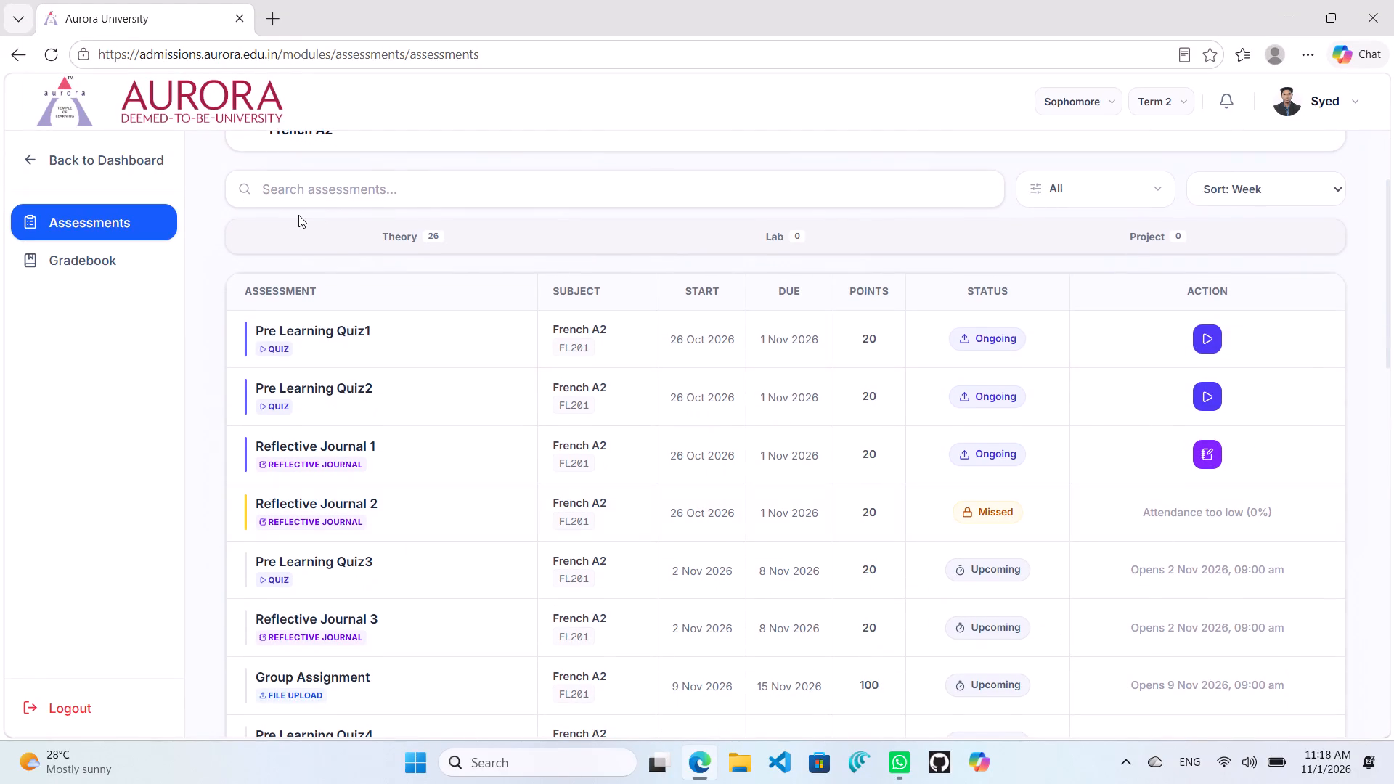
scroll(290, 215, up, 2)
Return to the subject overview and reopen the Foundations of Data Science assessments list to review its lab reports.
click(252, 277)
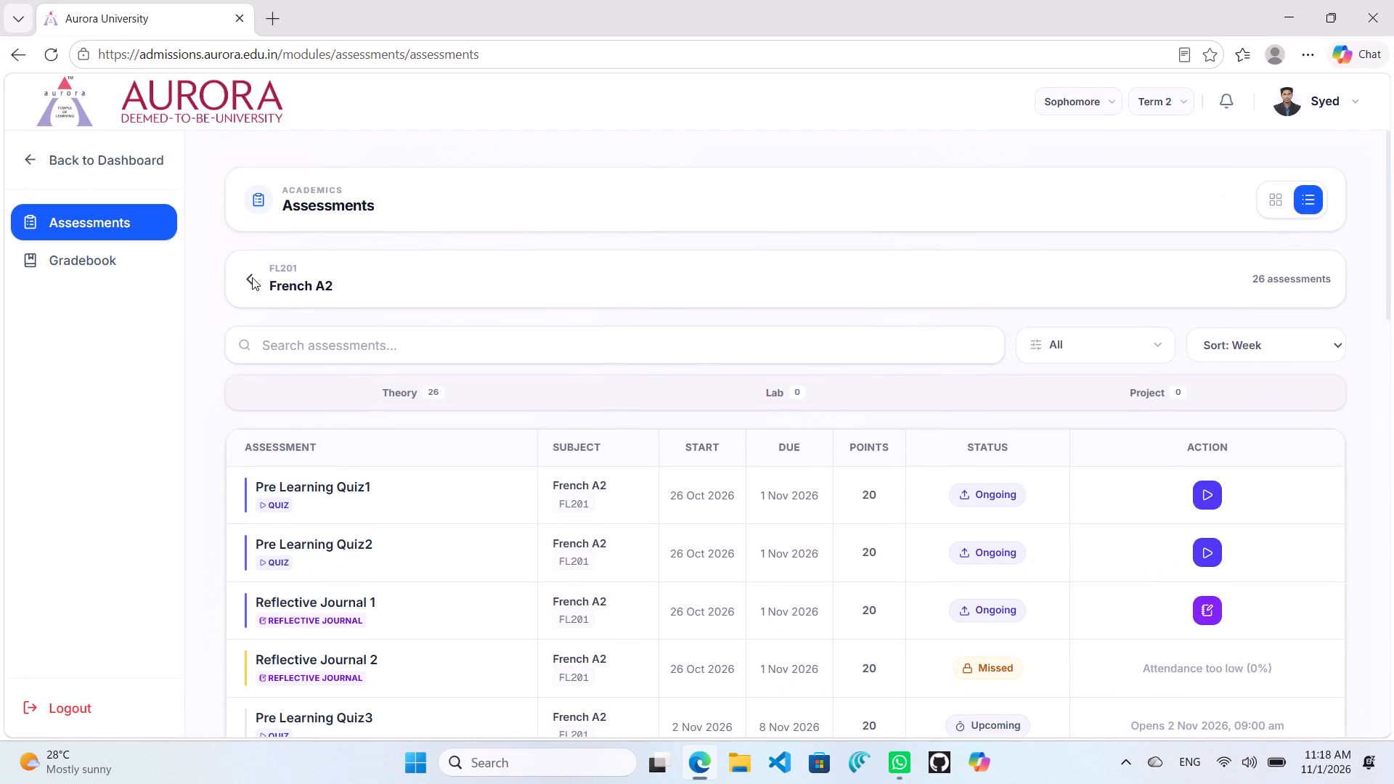
scroll(858, 449, down, 2)
click(1208, 396)
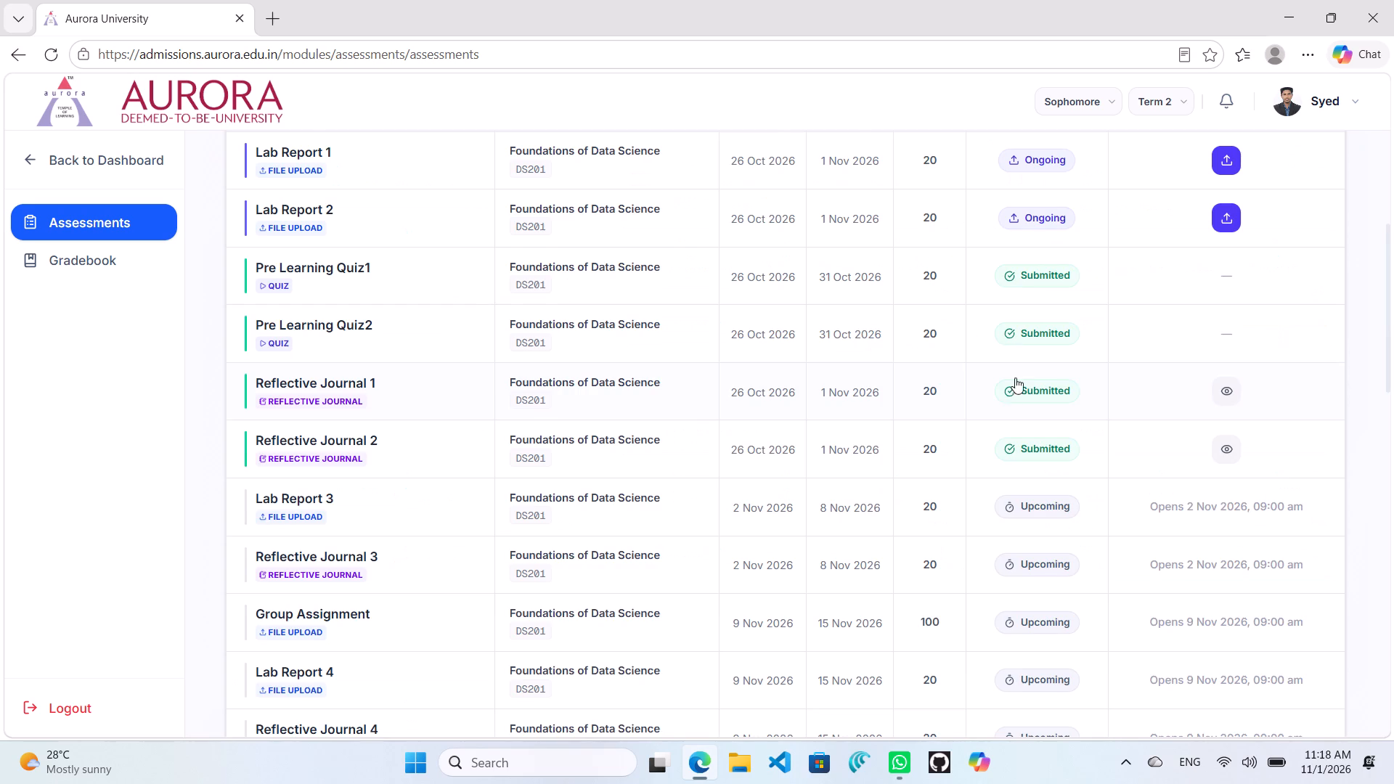
scroll(656, 389, up, 1)
Switch to the open WhatsApp window.
click(820, 187)
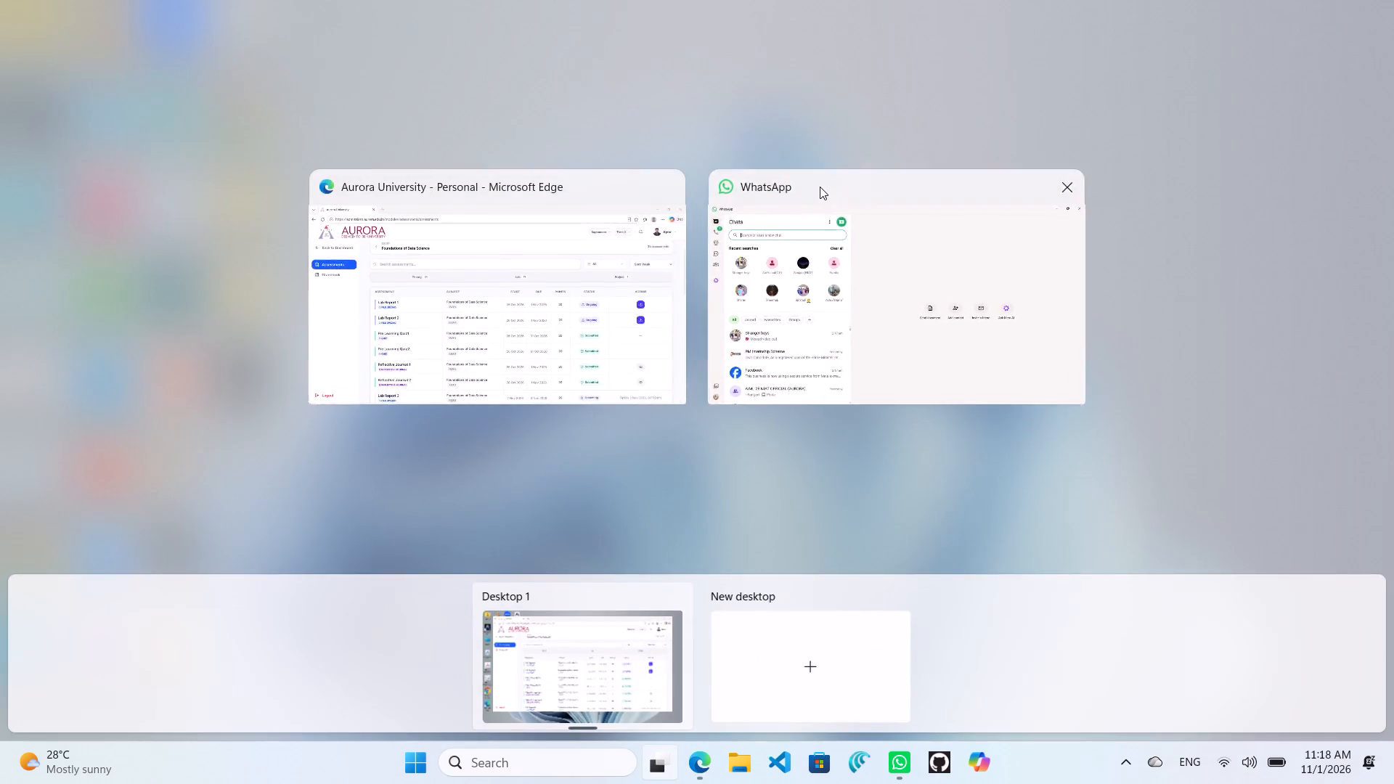
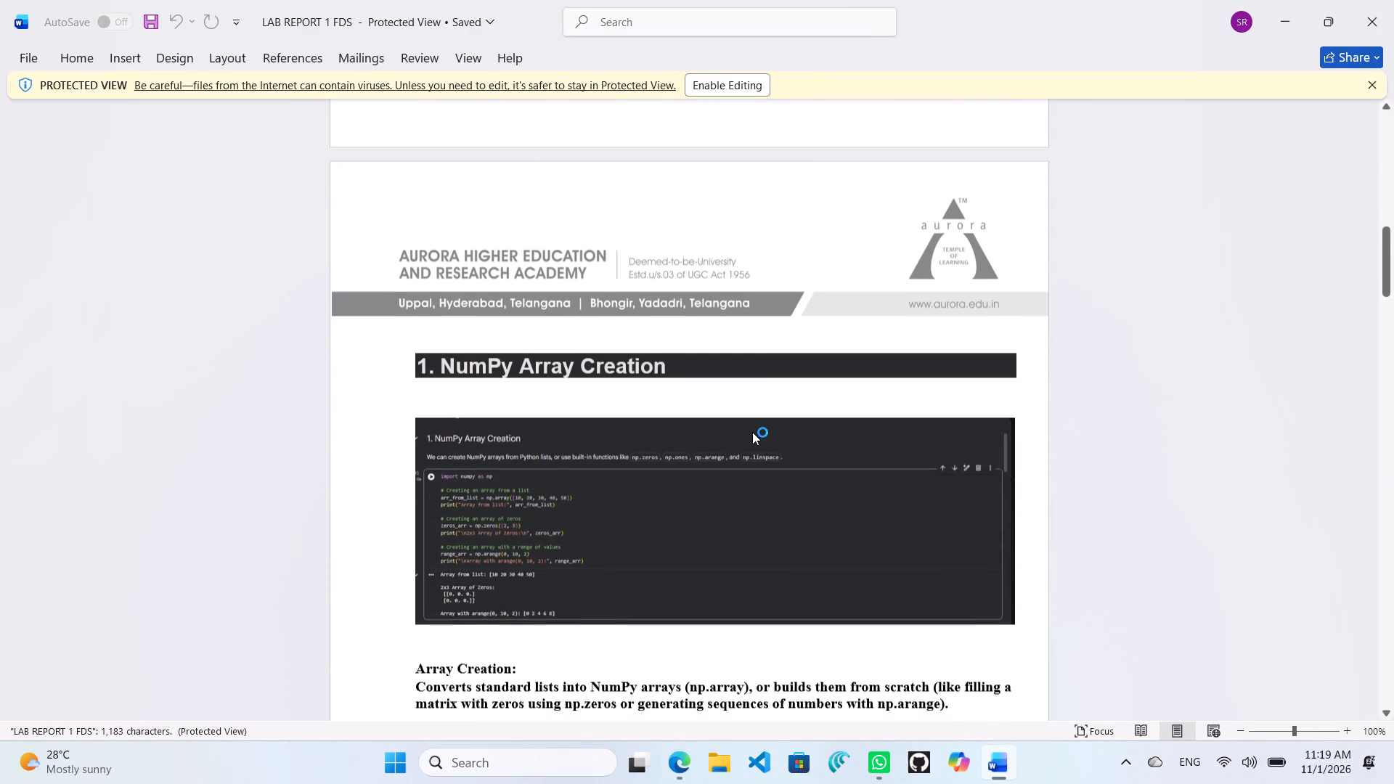
Read through the NumPy Array Creation section of the lab report, including its code screenshot and explanation.
scroll(752, 432, down, 2)
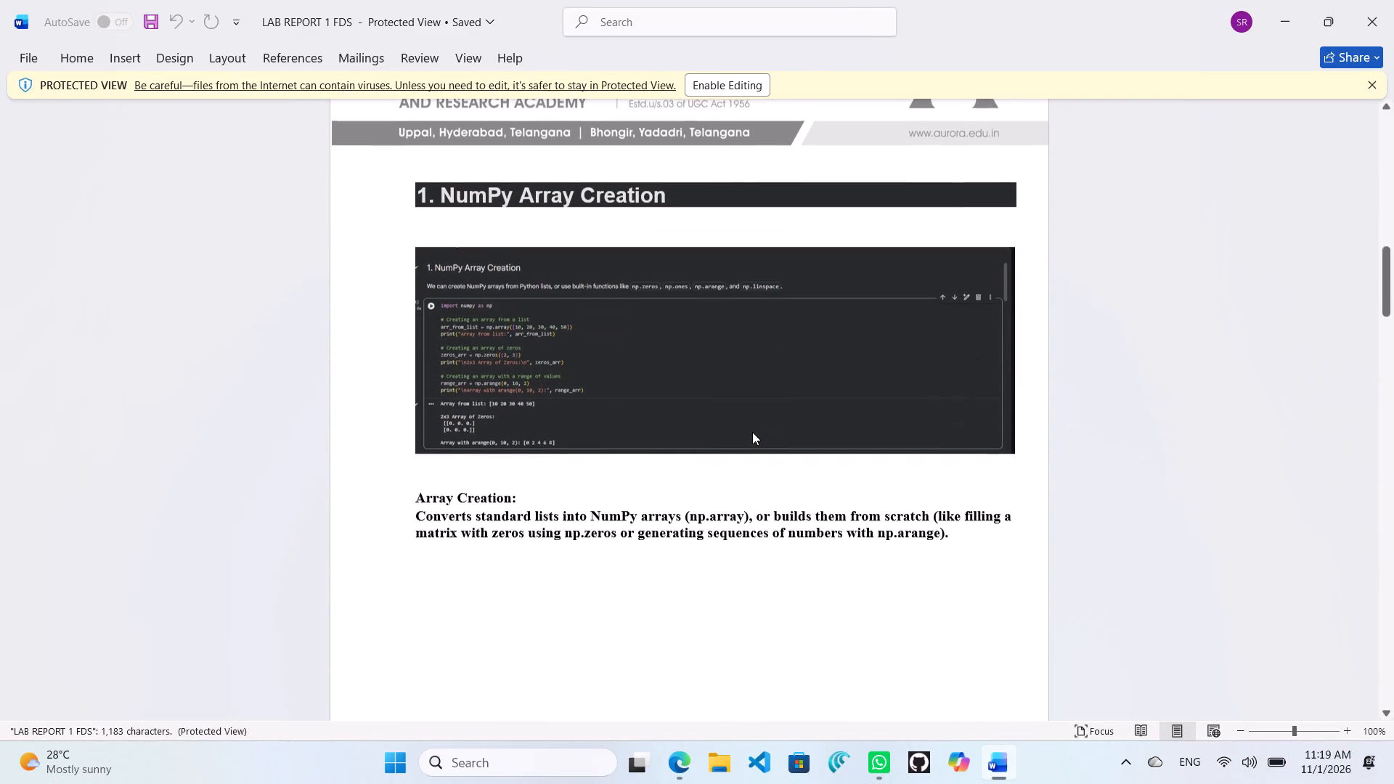
scroll(752, 432, down, 2)
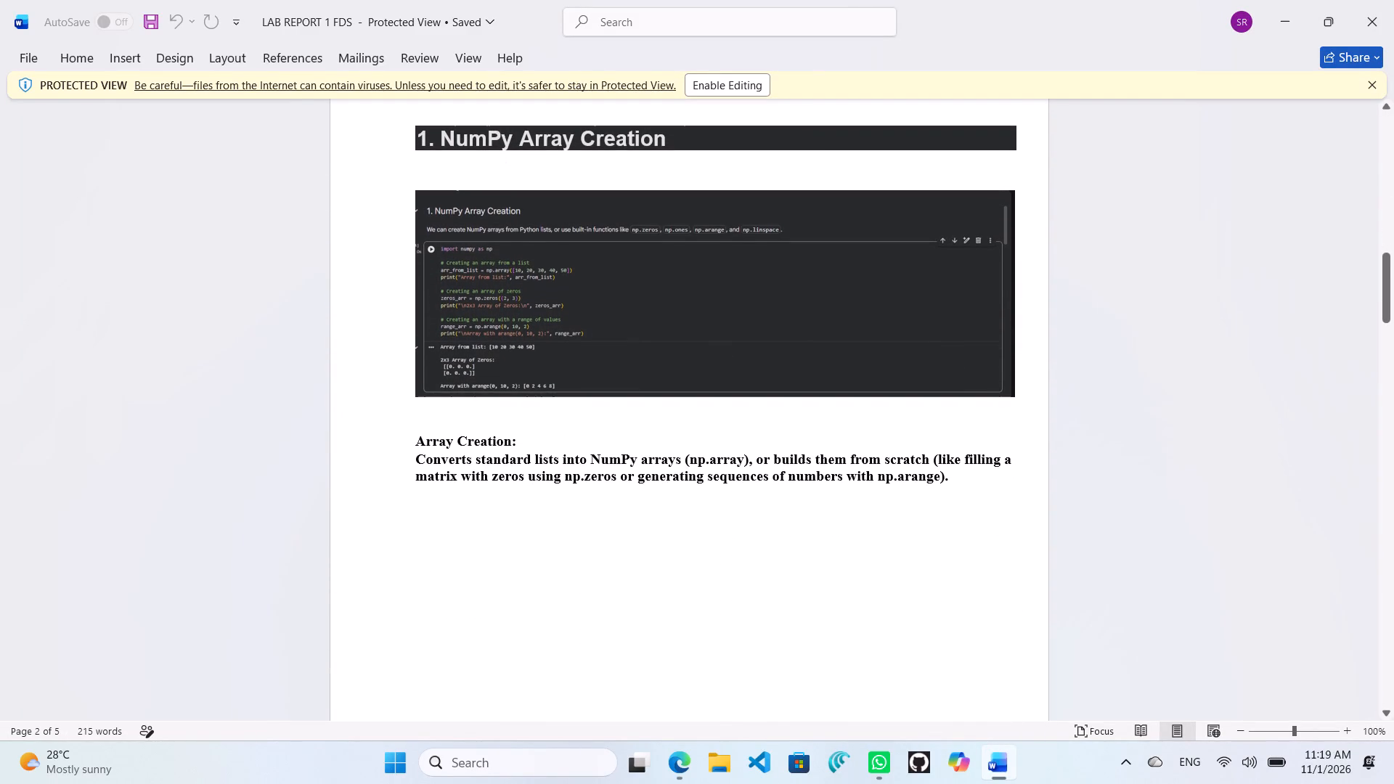
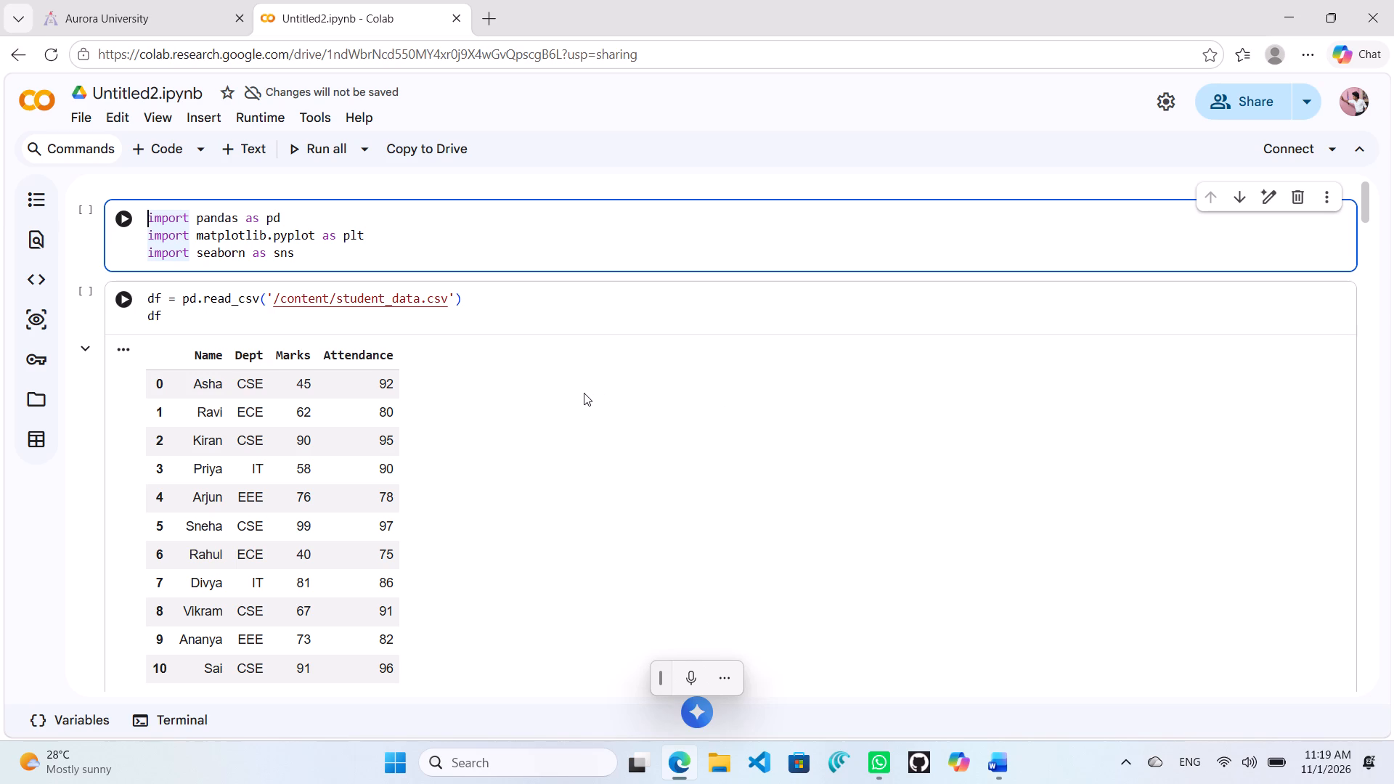
Glance at the LAB REPORT 1 FDS document in Word, and return to the Untitled2.ipynb notebook in Colab.
click(1099, 231)
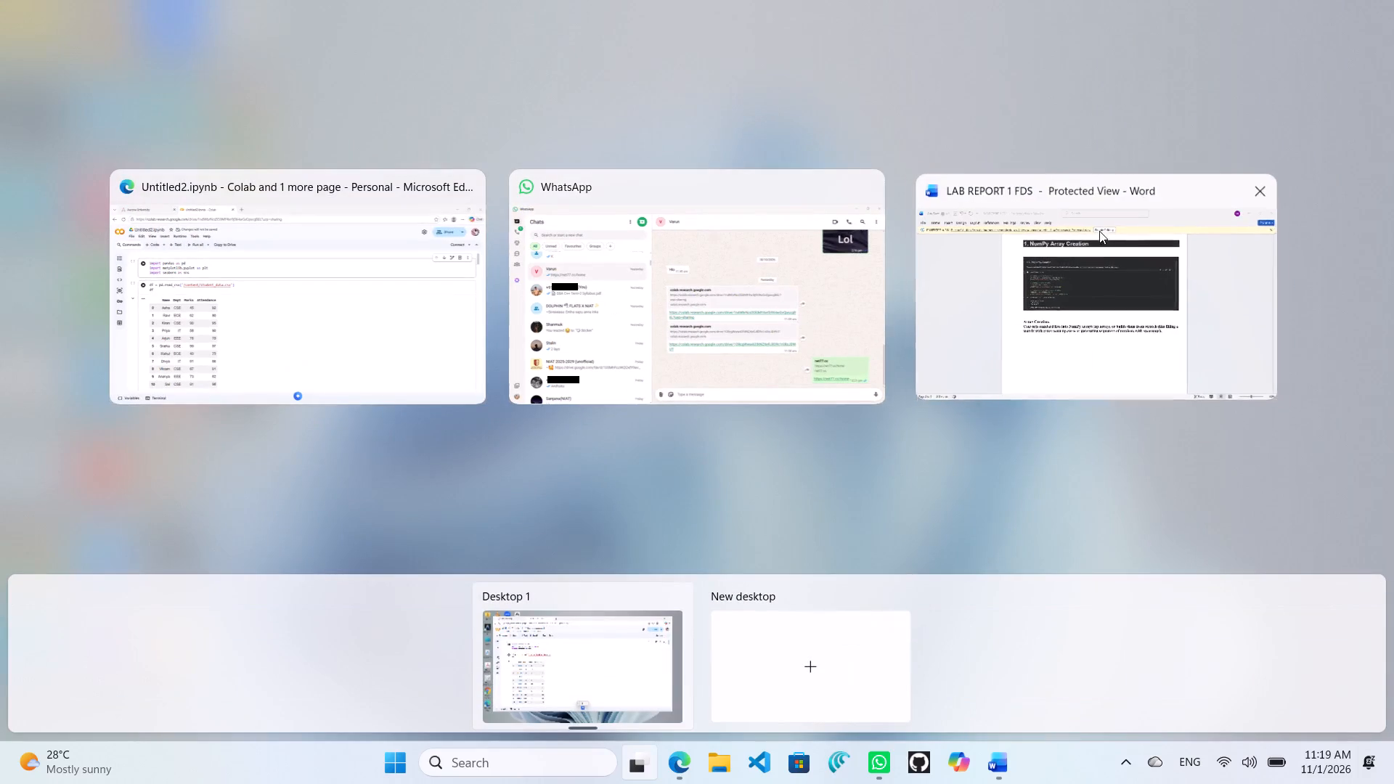
scroll(618, 372, right, 1)
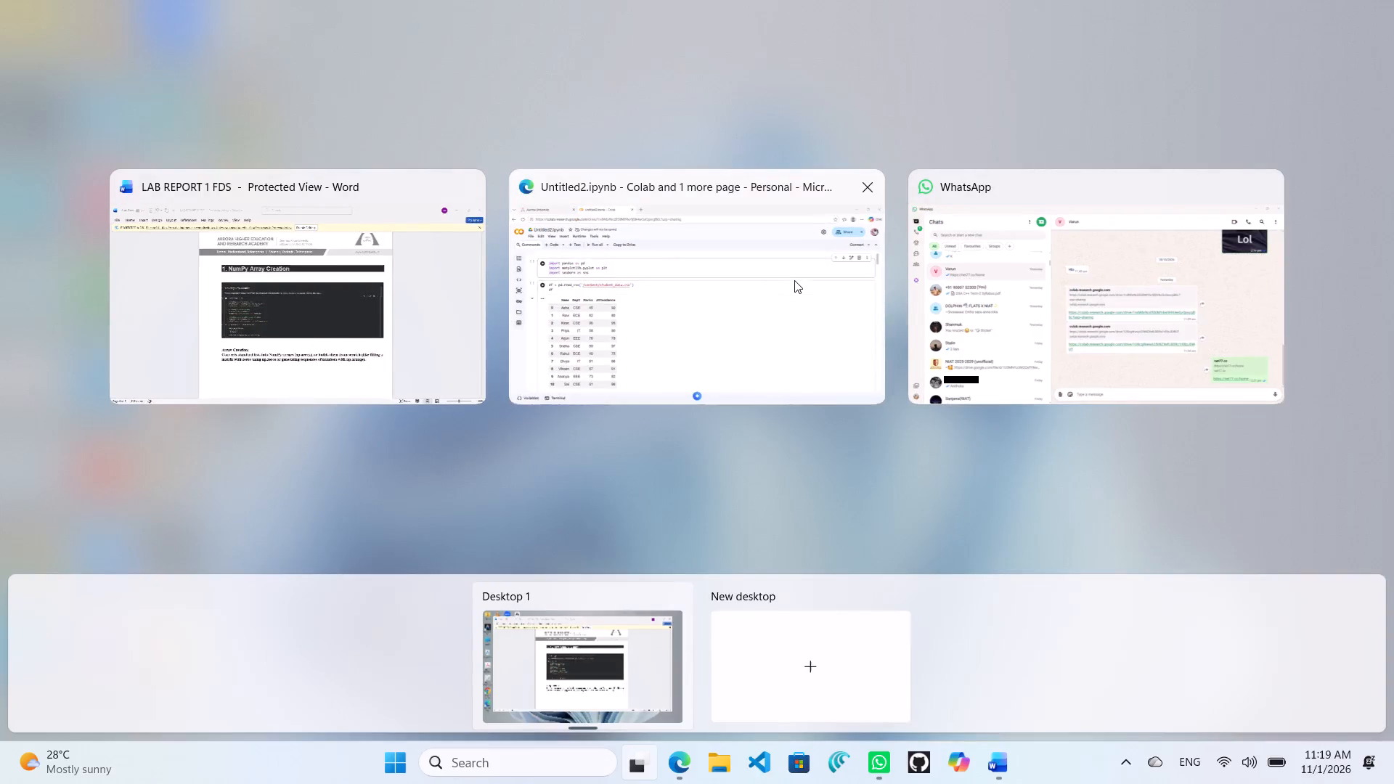
click(794, 280)
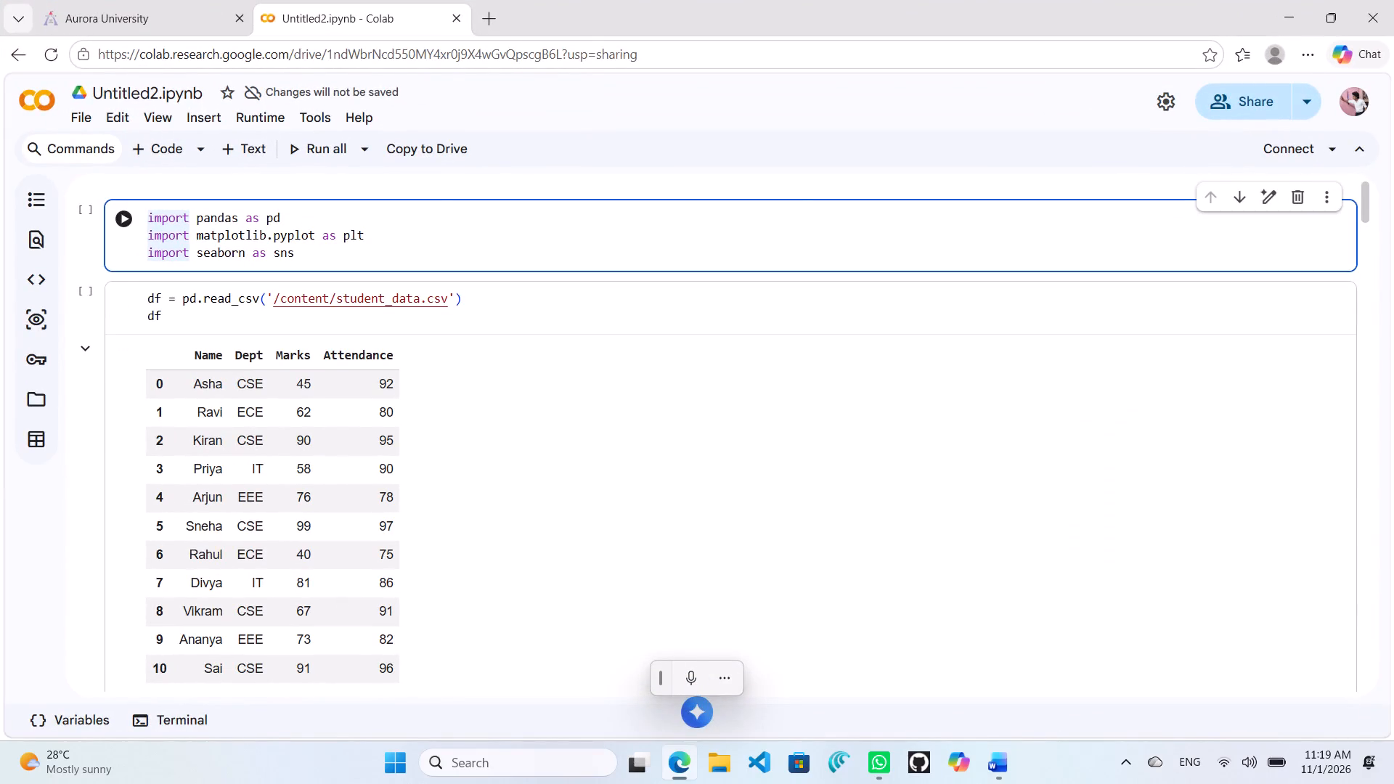
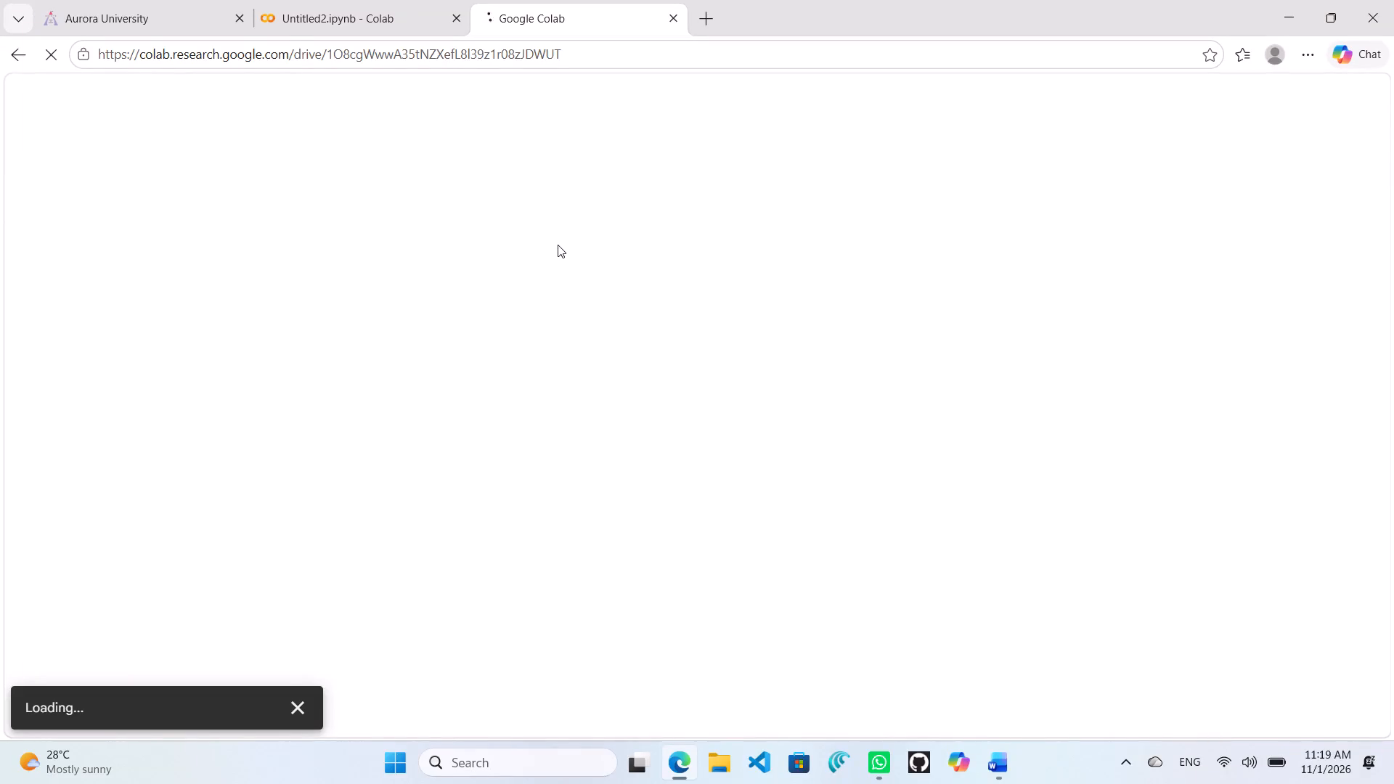
Look through the Sorting and Normalisation.ipynb notebook, examining its sorting, ranking and department-wise marks cells.
click(558, 245)
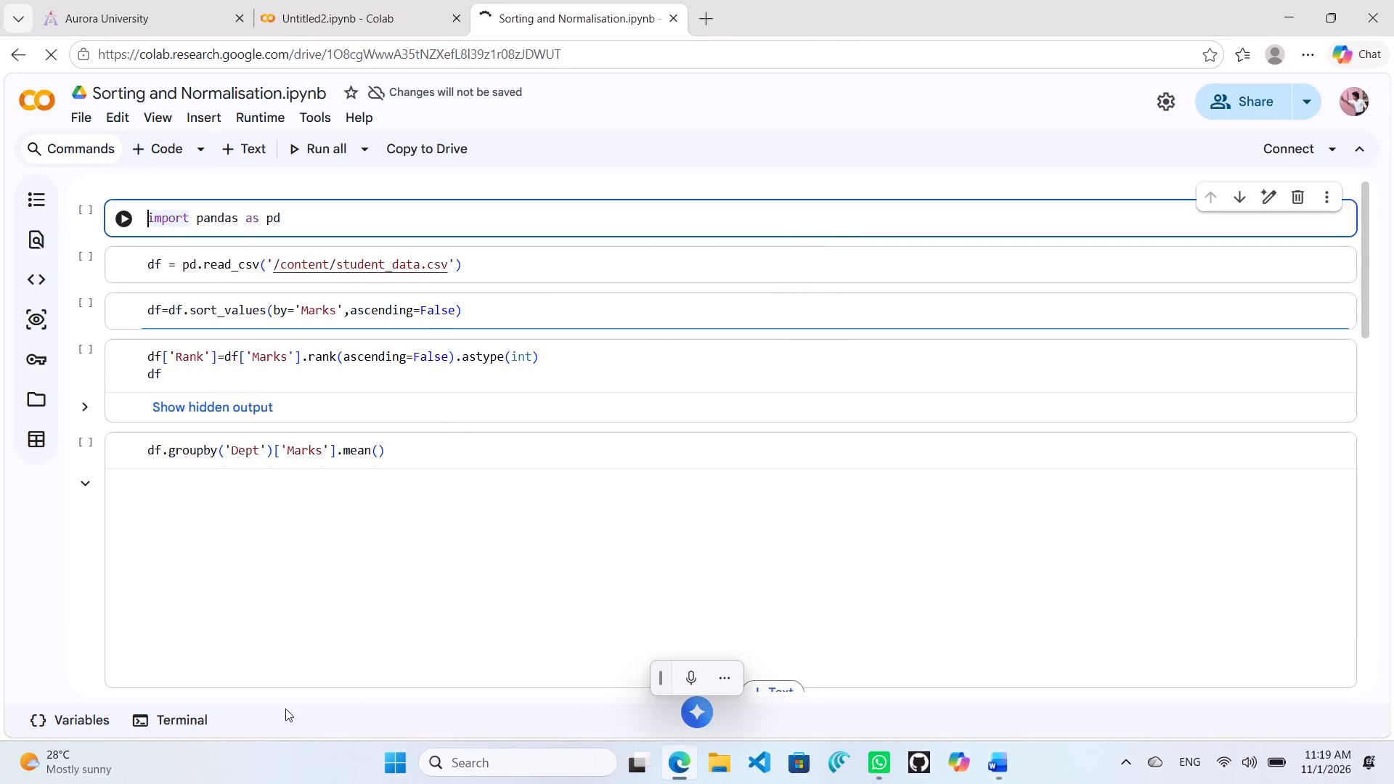
scroll(433, 417, up, 1)
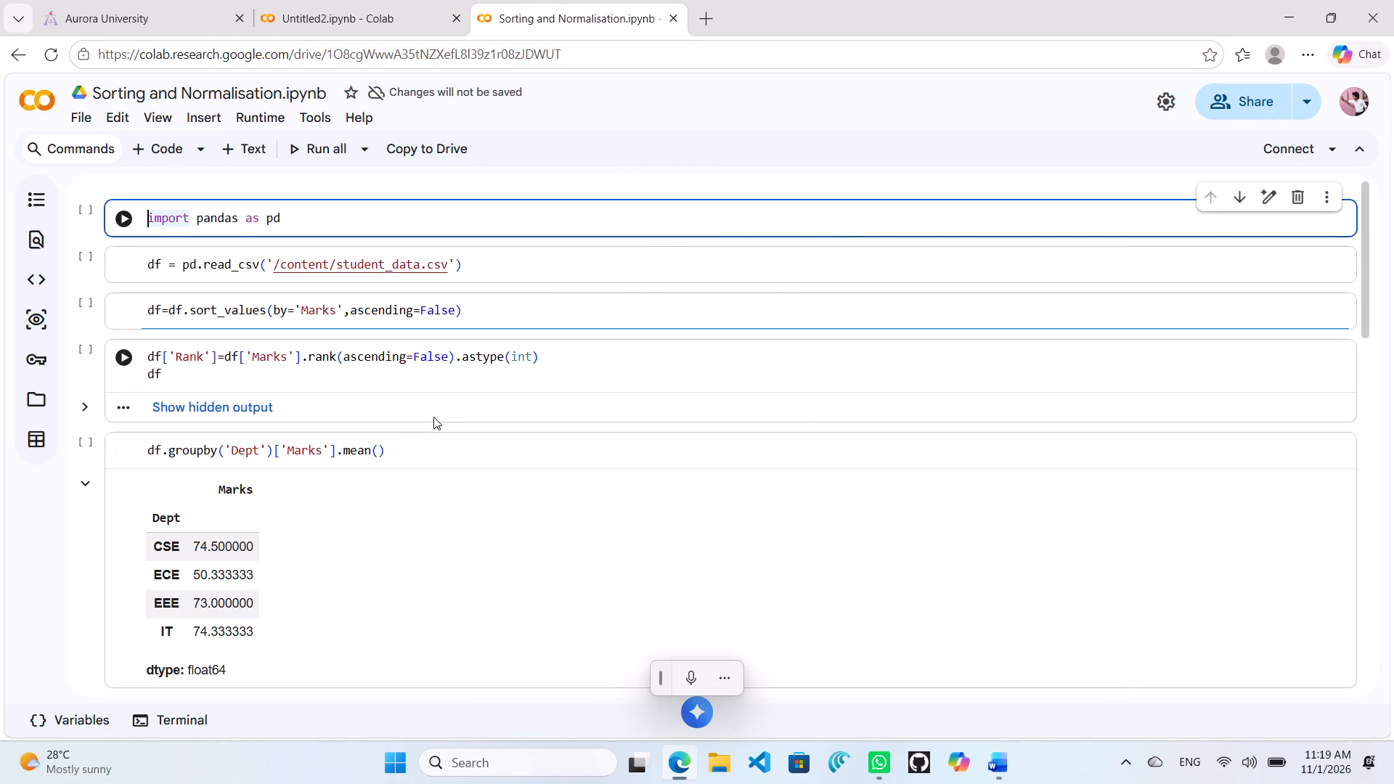
click(1017, 249)
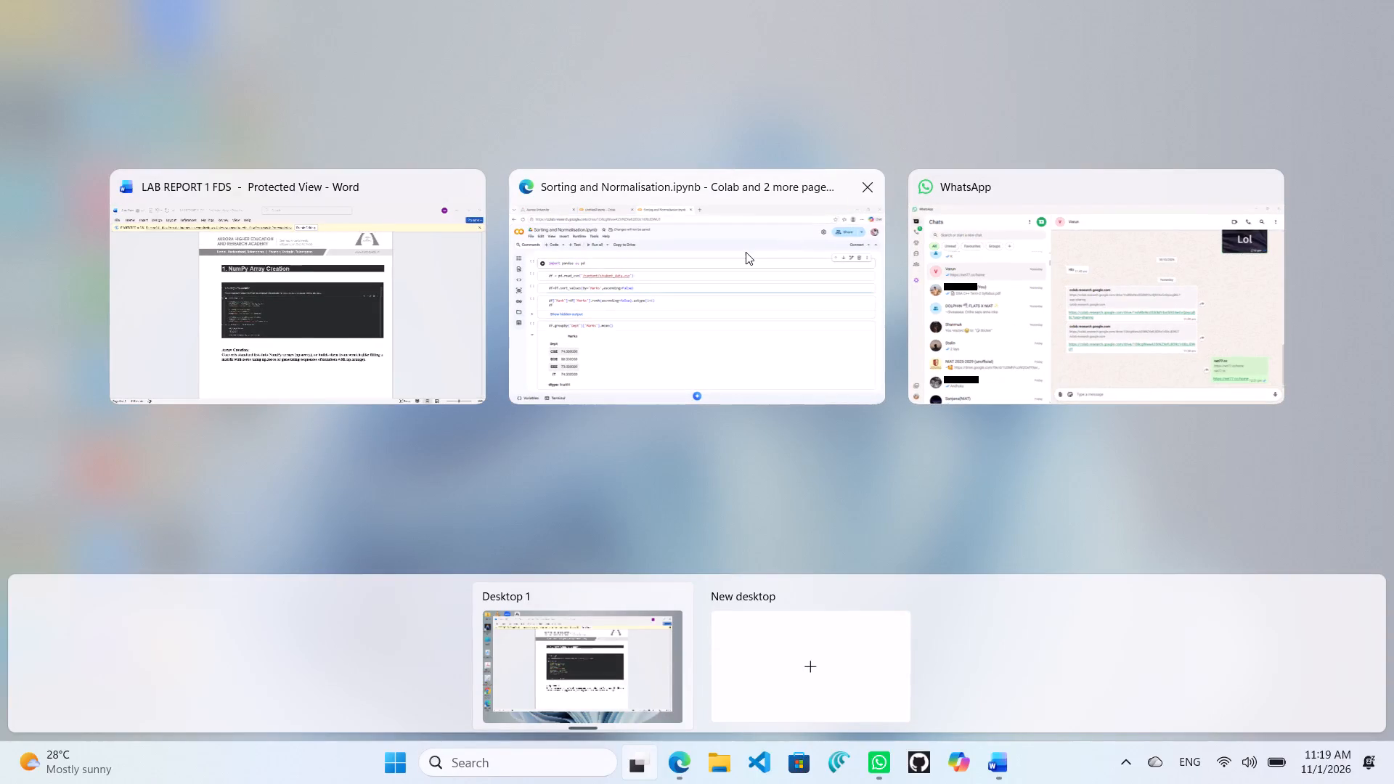
click(746, 252)
scroll(408, 330, down, 2)
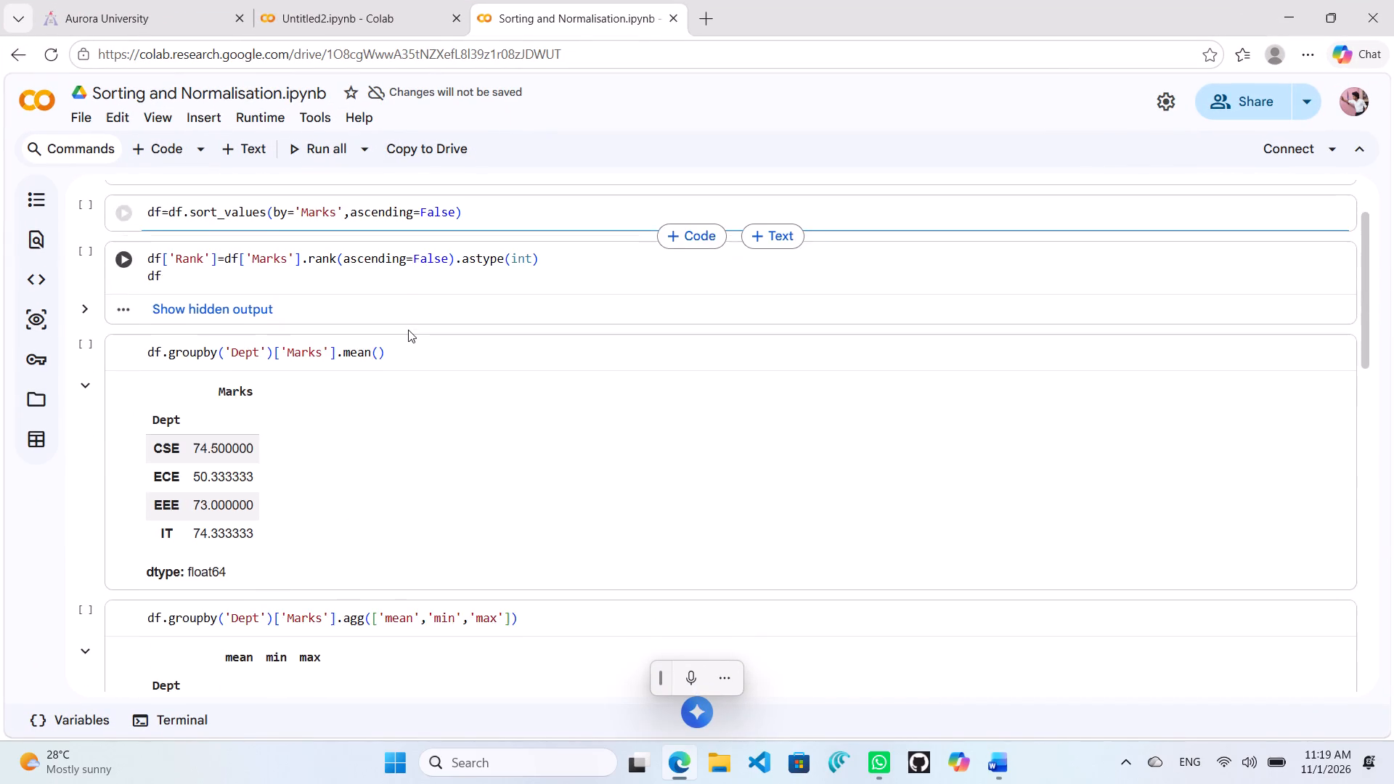
scroll(408, 330, down, 3)
scroll(408, 330, up, 12)
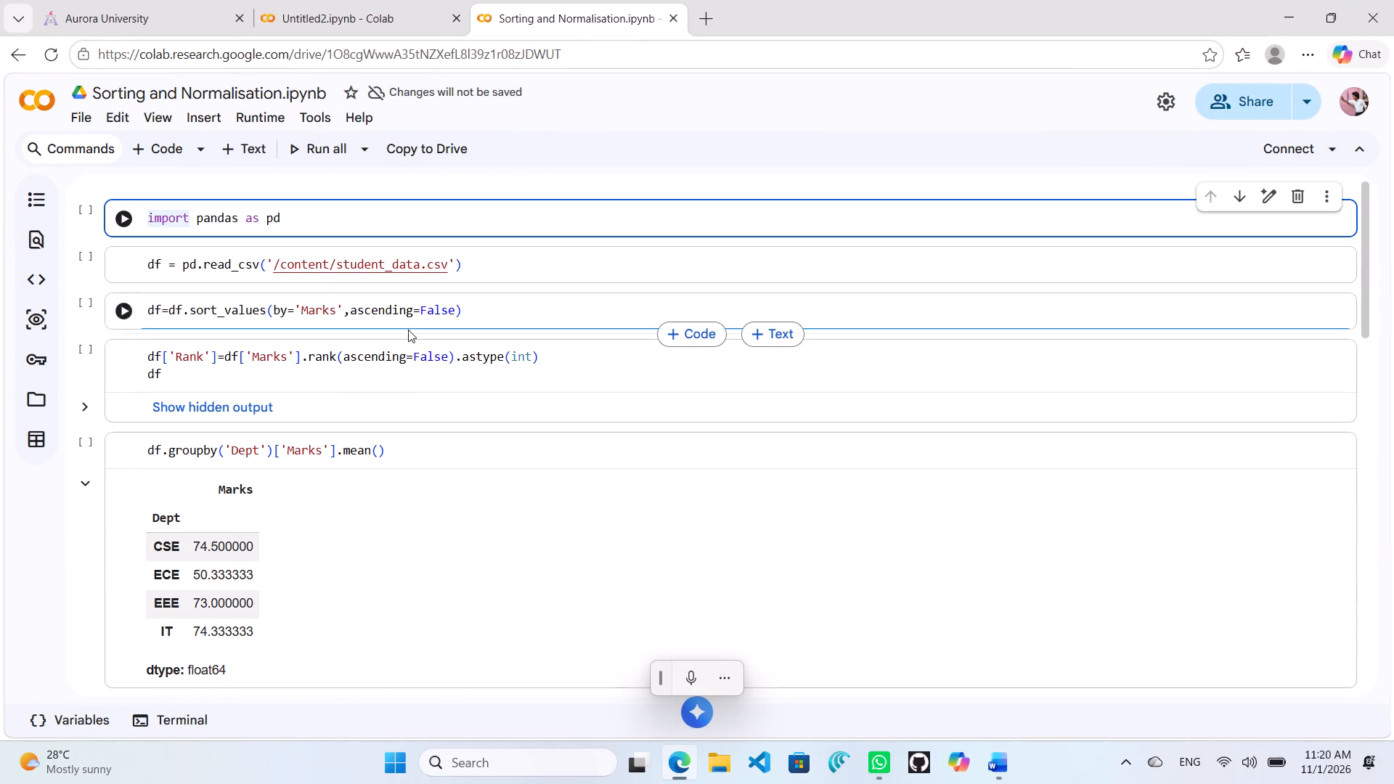
Switch to the Untitled2.ipynb notebook and review its student data tables and DataFrame cells through to the final boxplot.
click(449, 0)
scroll(306, 341, down, 3)
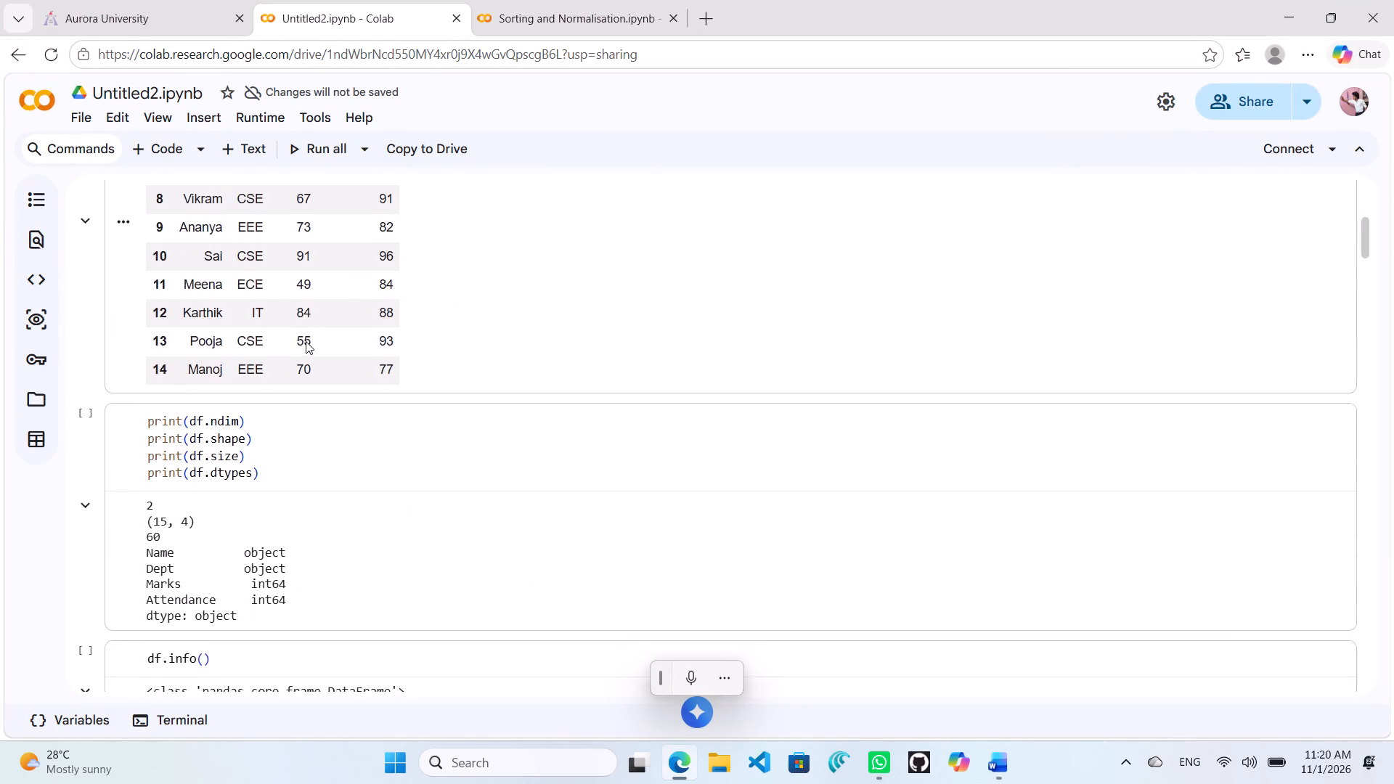
scroll(306, 341, down, 5)
scroll(306, 341, up, 5)
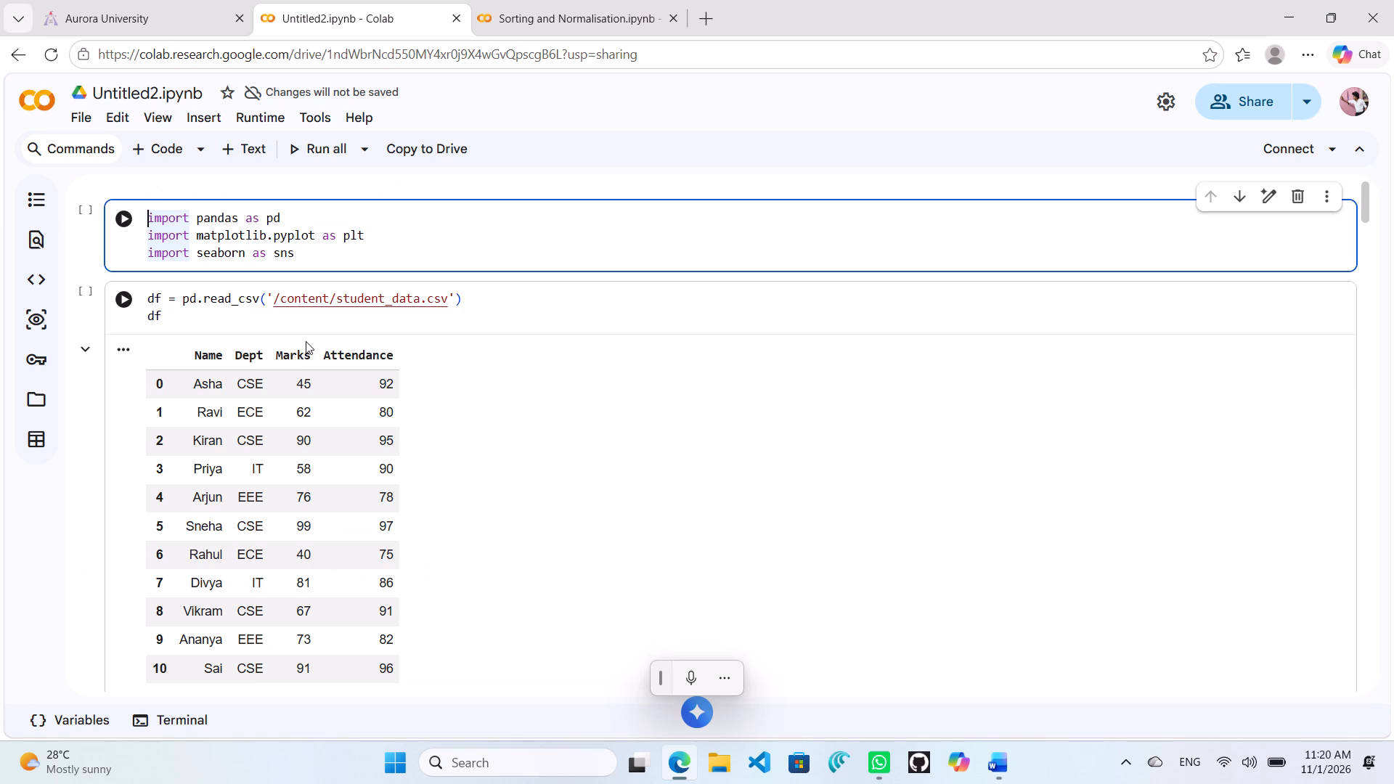
scroll(306, 341, down, 5)
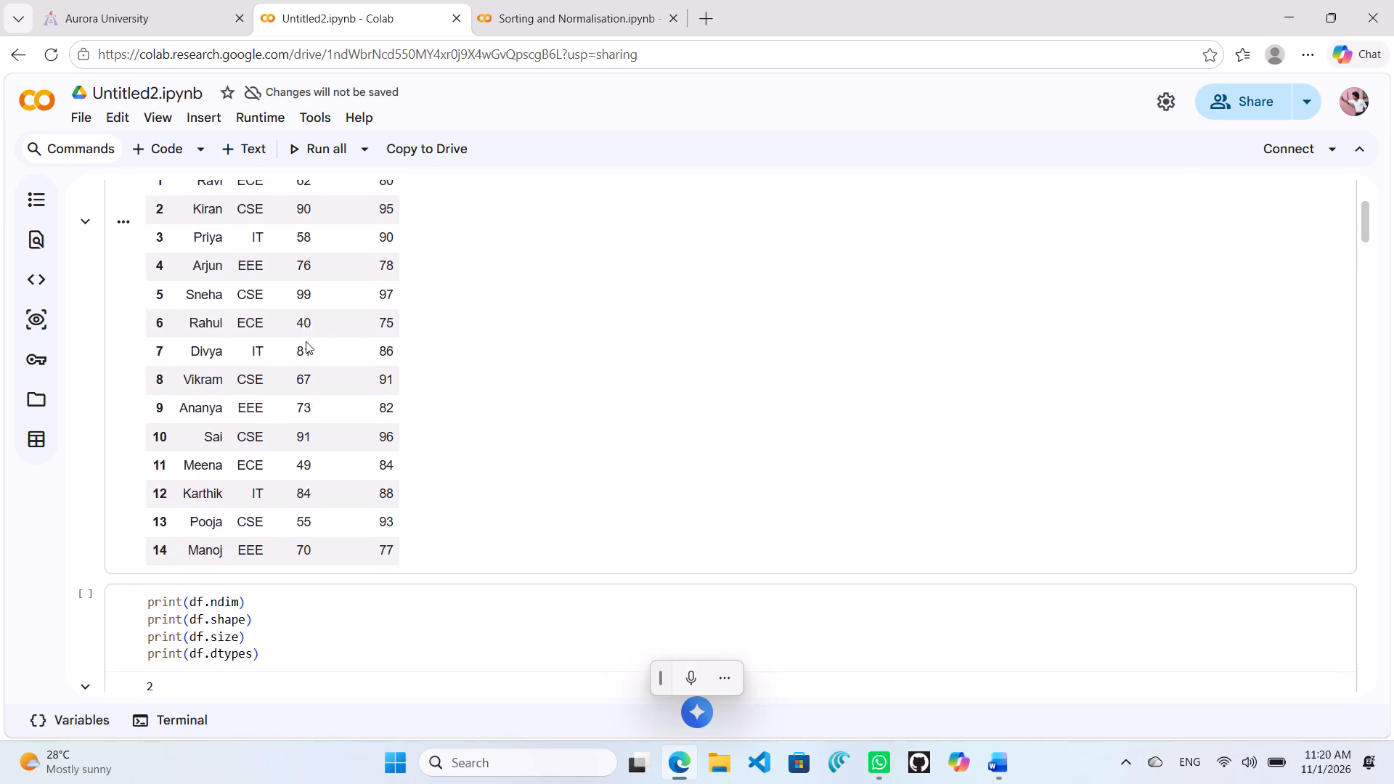
scroll(306, 341, down, 4)
click(237, 336)
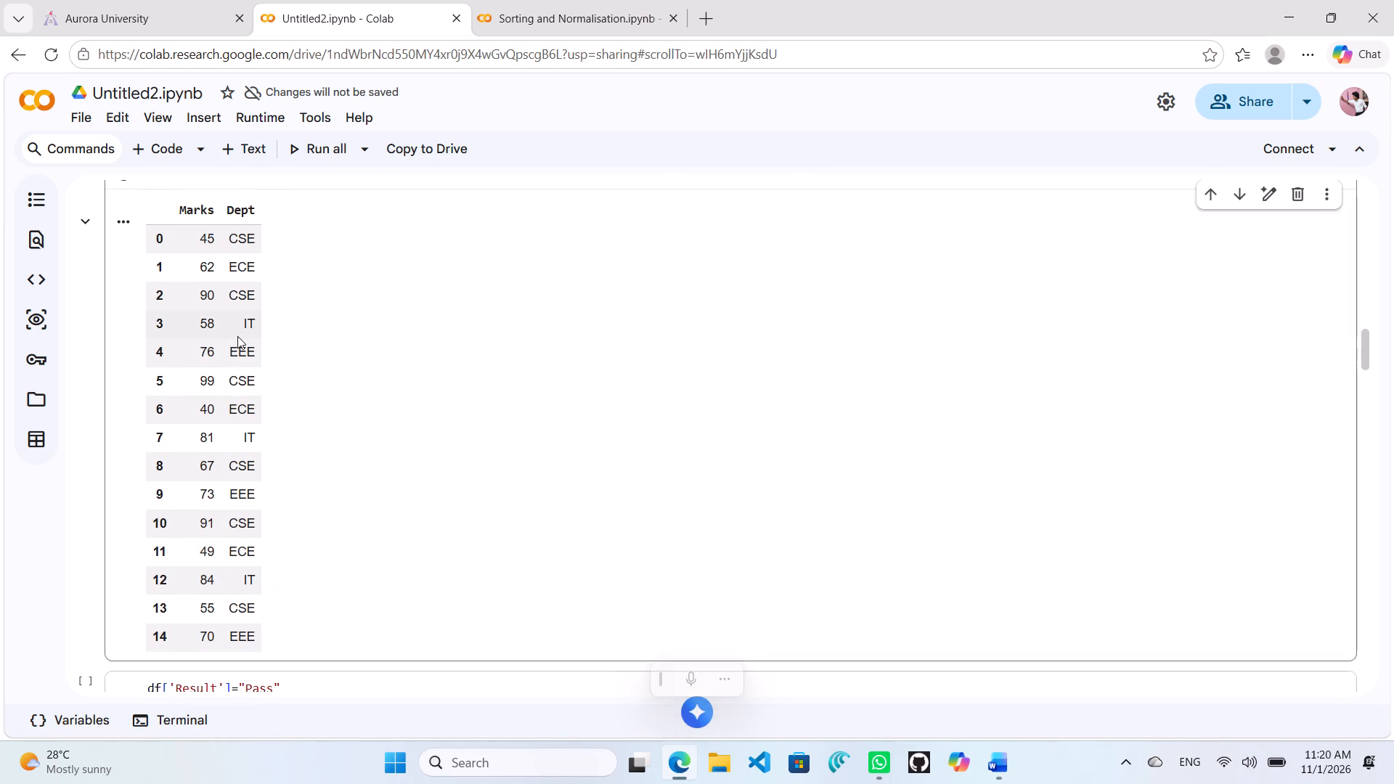
click(237, 359)
click(237, 359)
drag(237, 359, 174, 359)
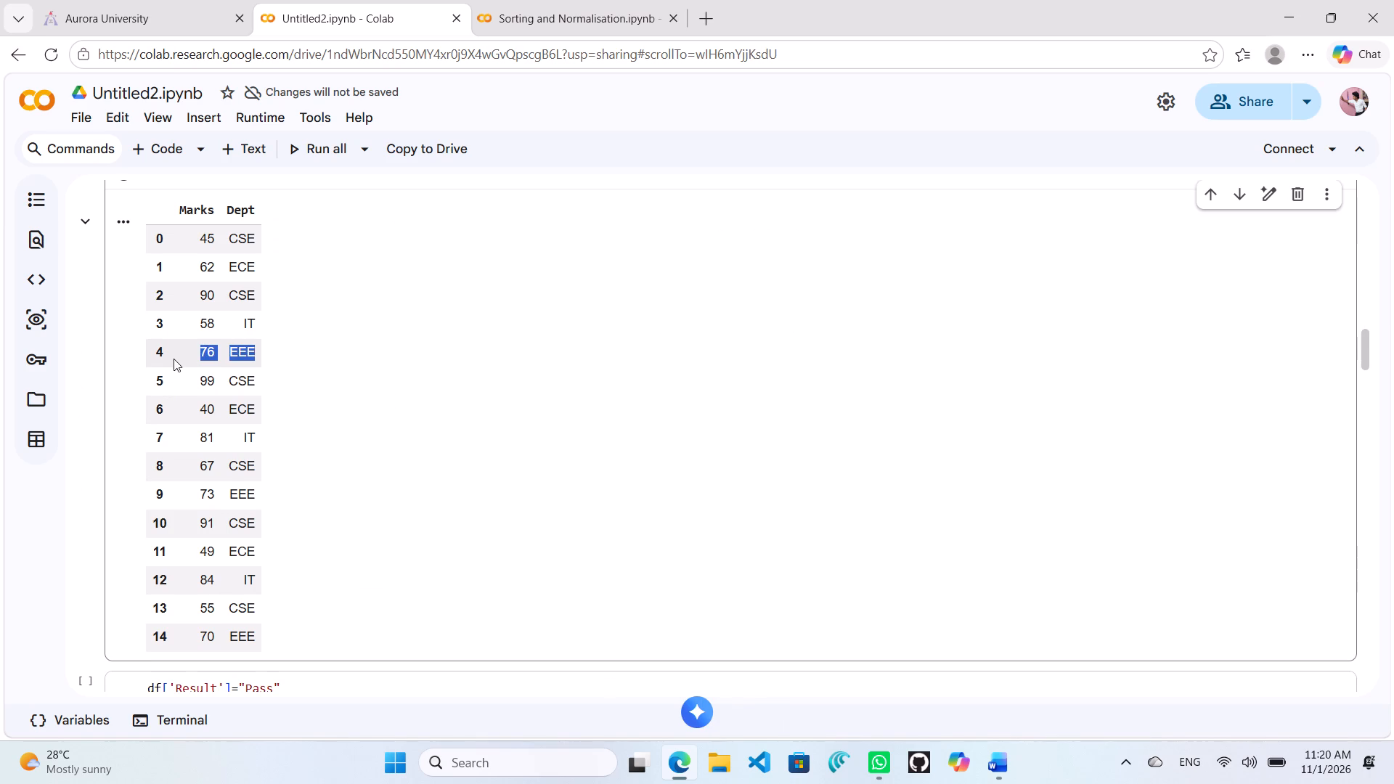
drag(174, 359, 173, 361)
click(173, 361)
click(155, 354)
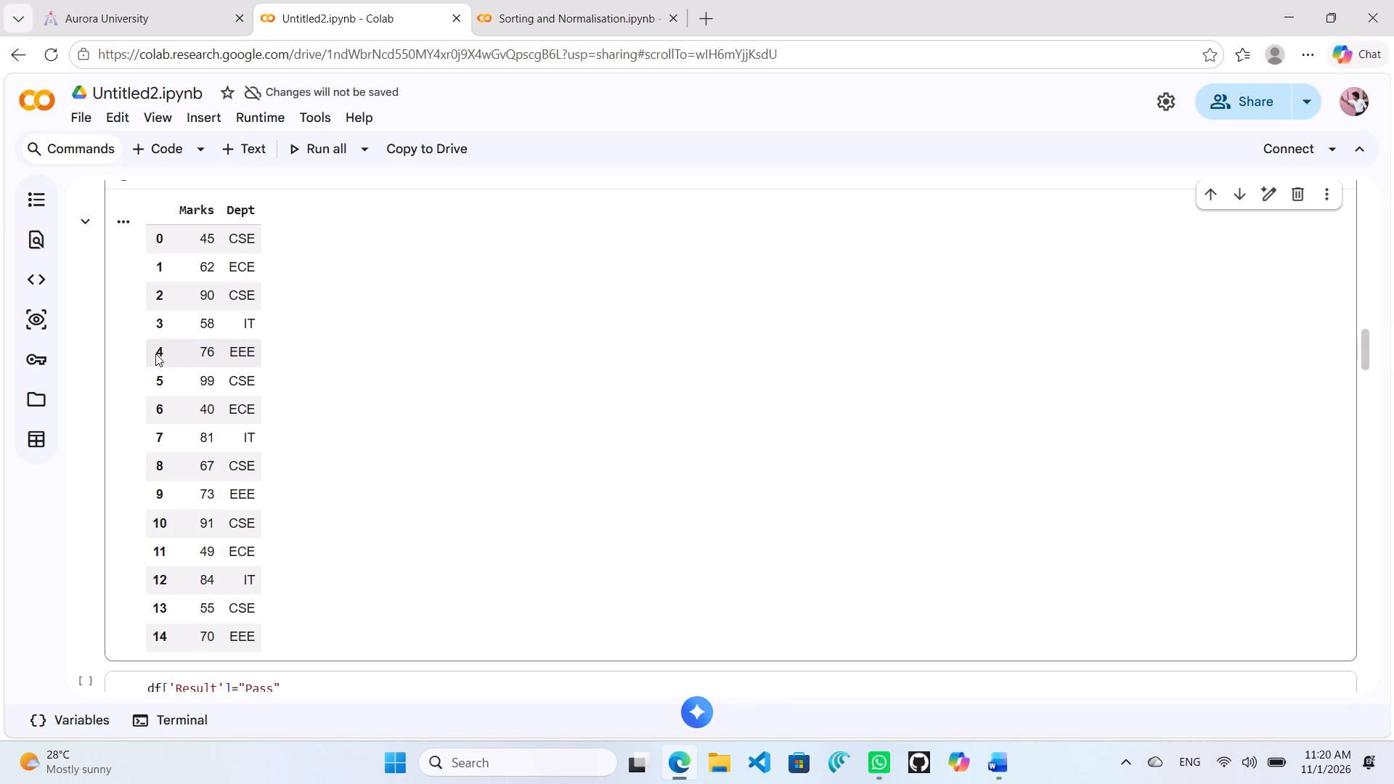
drag(155, 354, 250, 454)
click(282, 454)
scroll(282, 454, down, 8)
scroll(282, 454, up, 1)
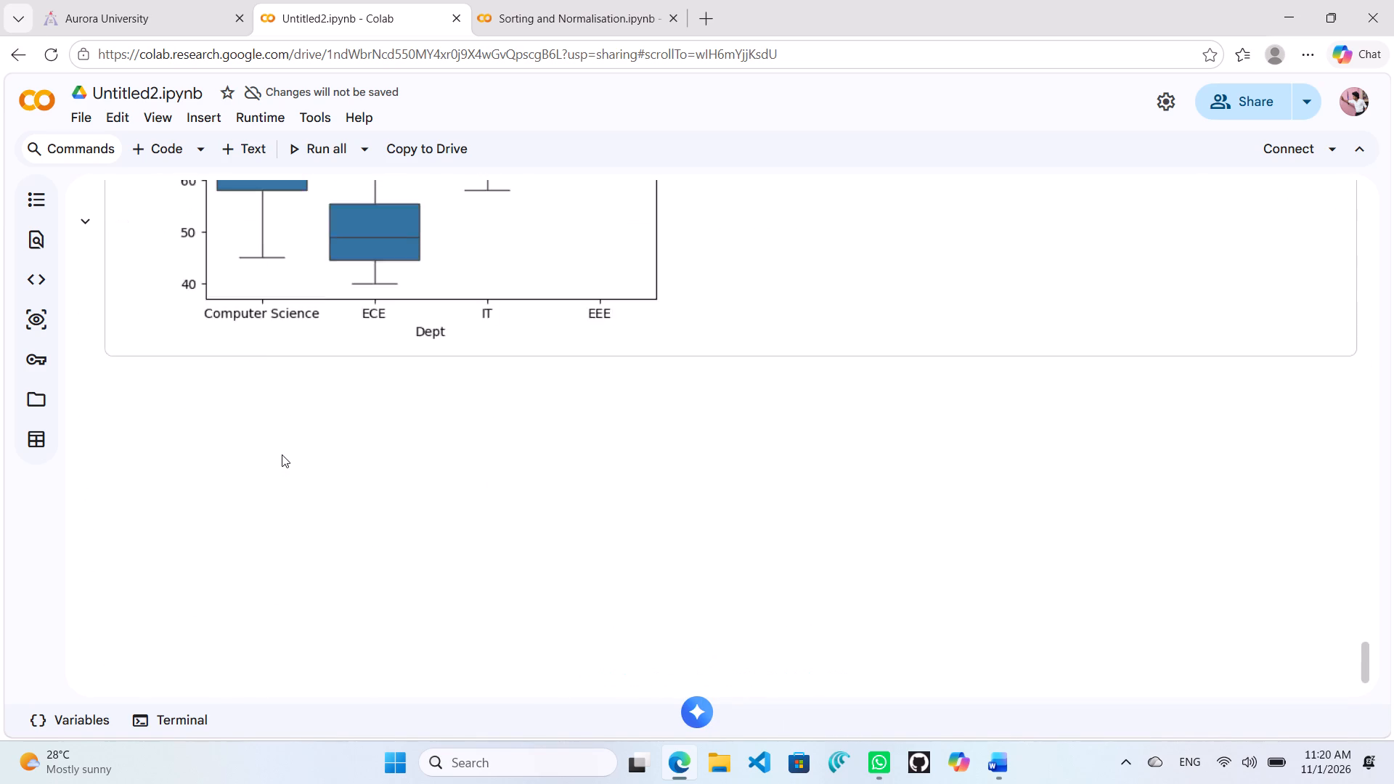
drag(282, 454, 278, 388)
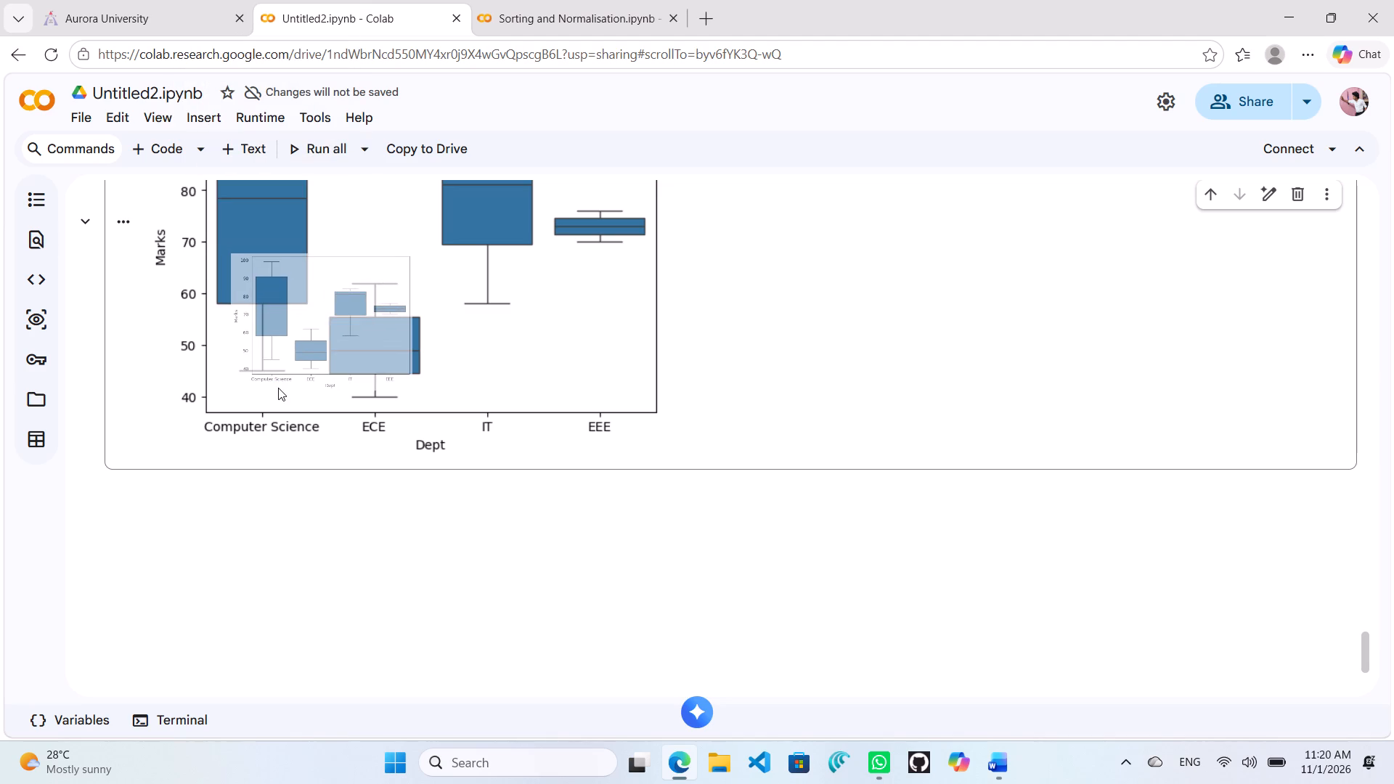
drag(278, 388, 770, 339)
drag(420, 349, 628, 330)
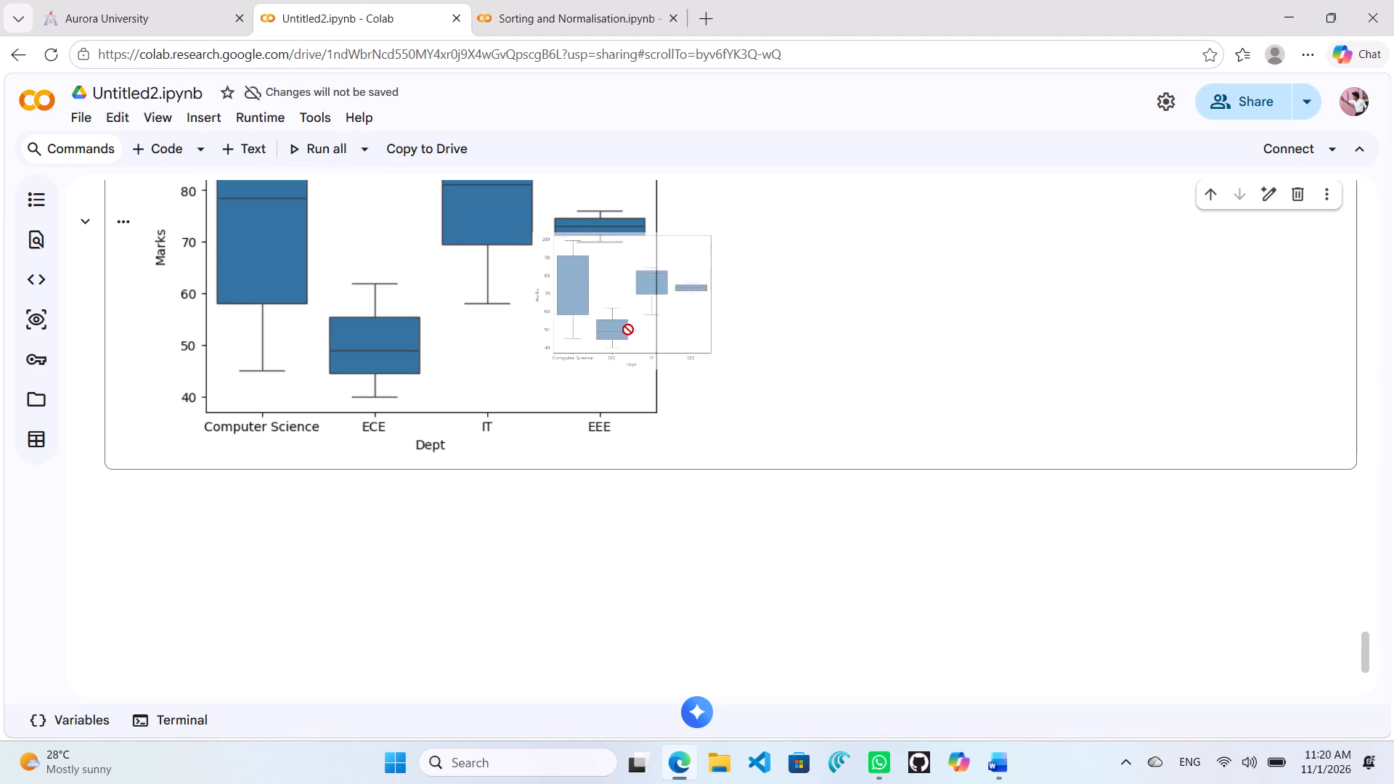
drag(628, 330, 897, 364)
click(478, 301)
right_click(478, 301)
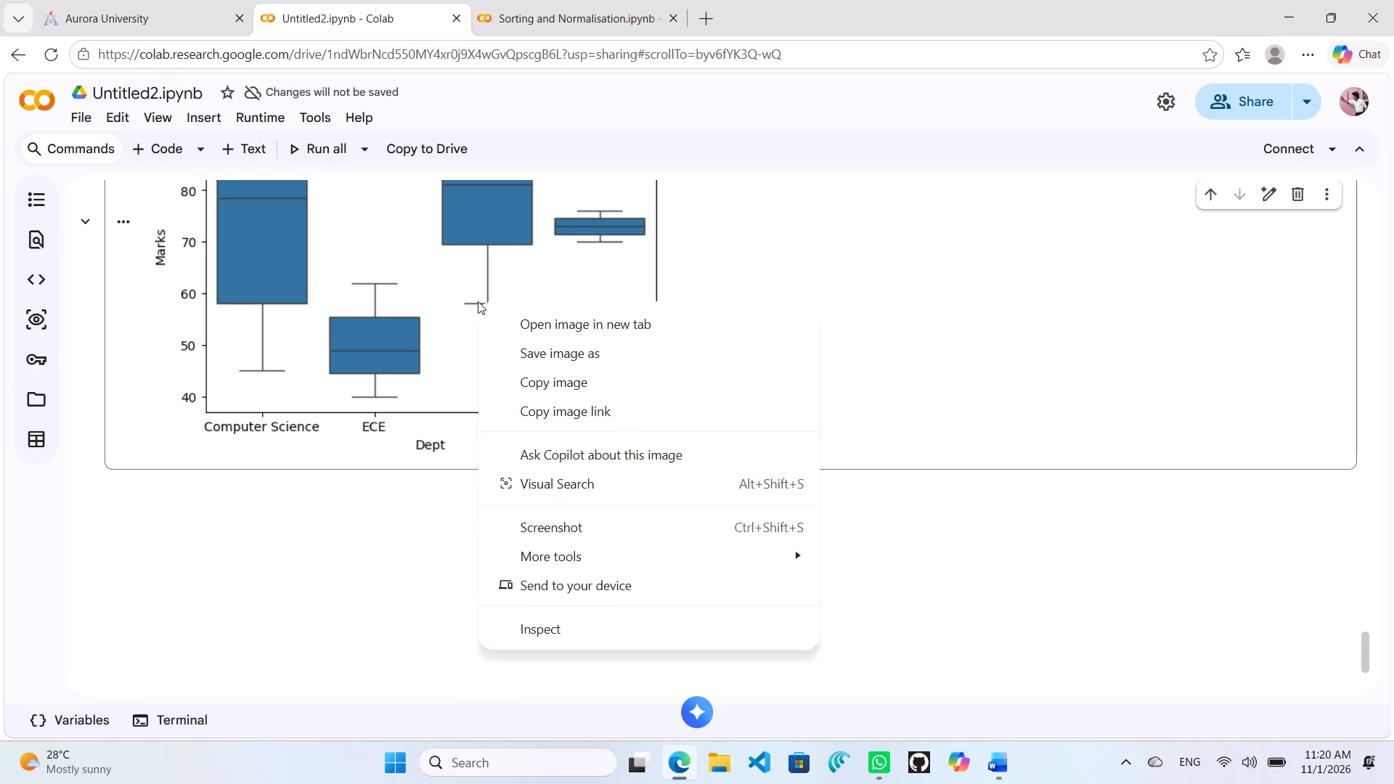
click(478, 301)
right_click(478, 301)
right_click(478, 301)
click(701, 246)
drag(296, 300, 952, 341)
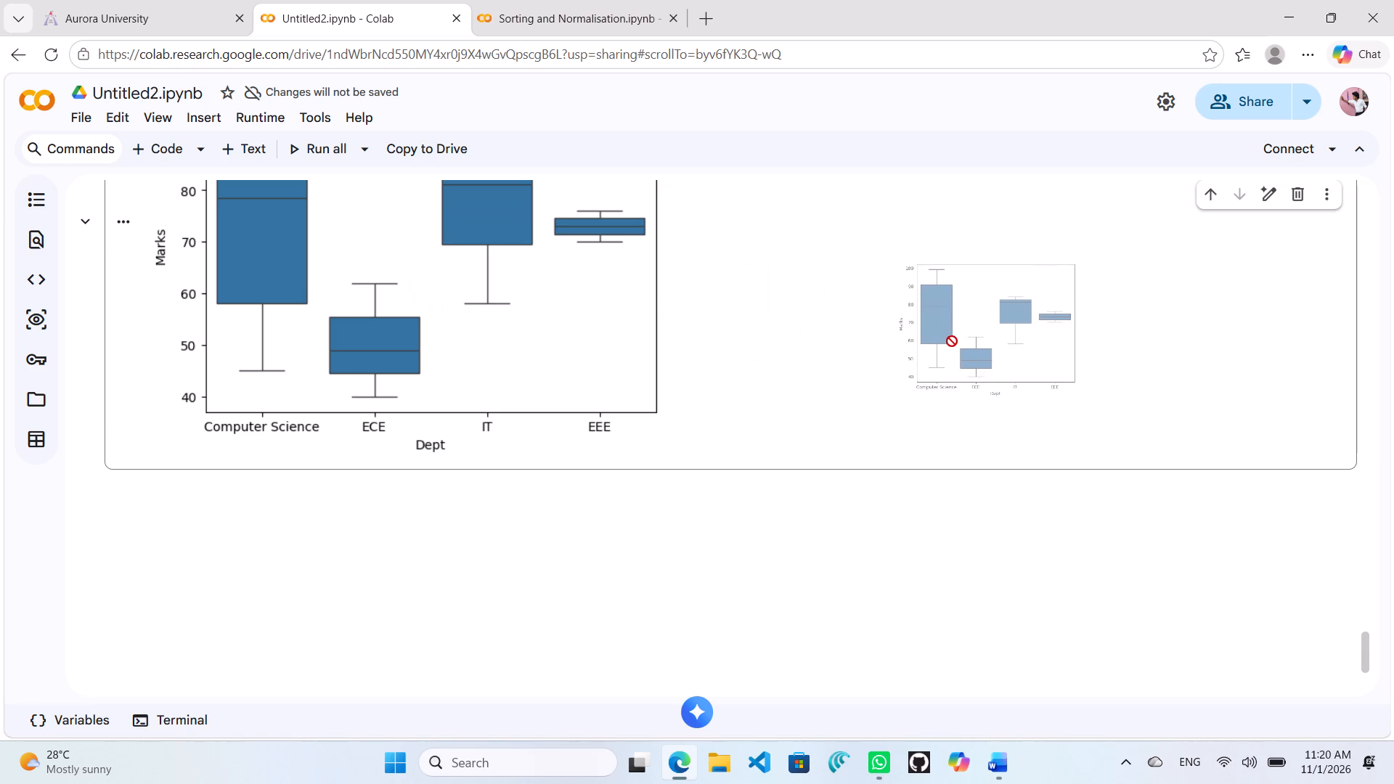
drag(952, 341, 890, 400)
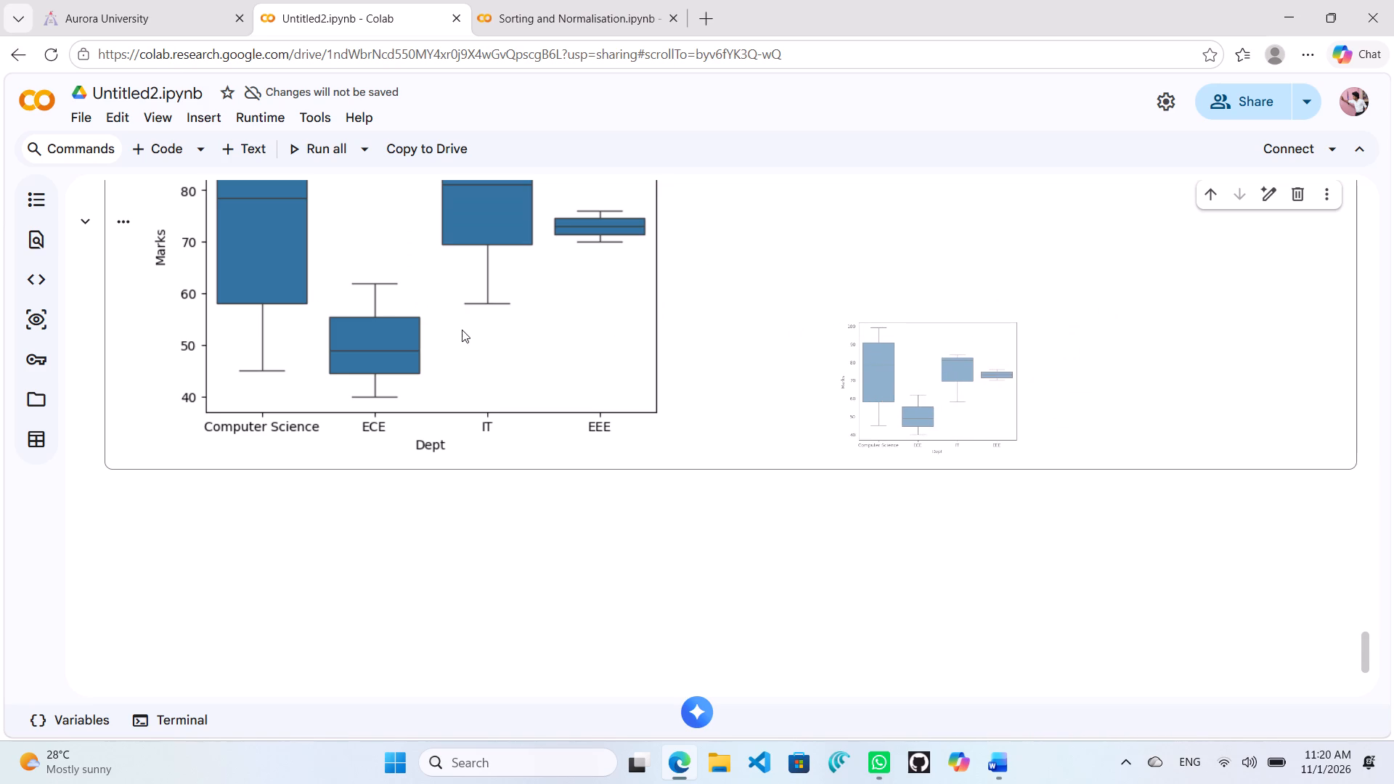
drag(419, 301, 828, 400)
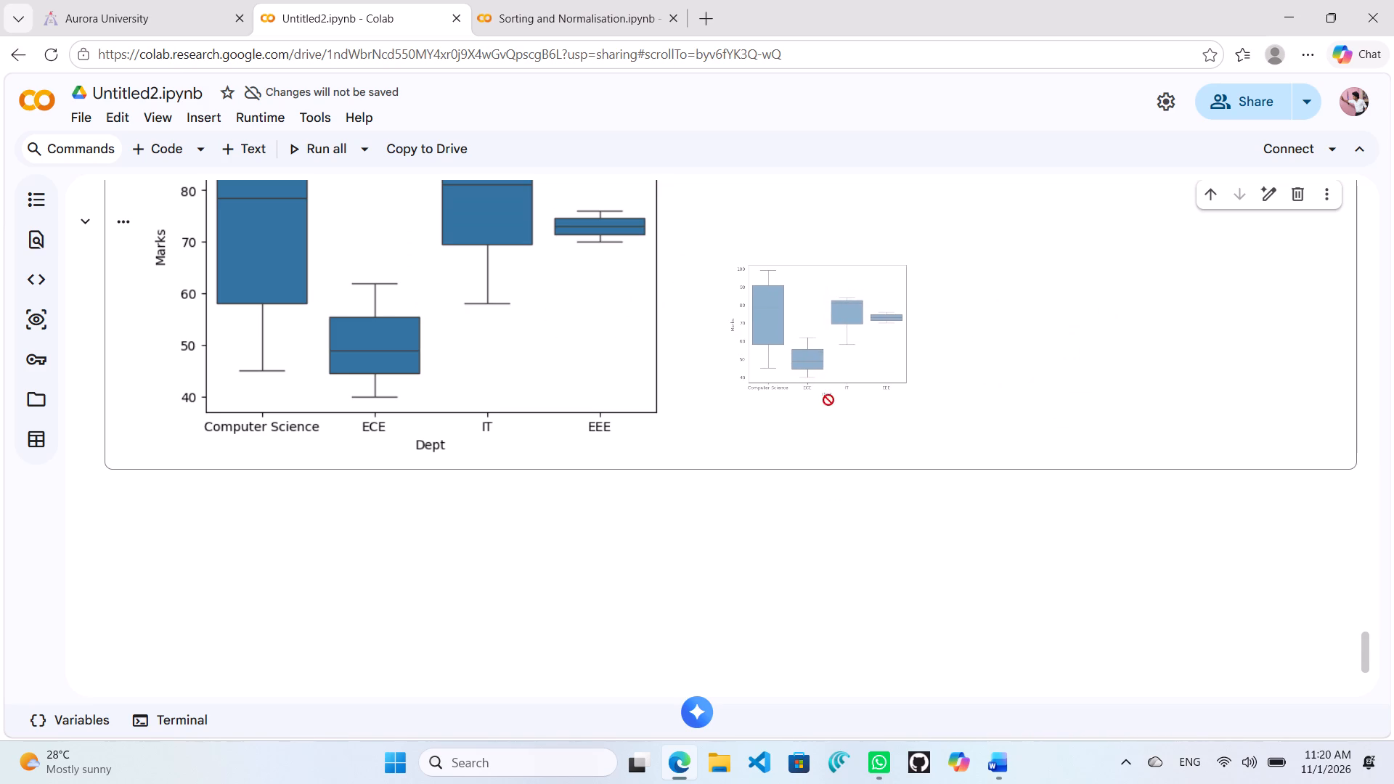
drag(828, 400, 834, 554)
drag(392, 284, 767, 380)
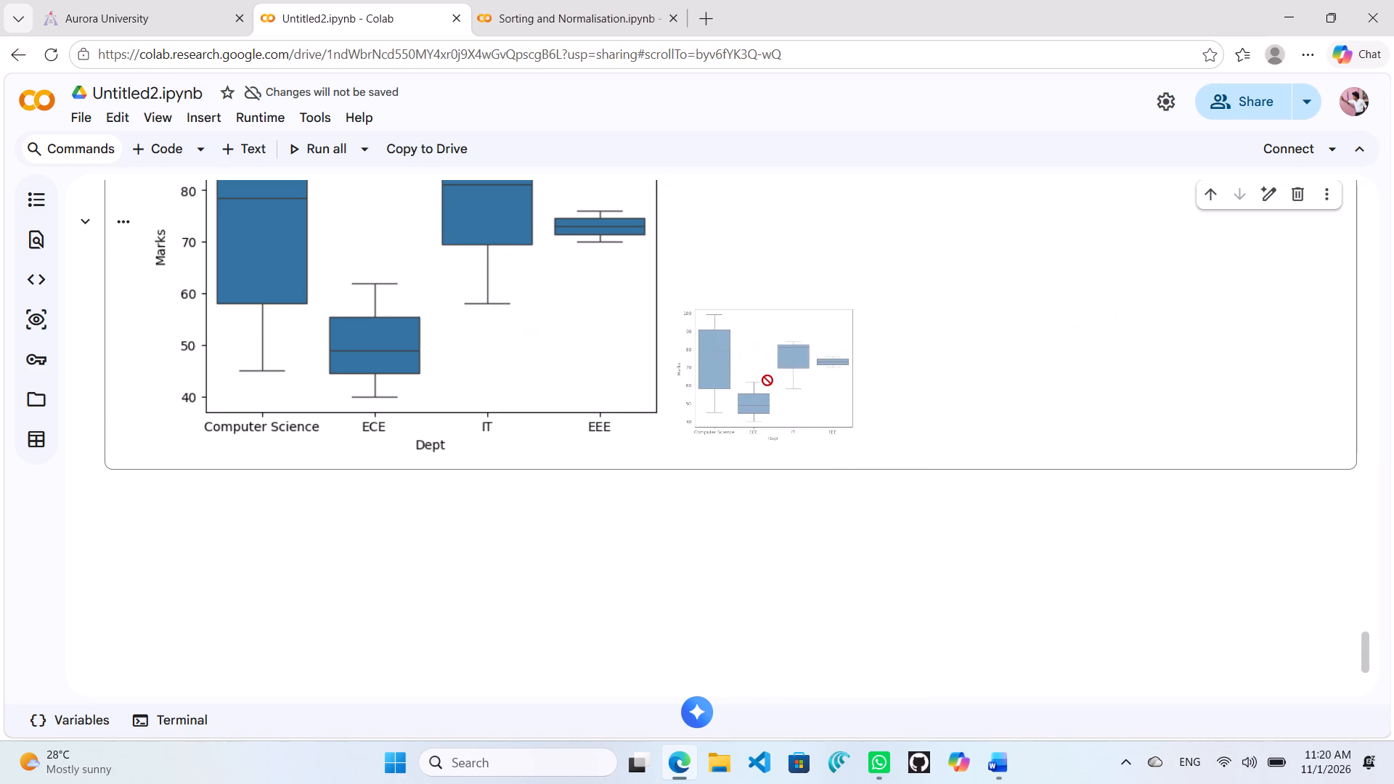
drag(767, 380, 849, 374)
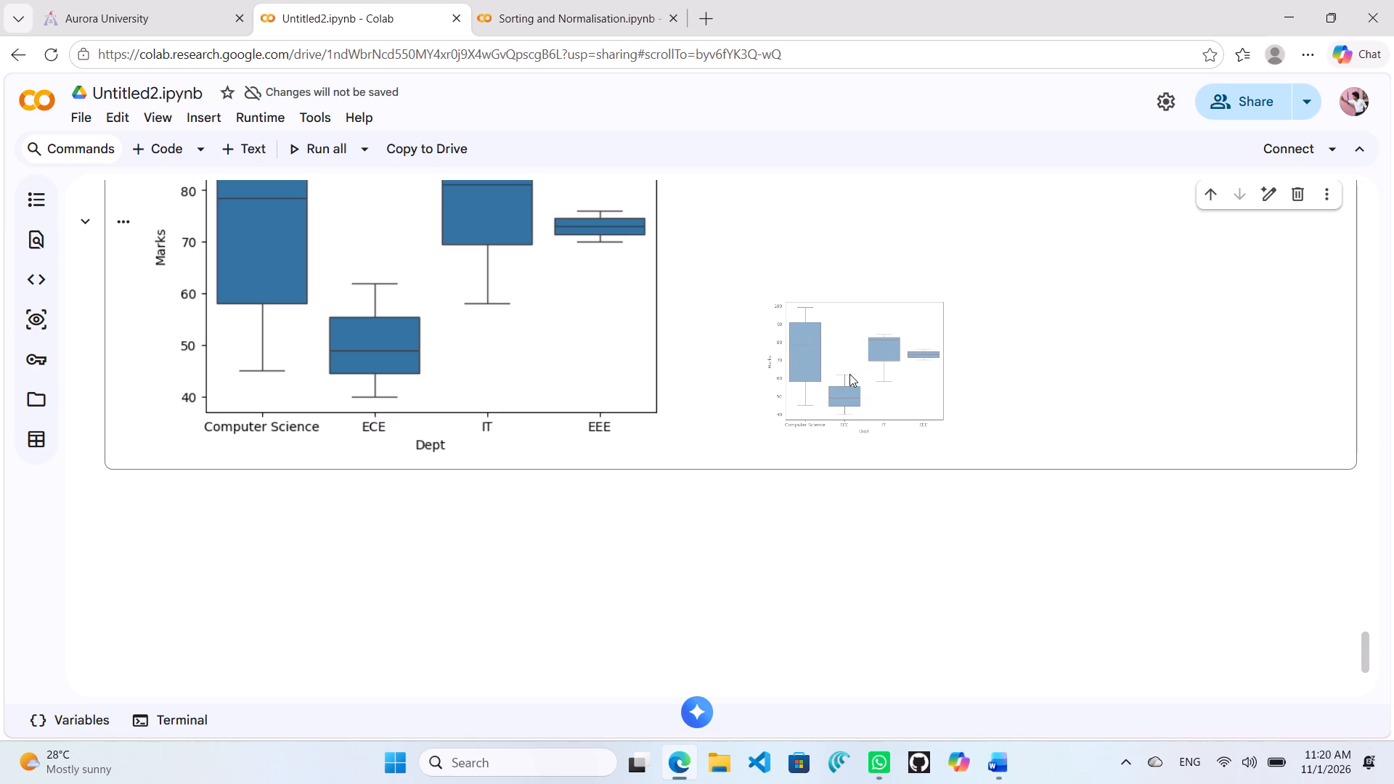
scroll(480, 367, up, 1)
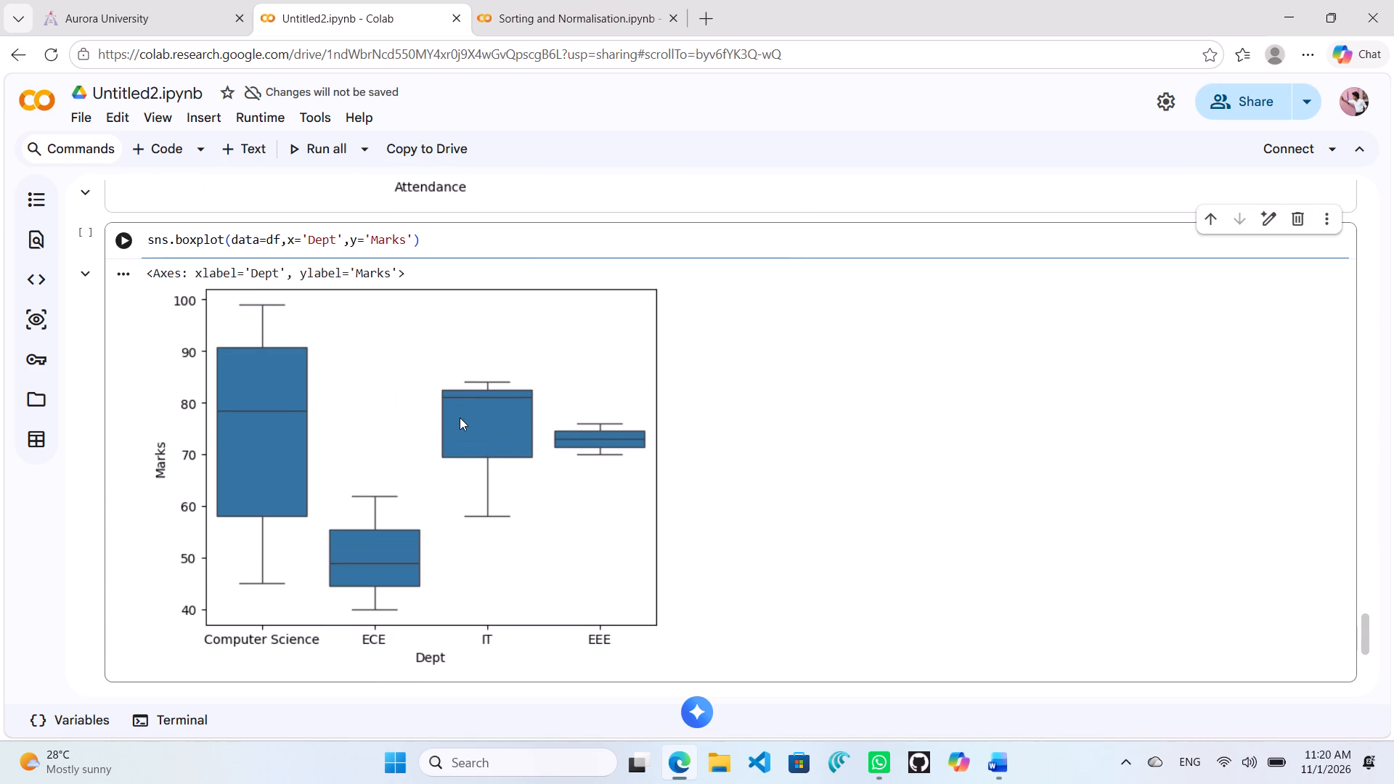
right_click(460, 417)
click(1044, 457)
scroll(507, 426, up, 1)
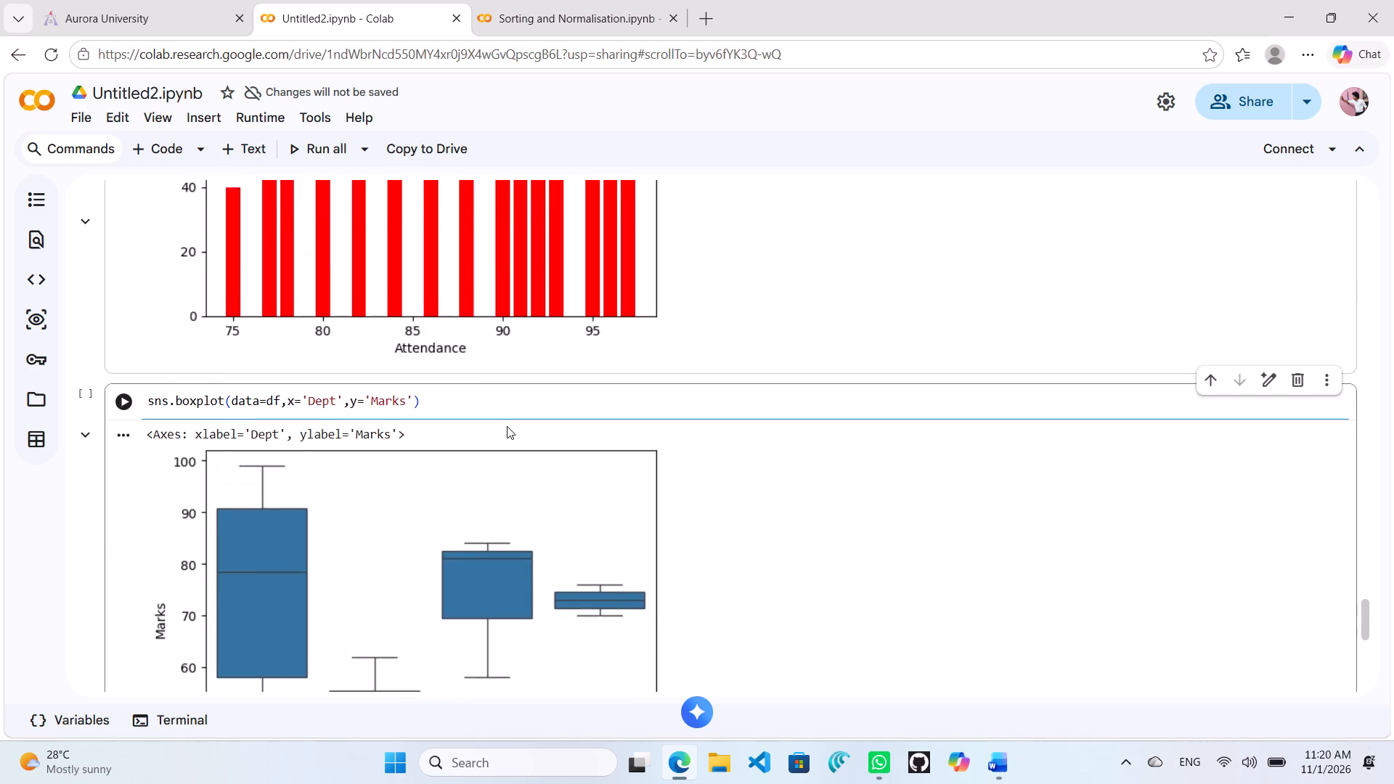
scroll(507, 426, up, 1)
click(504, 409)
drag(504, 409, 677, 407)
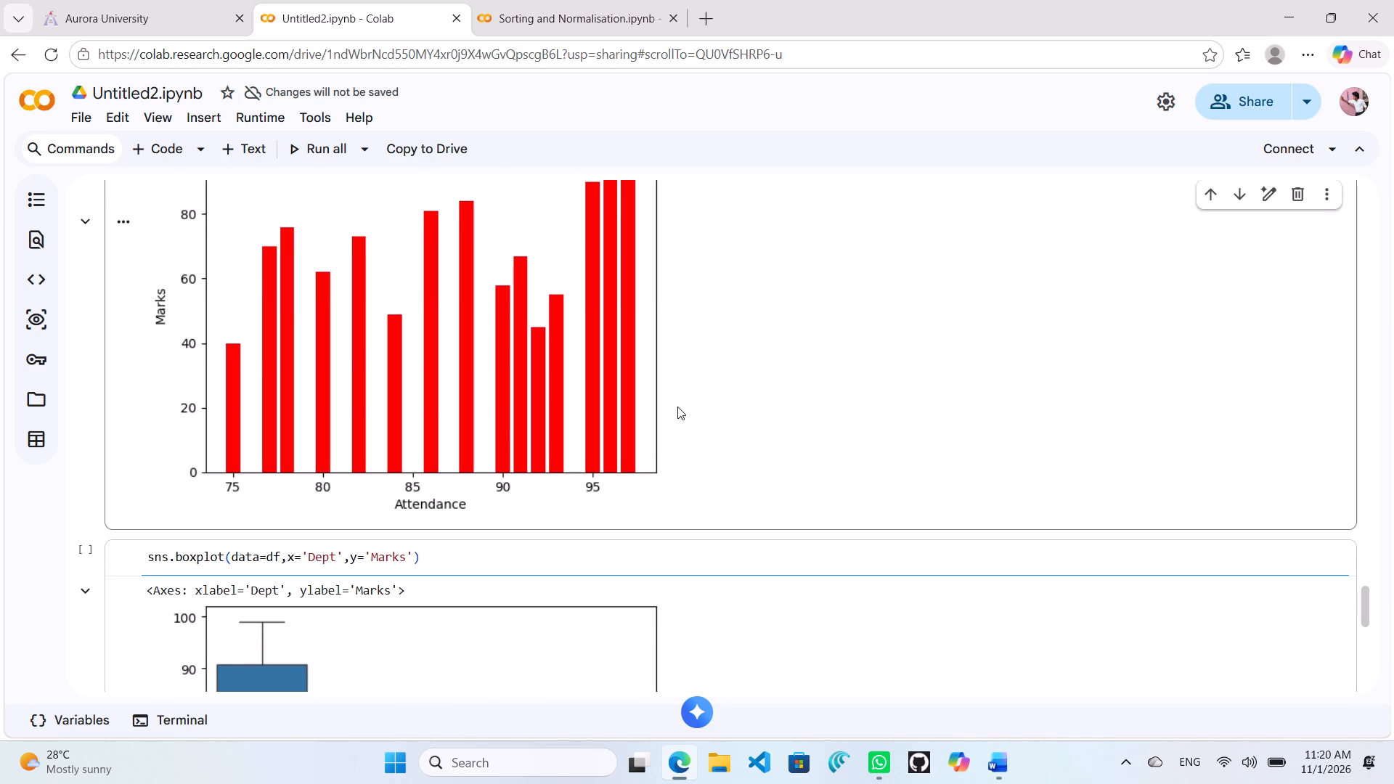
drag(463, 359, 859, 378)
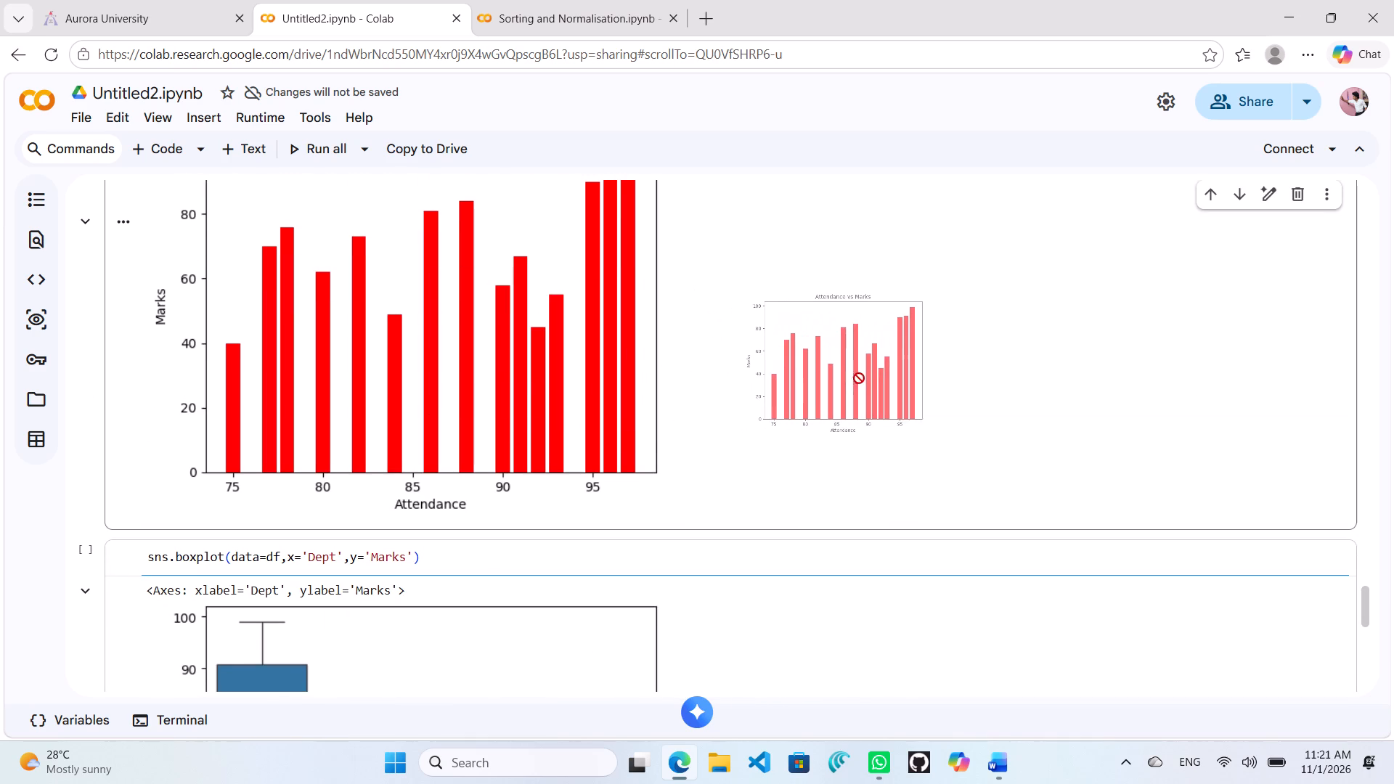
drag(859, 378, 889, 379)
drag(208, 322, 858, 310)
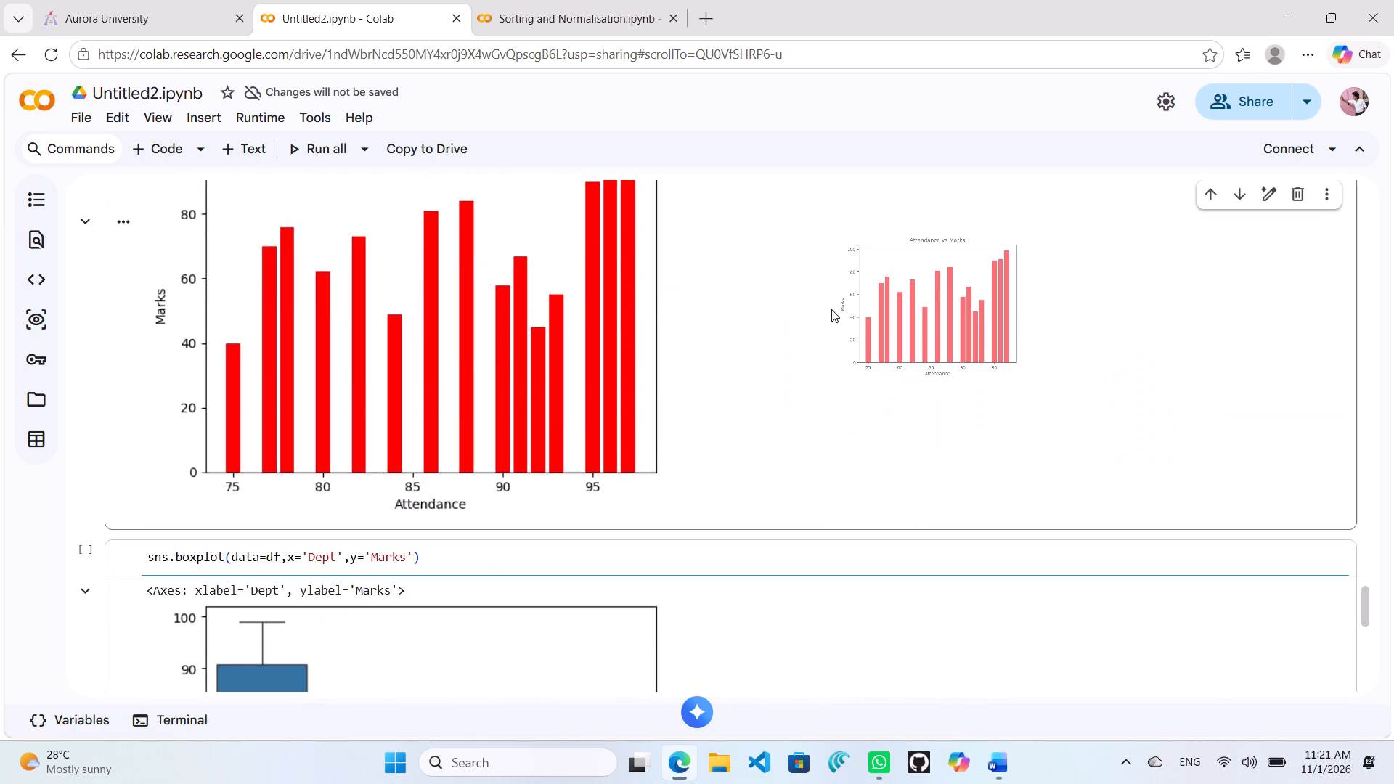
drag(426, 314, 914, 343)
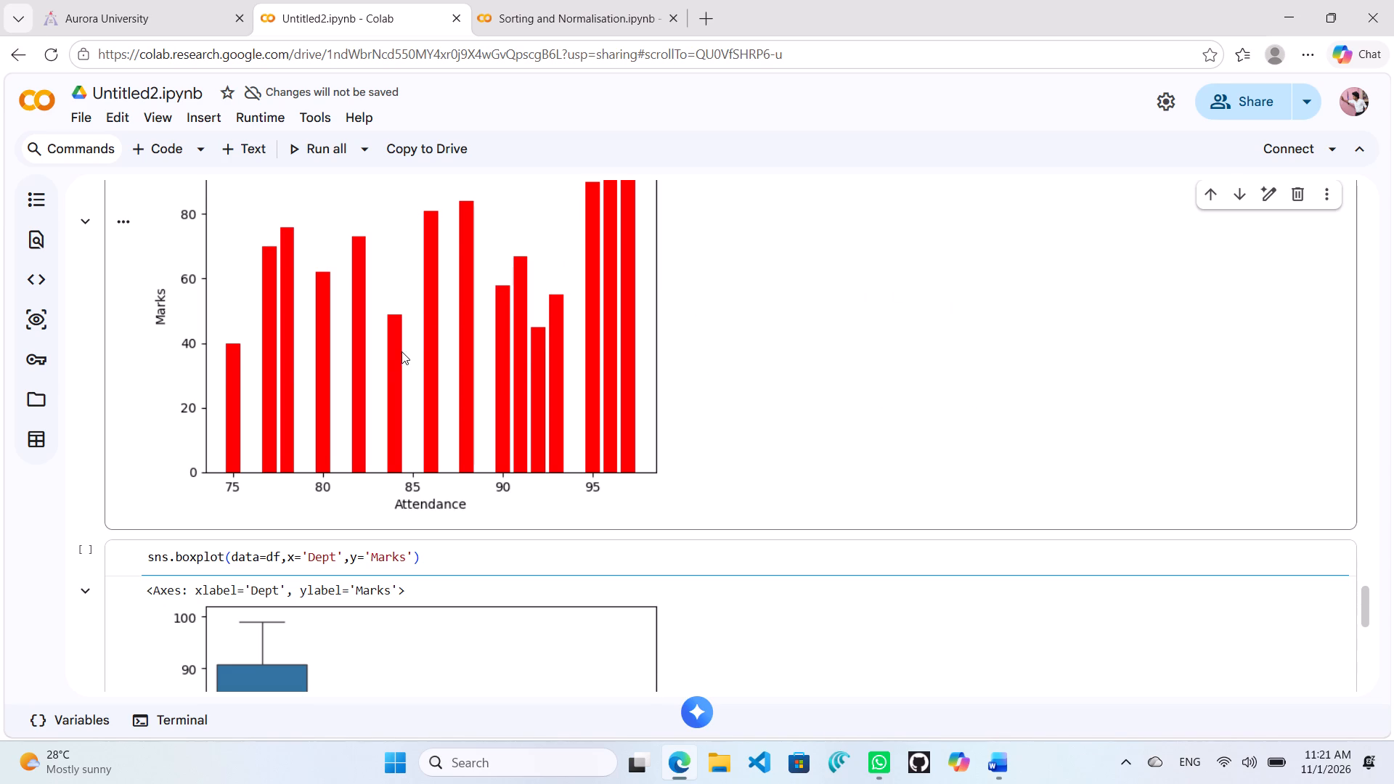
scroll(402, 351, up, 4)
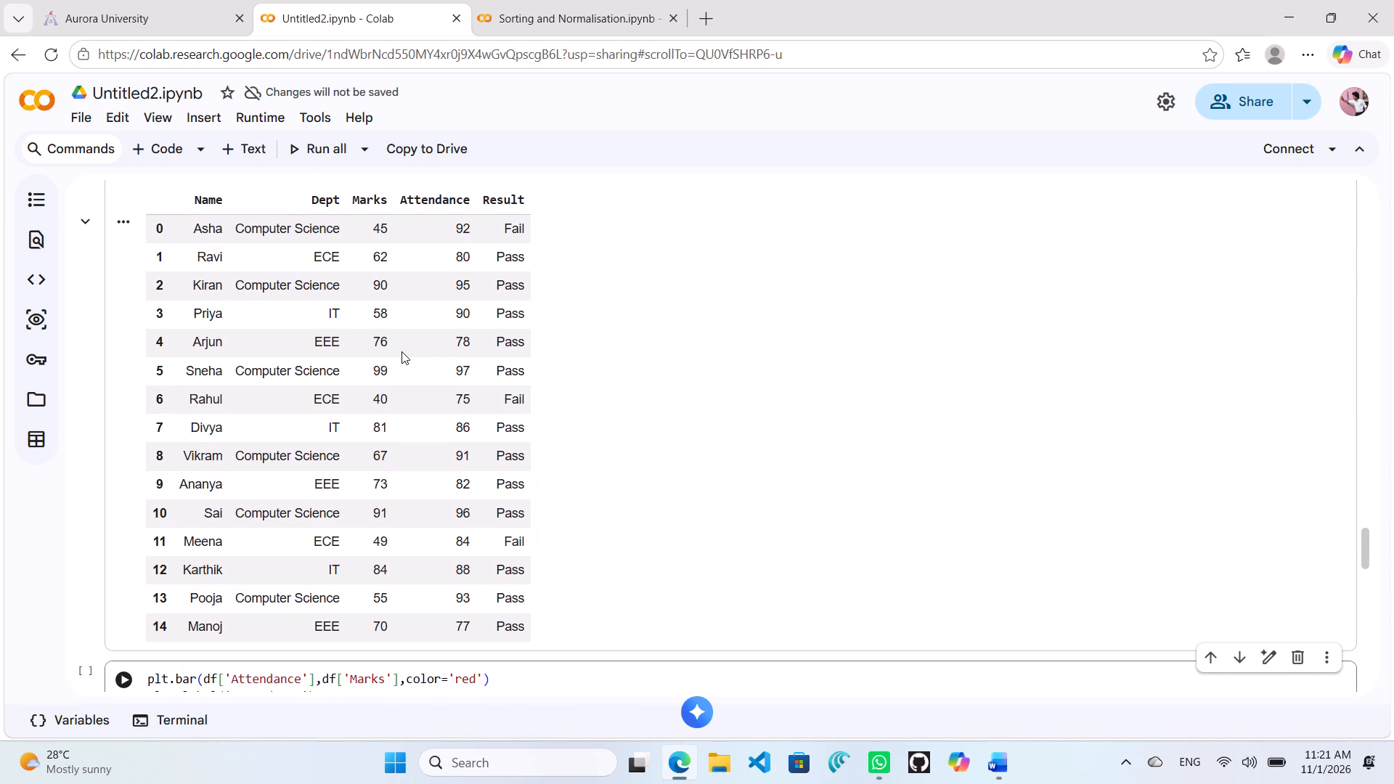
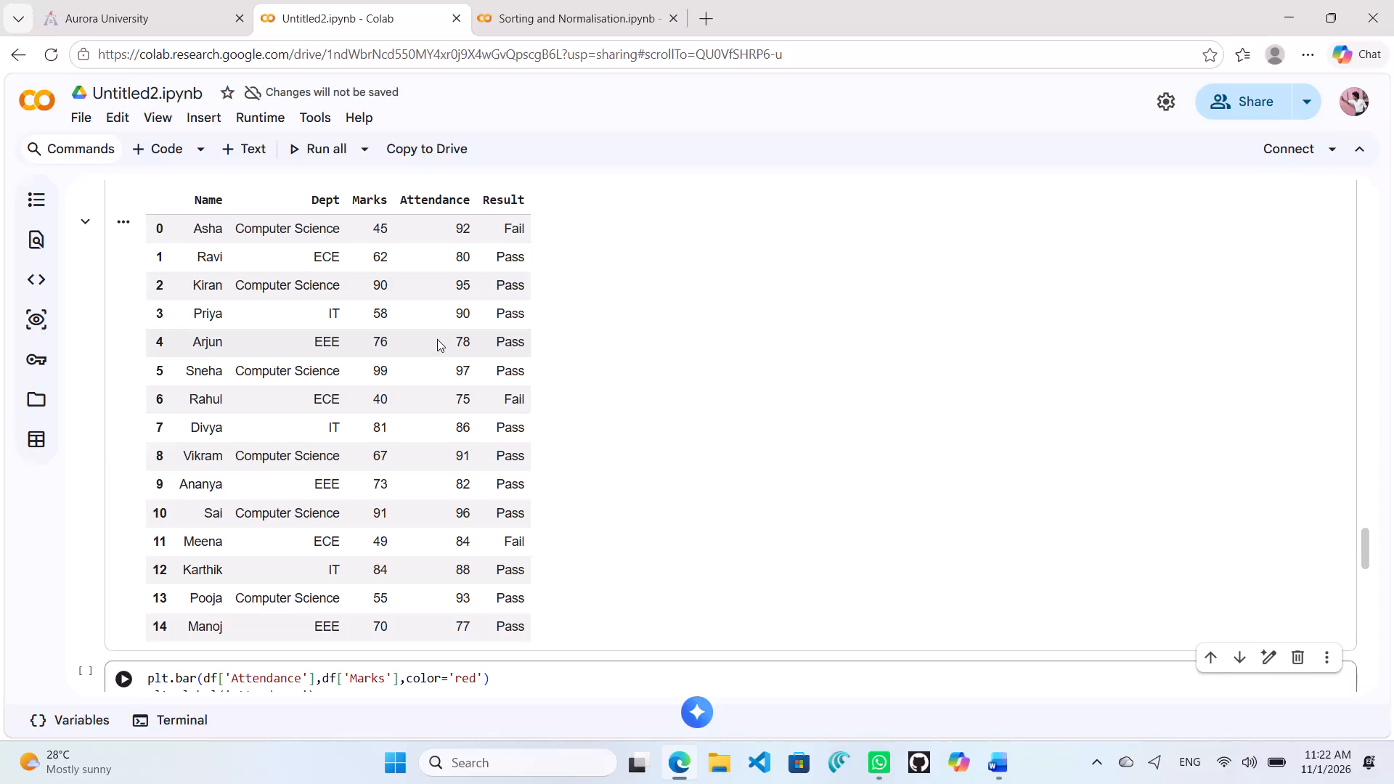
Look back through the Untitled2.ipynb notebook from the Computer Science department replacement table to the initial imports and student_data.csv table.
click(437, 339)
drag(437, 339, 453, 383)
click(453, 383)
click(409, 436)
scroll(409, 436, up, 2)
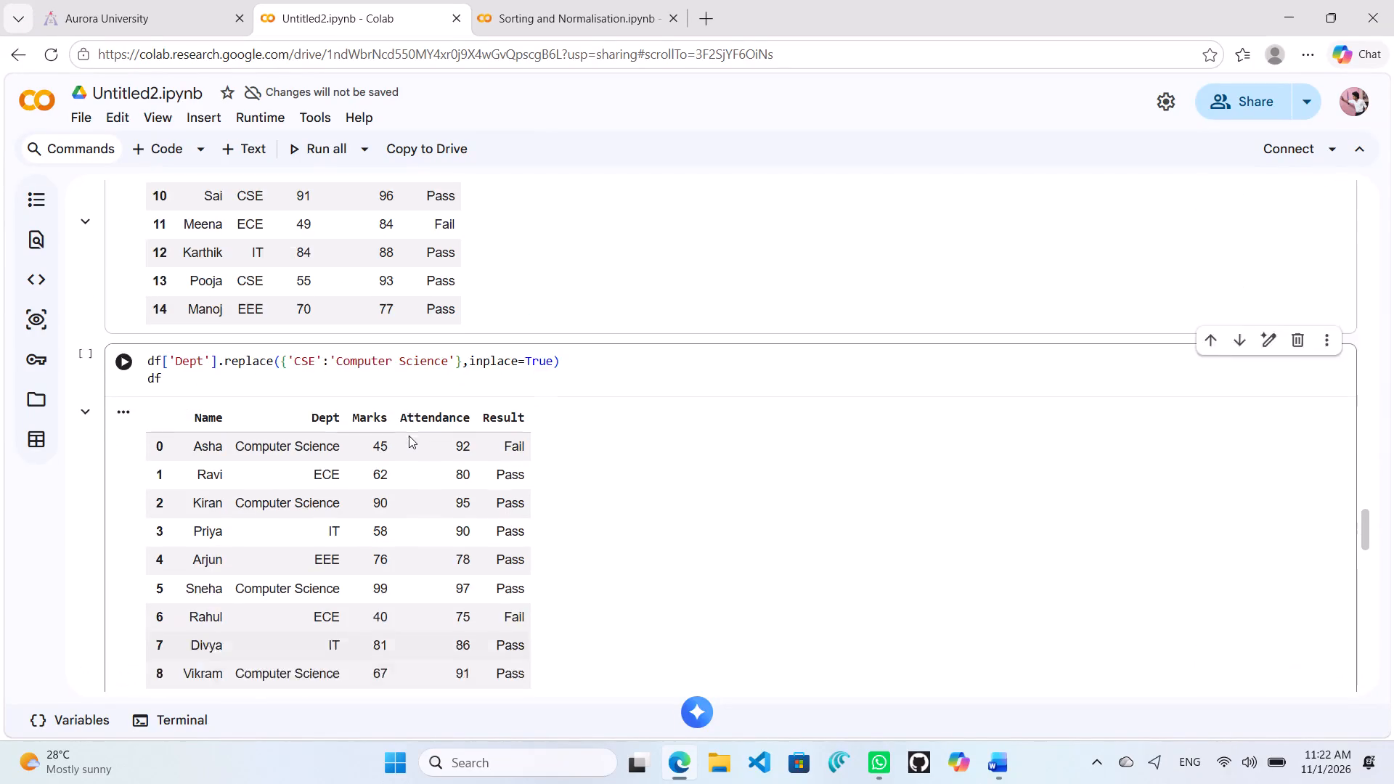
scroll(409, 436, up, 12)
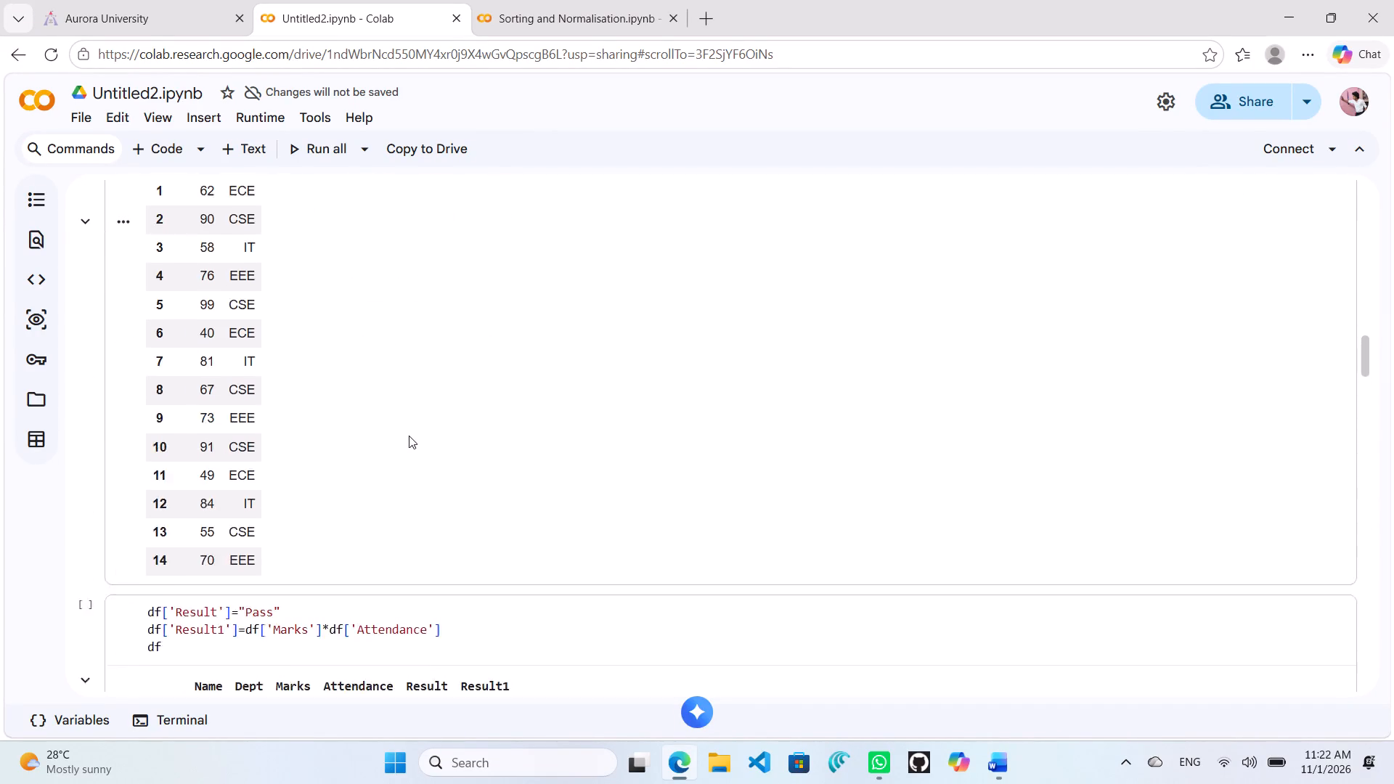
scroll(409, 436, up, 11)
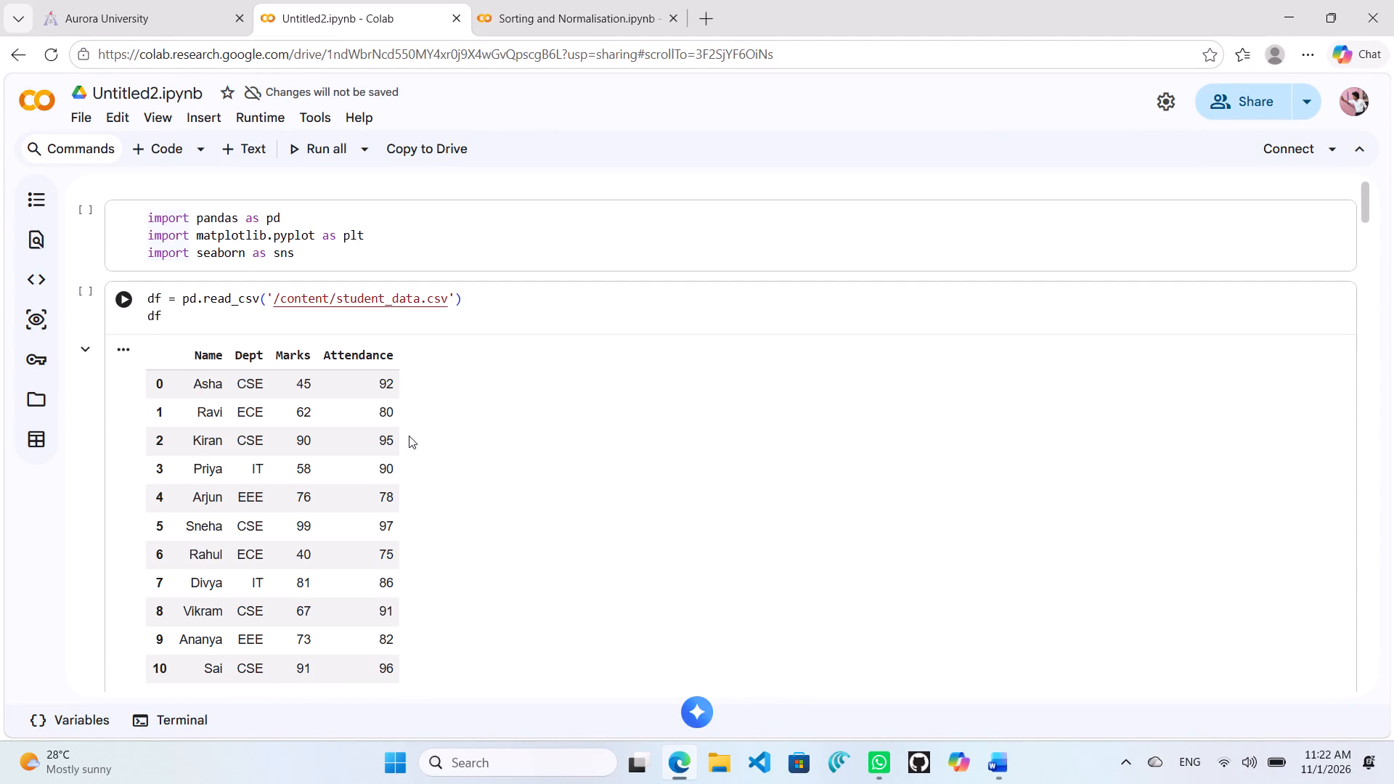
Switch to the LAB REPORT 1 FDS document in Word and view the NumPy Array Creation and NumPy Attributes sections.
click(681, 285)
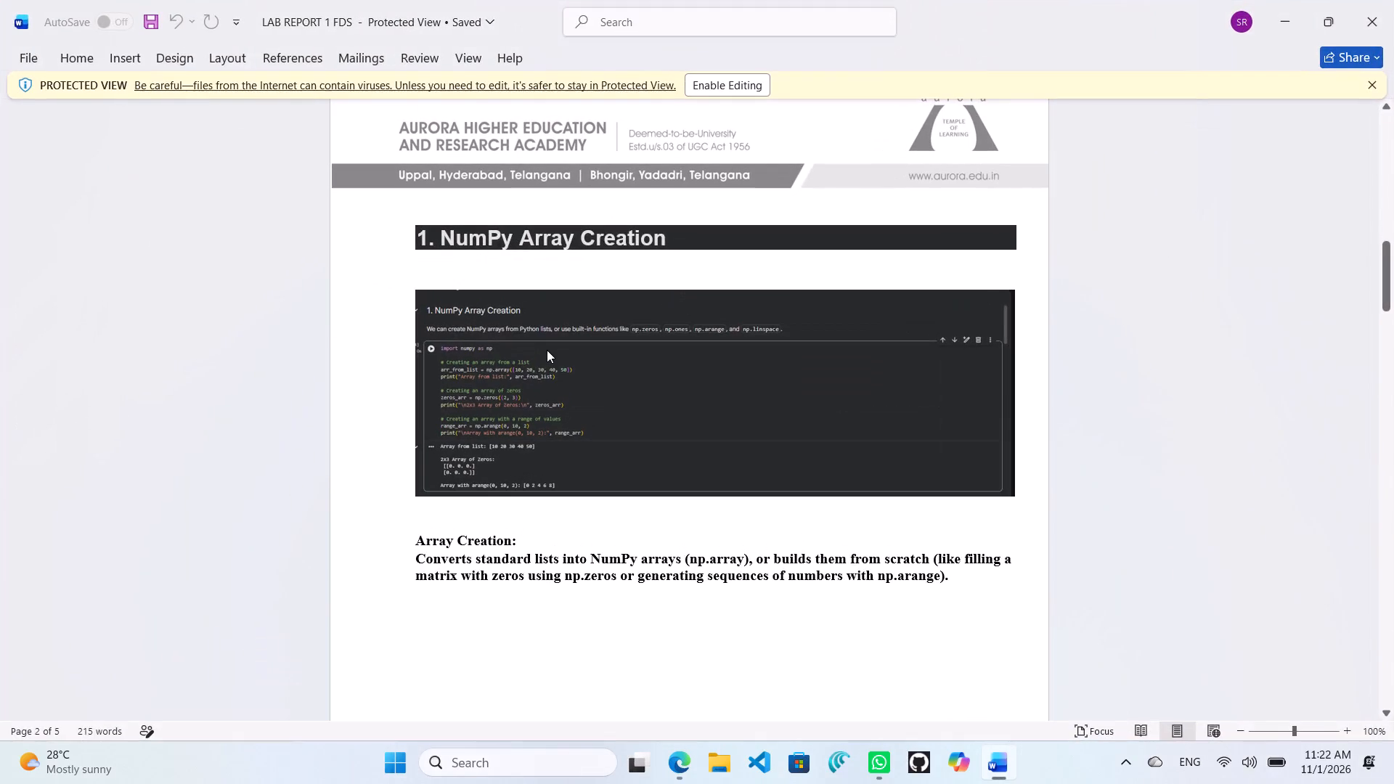
scroll(547, 350, down, 1)
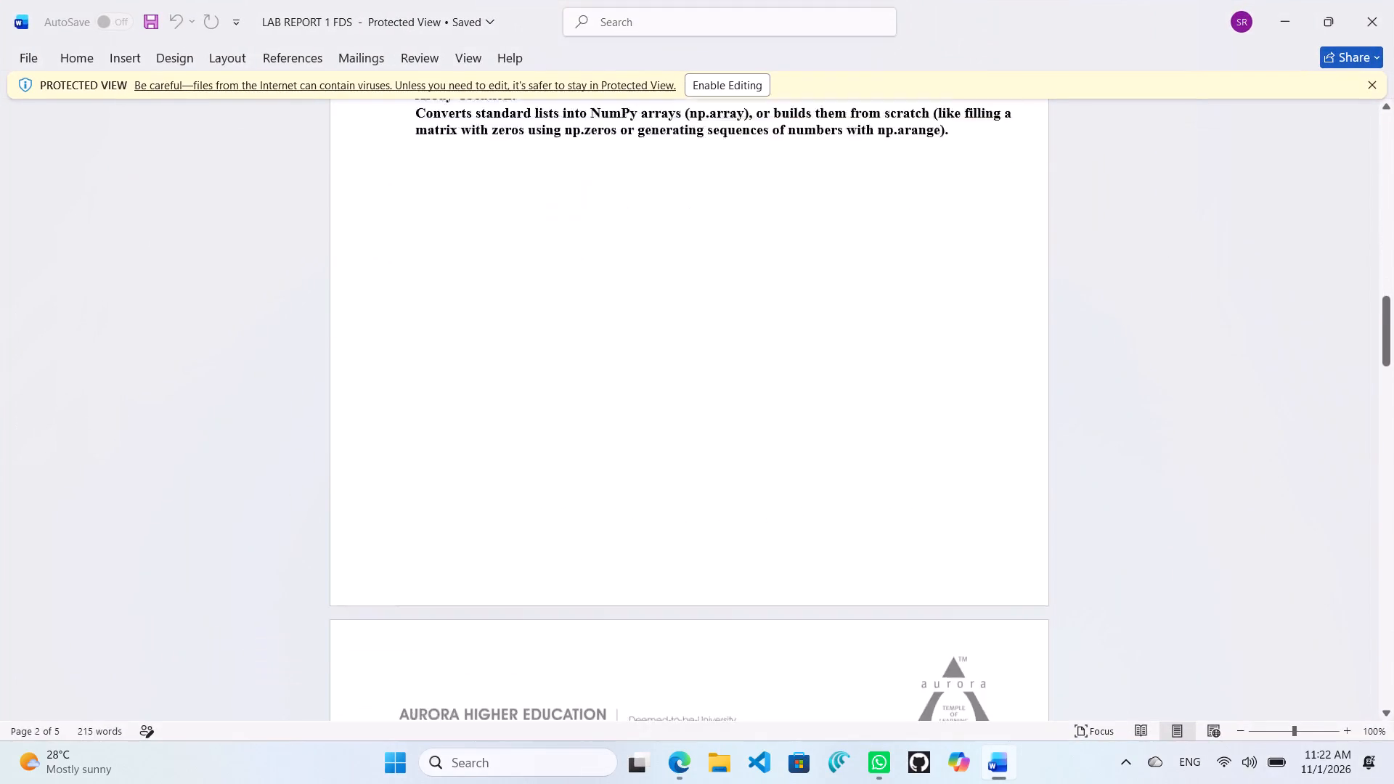
scroll(547, 350, down, 3)
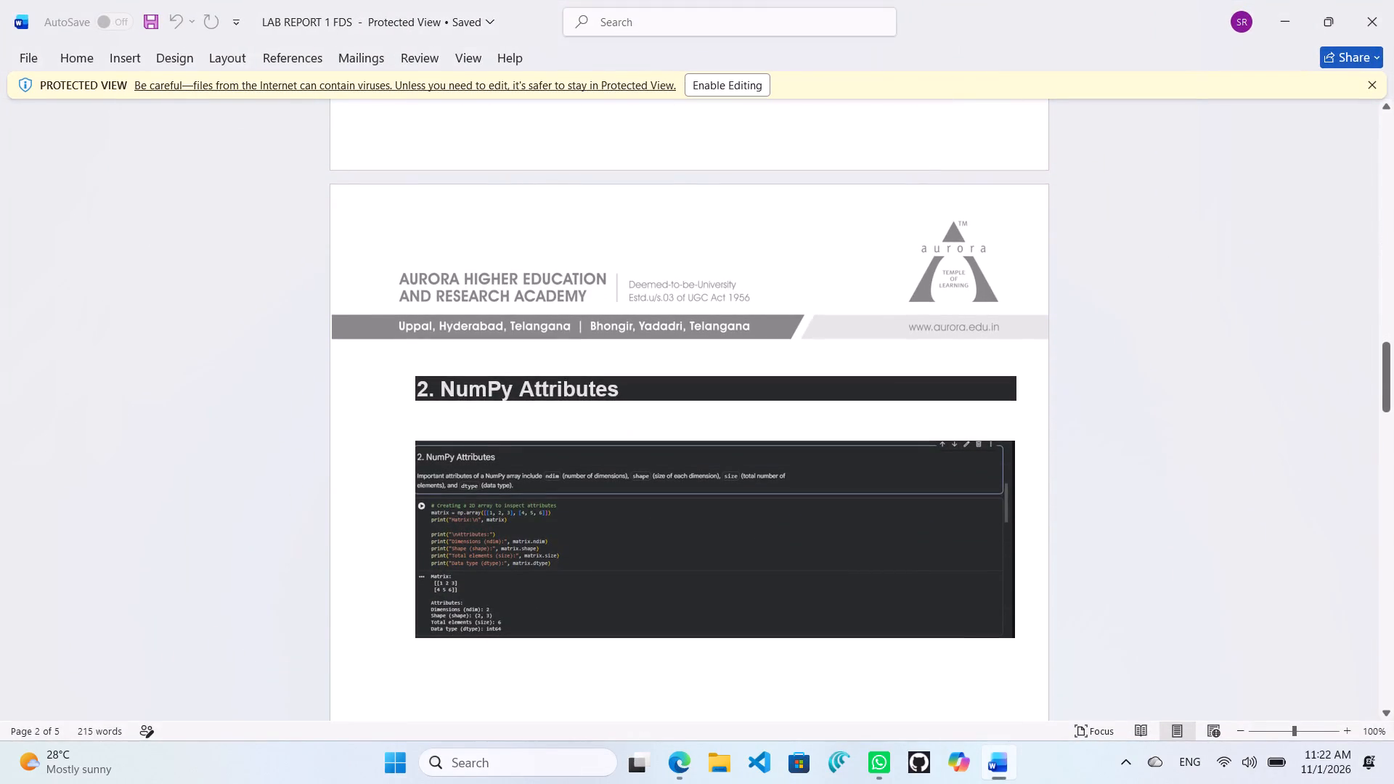
Return to the Untitled2.ipynb notebook in Edge and review its cells from the DataFrame attributes through the bar chart and boxplot.
click(712, 295)
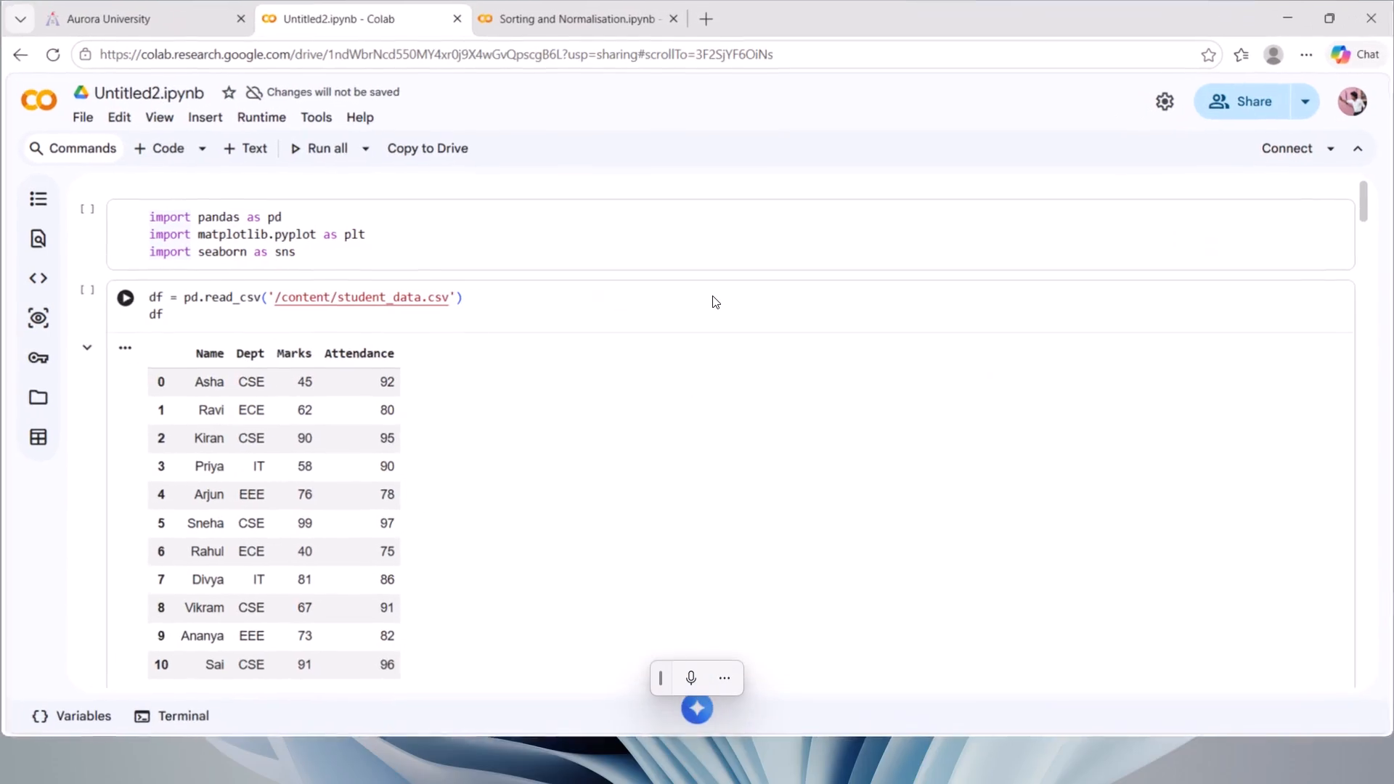
scroll(378, 462, up, 3)
scroll(378, 462, down, 3)
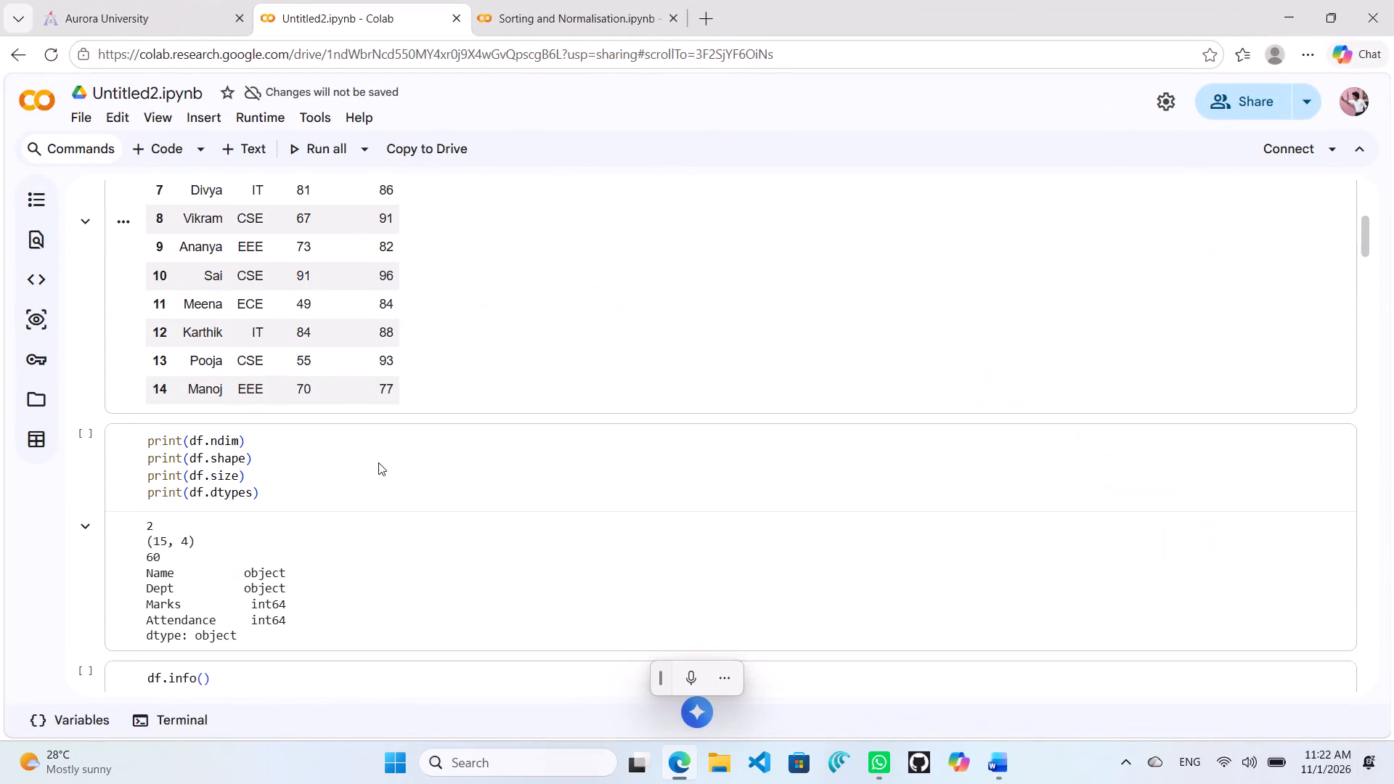
scroll(378, 462, down, 15)
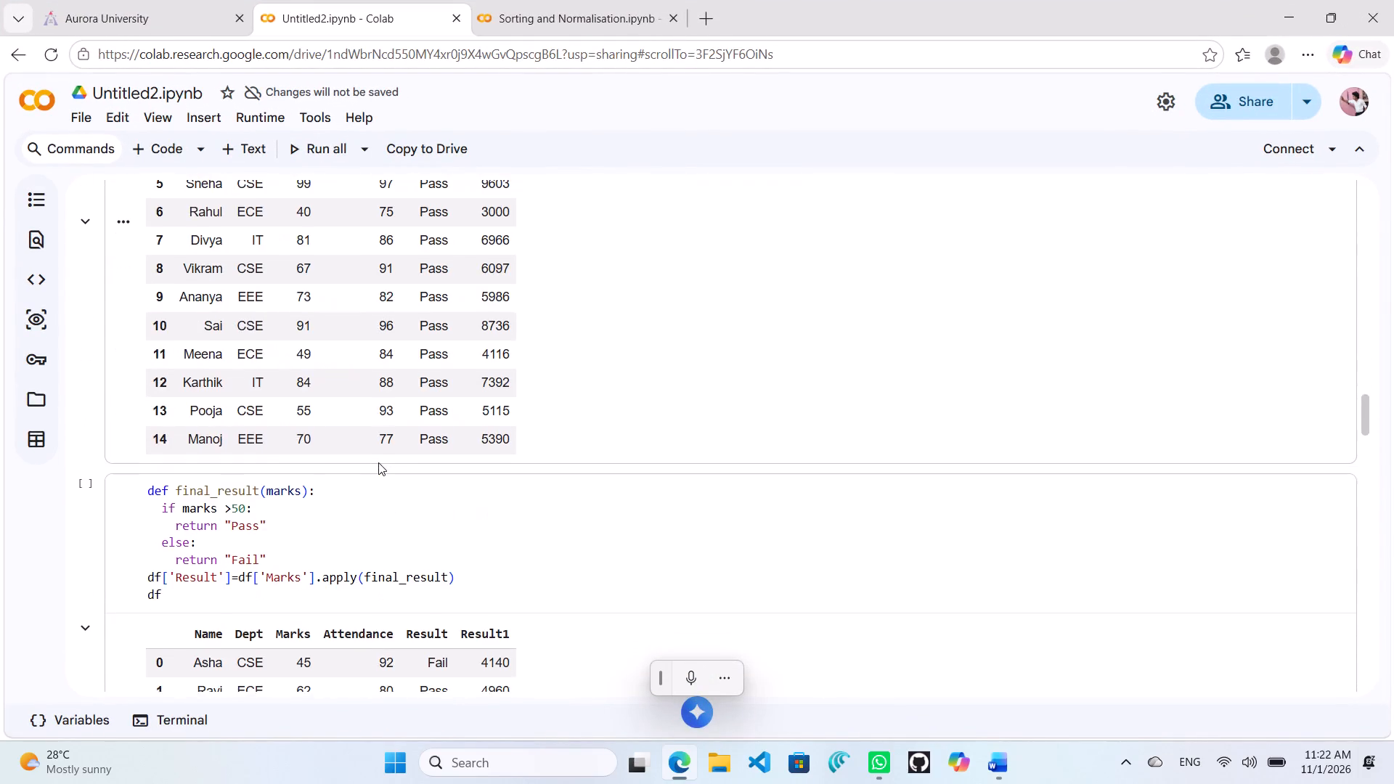
scroll(378, 462, down, 5)
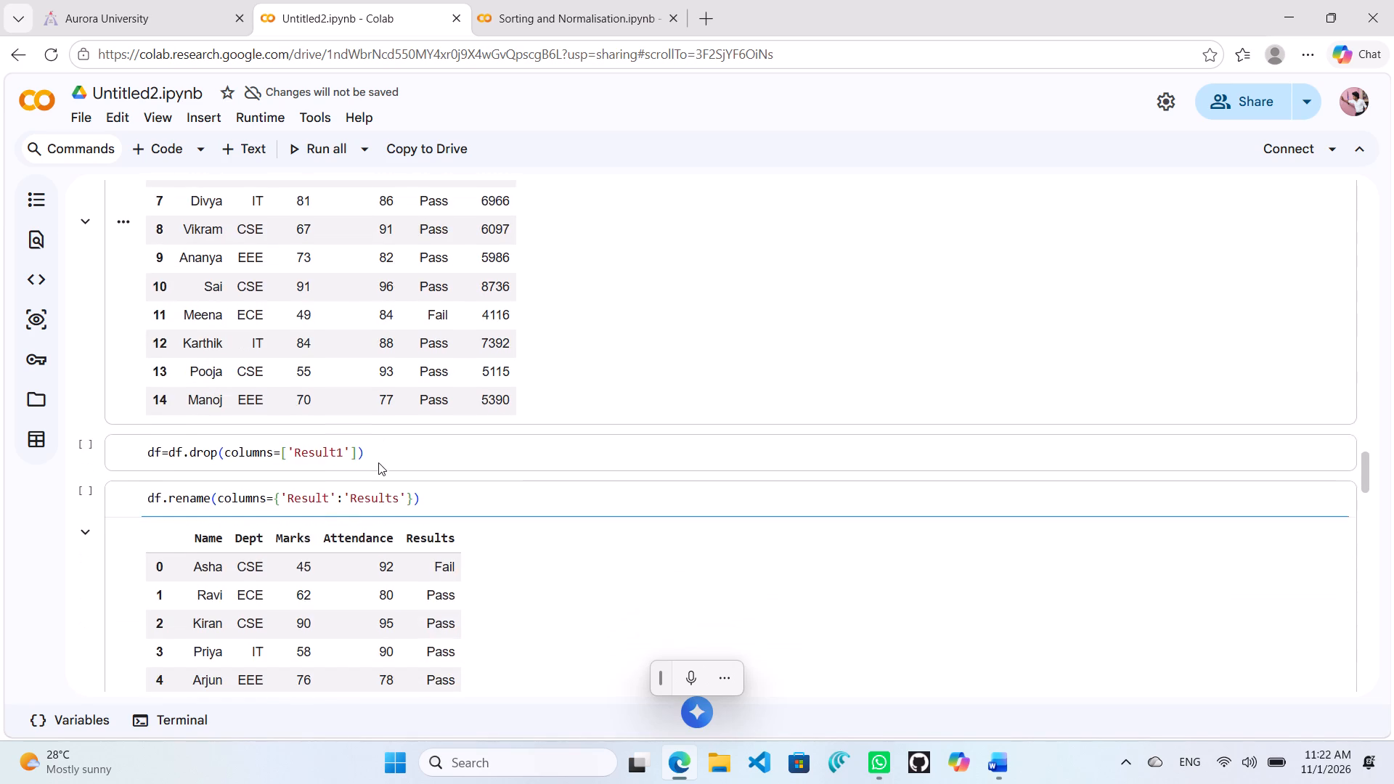
scroll(378, 462, down, 11)
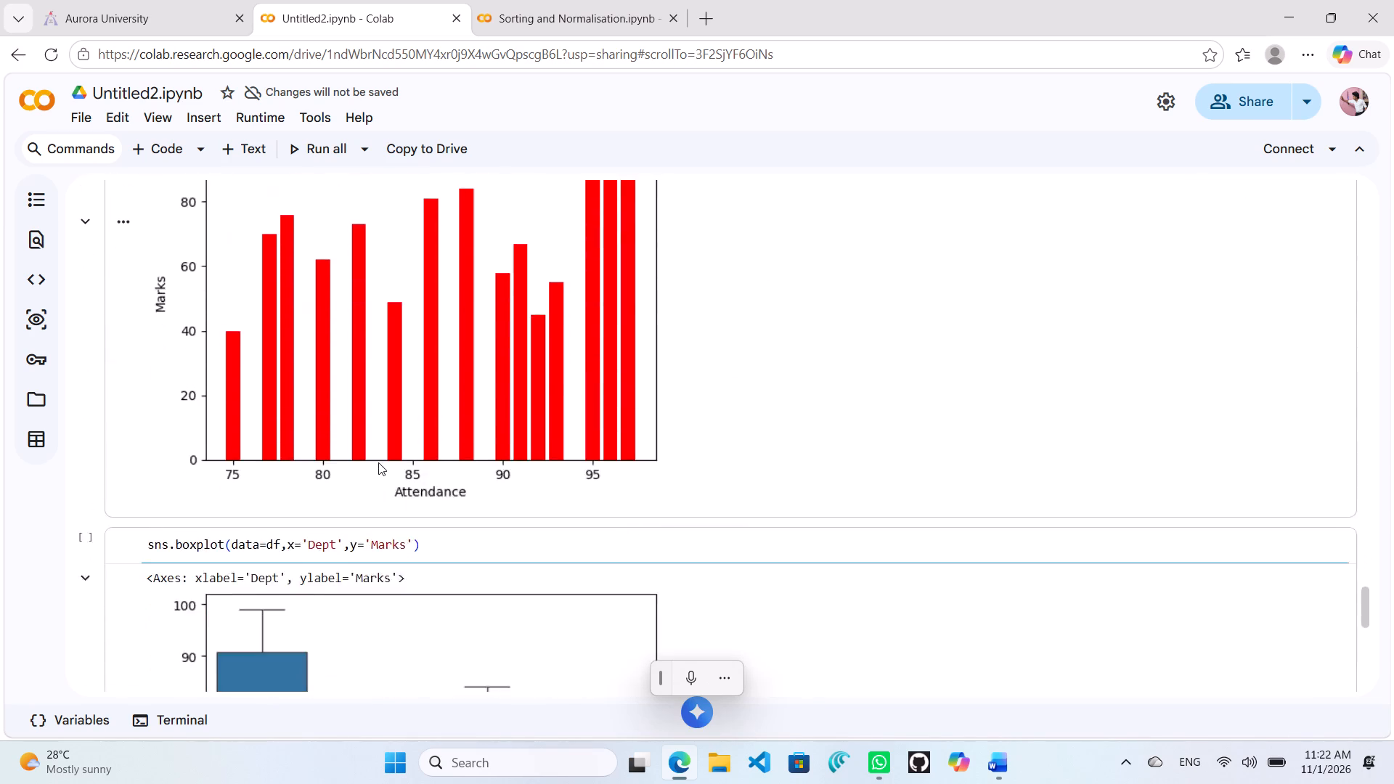
scroll(378, 462, down, 1)
scroll(378, 462, up, 20)
scroll(378, 462, up, 9)
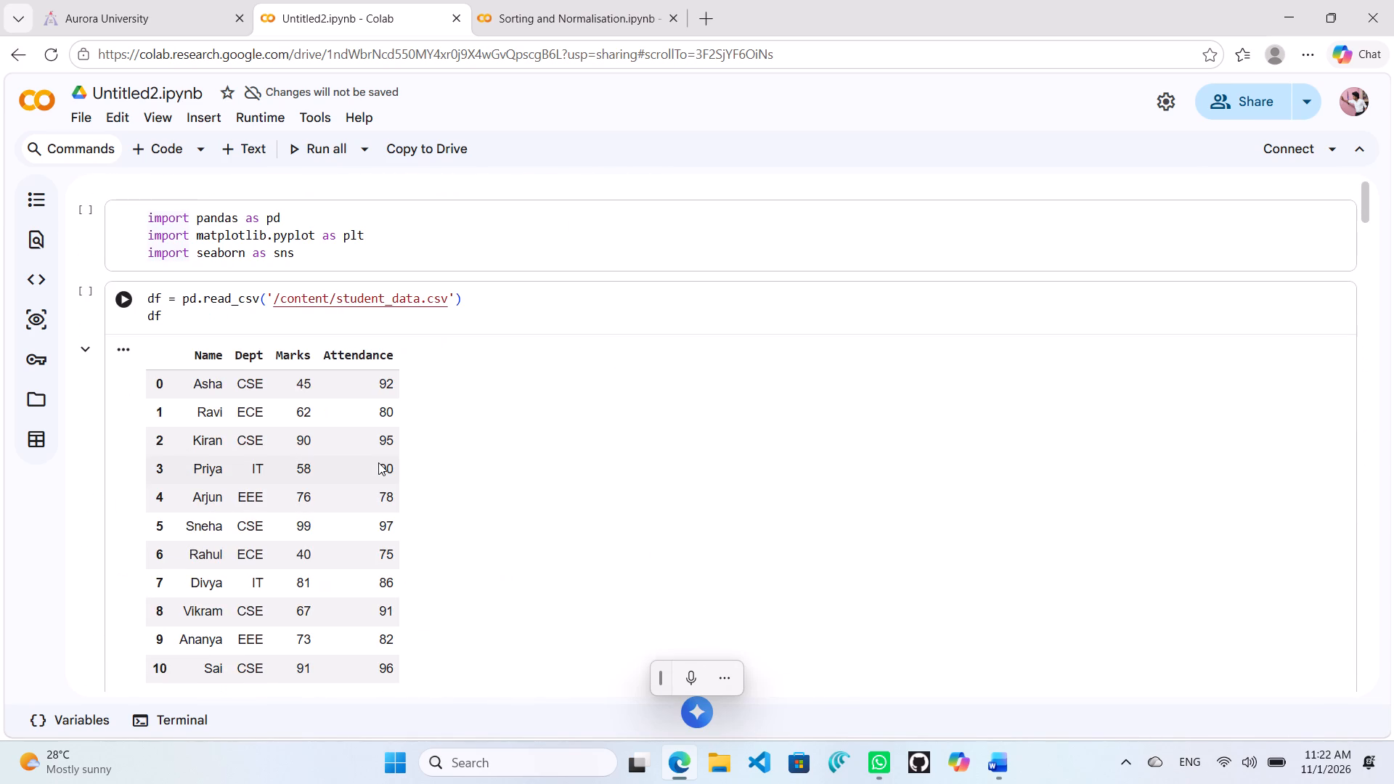
Switch to the Sorting and Normalisation.ipynb notebook and examine the marks sorting, ranking and department-wise mean cells.
click(550, 0)
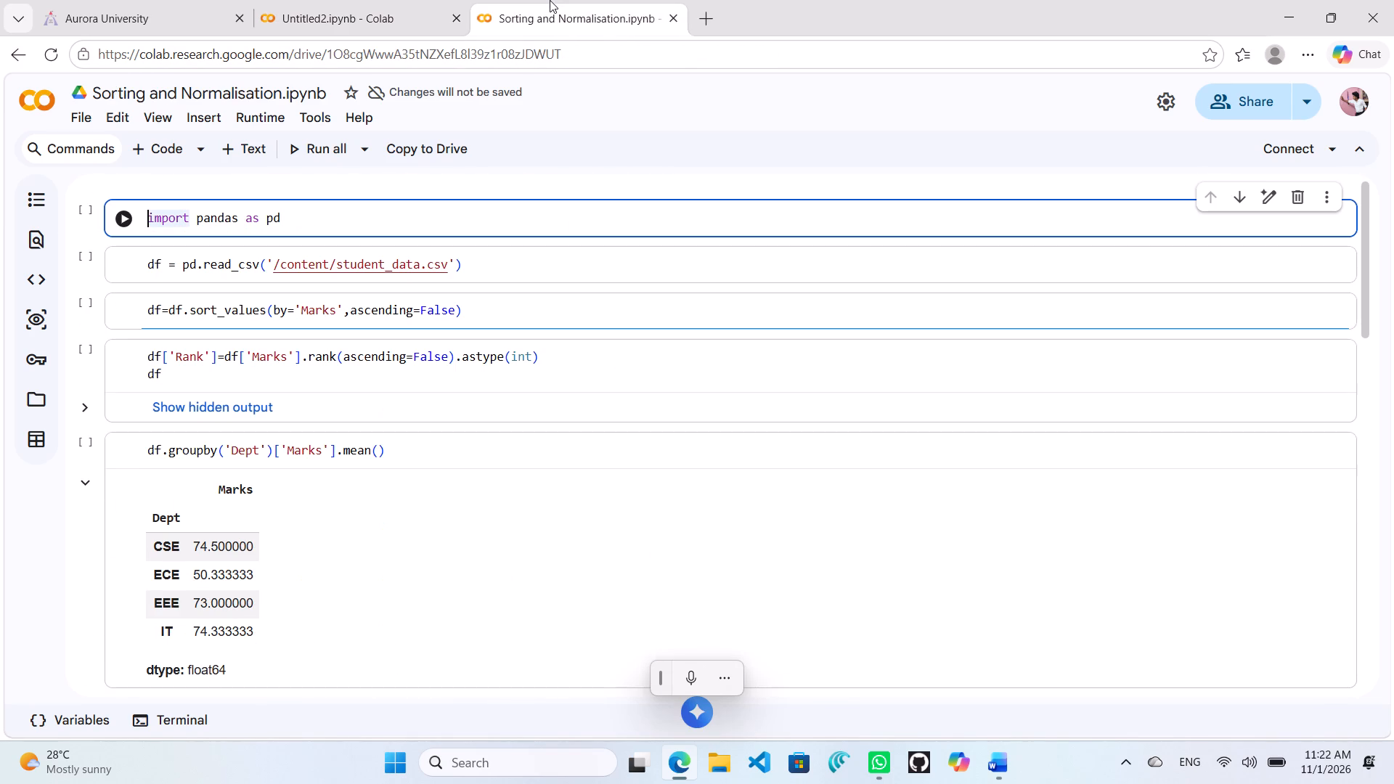
scroll(425, 316, up, 1)
click(334, 365)
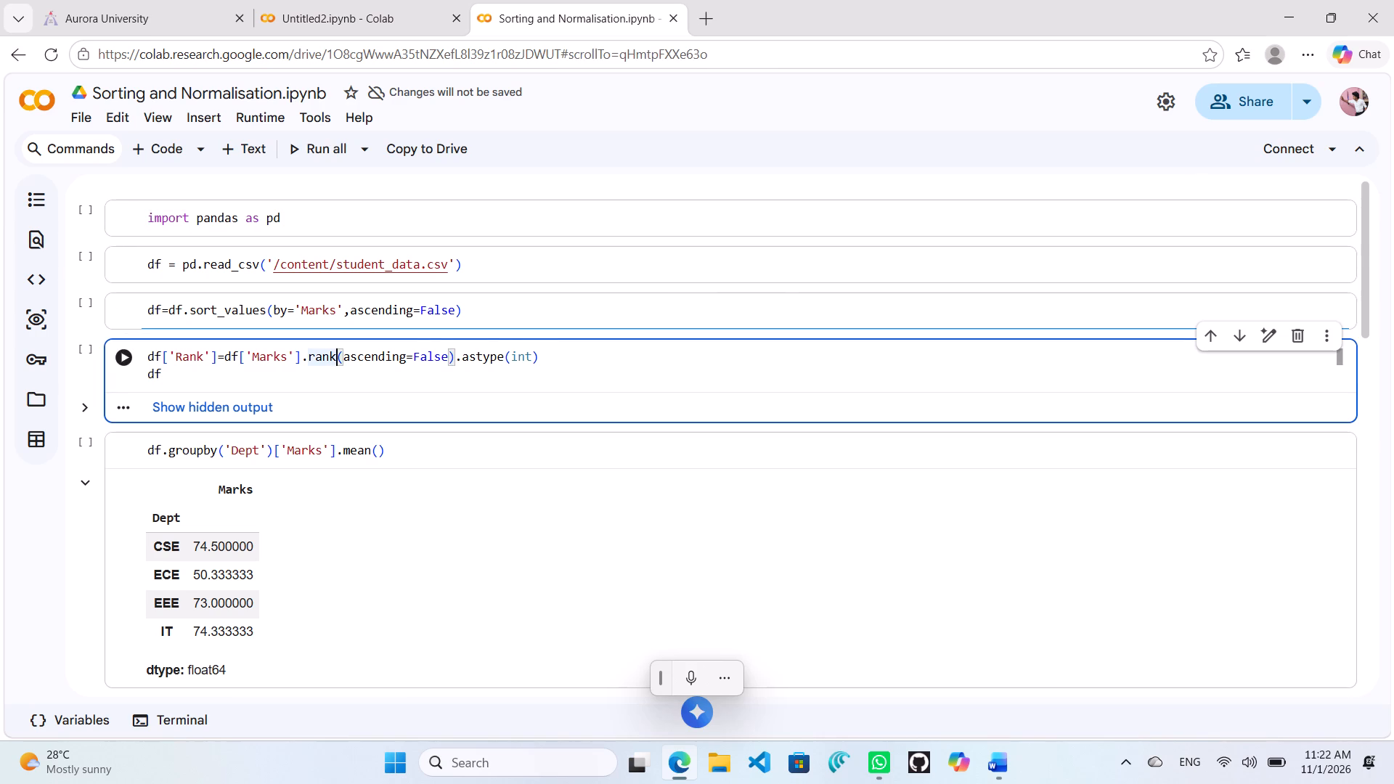
key(ctrl+a)
click(334, 384)
click(470, 530)
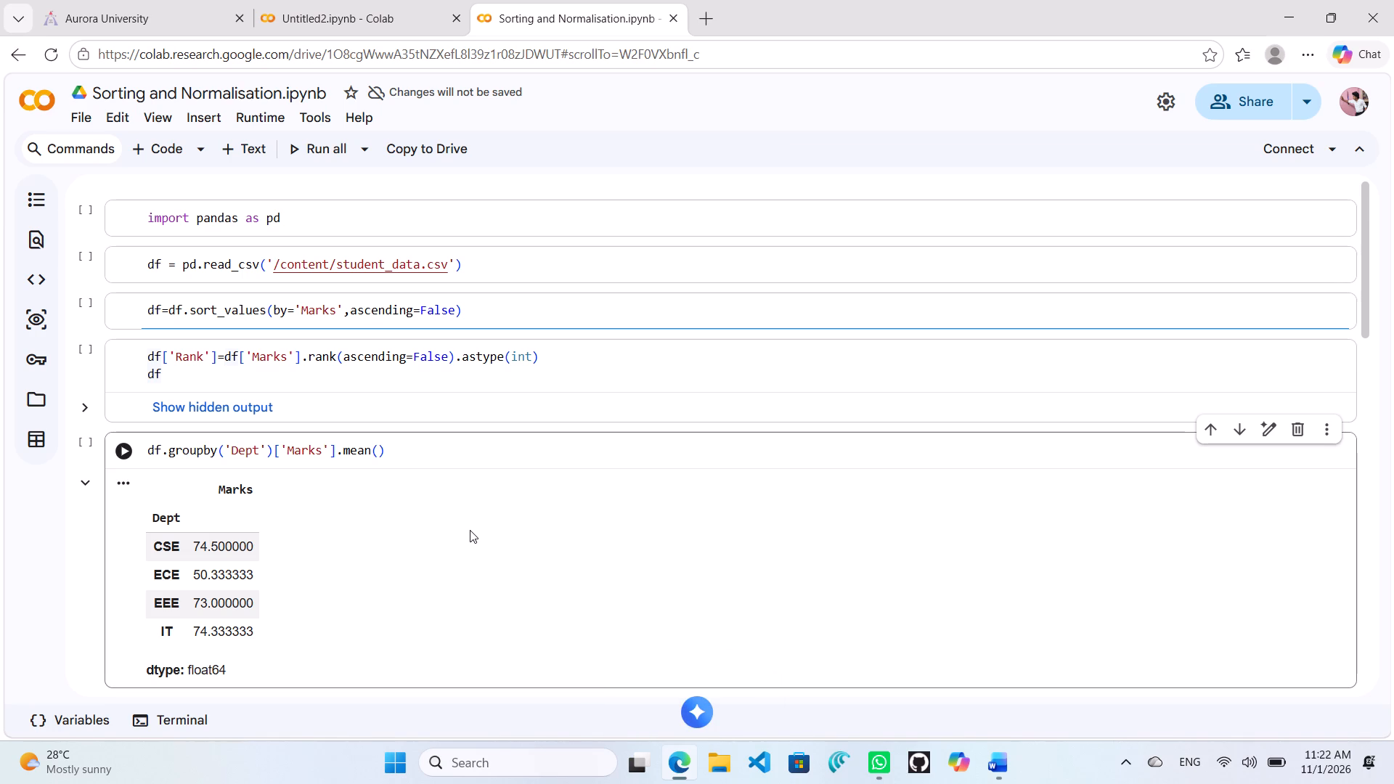
scroll(470, 530, down, 4)
scroll(470, 530, up, 6)
Go through the Sorting and Normalisation.ipynb cells from sort_values to the aggregated department marks and the department count bar chart.
click(478, 323)
click(478, 323)
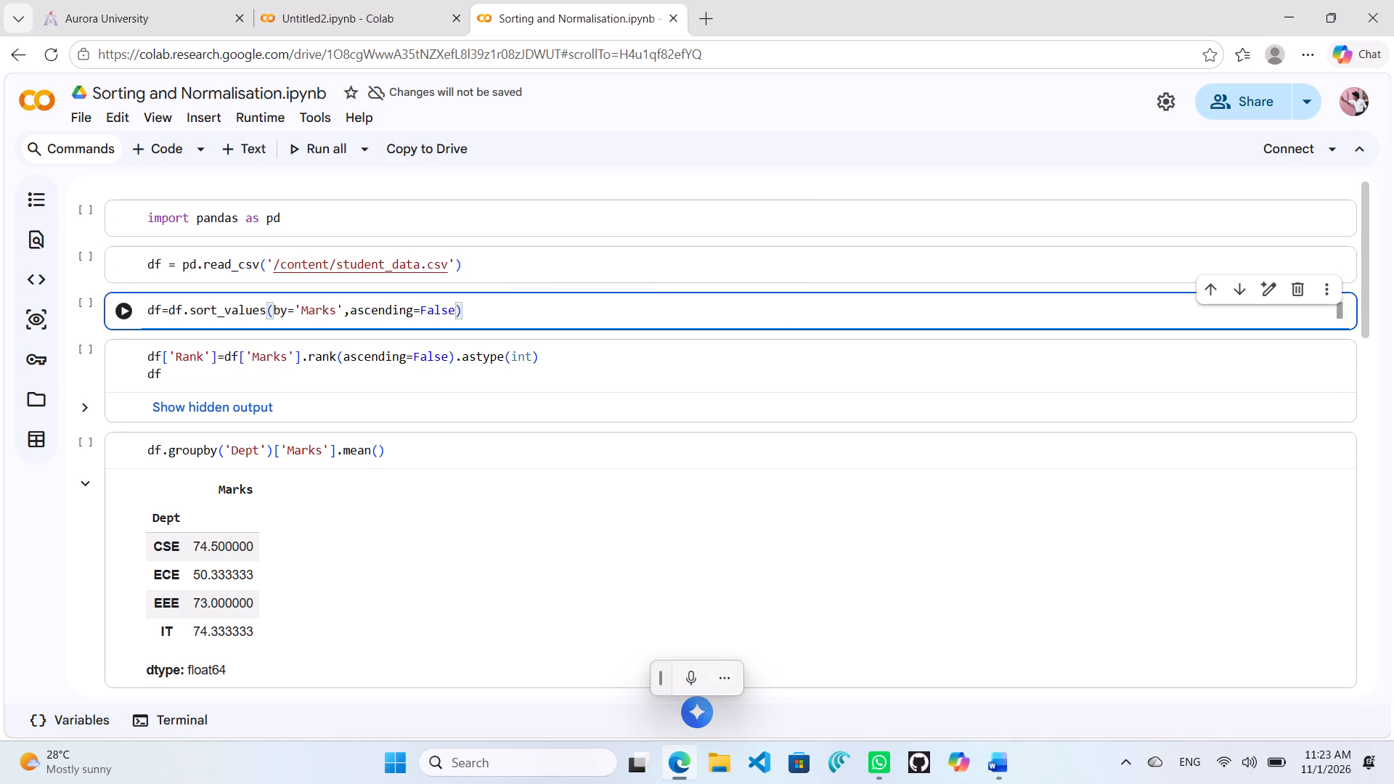
key(Down)
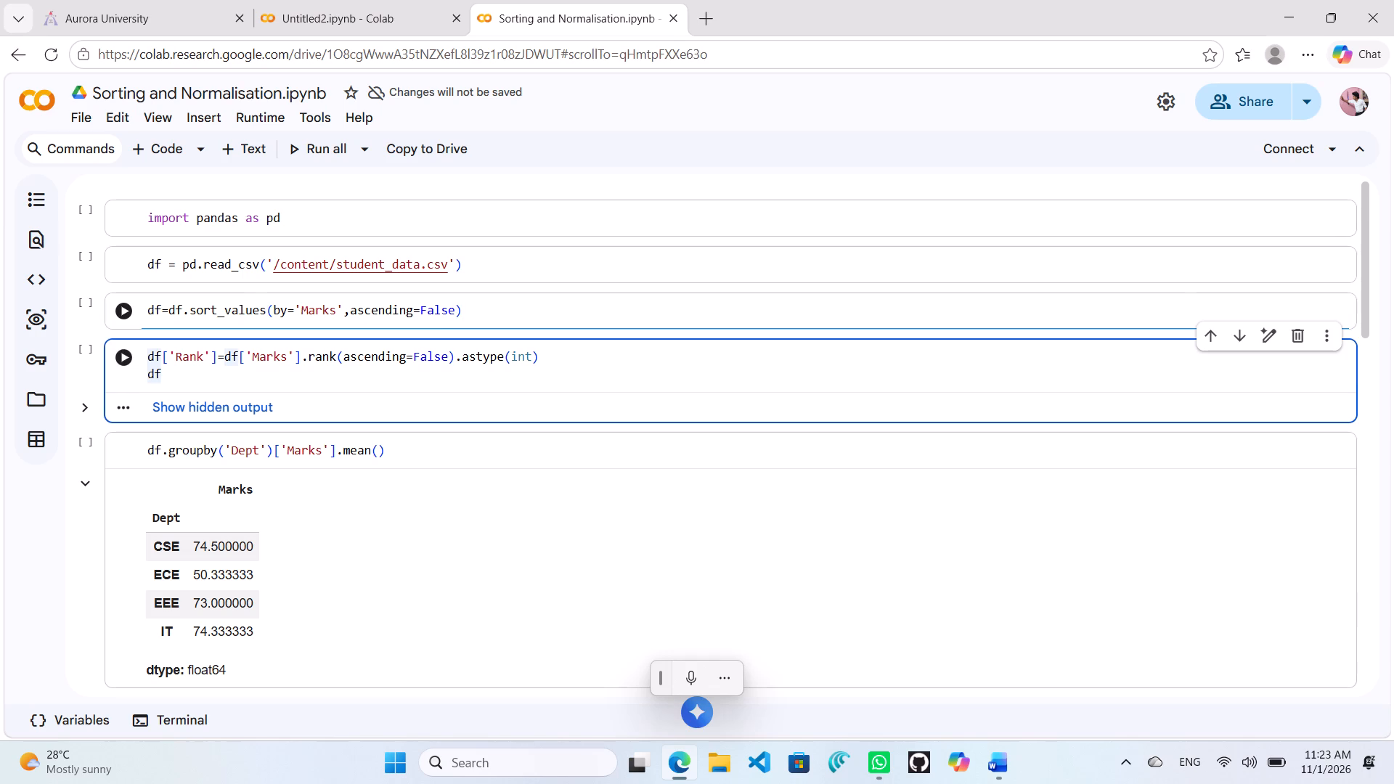
key(Down)
key(Down)
key(Down)
key(Down)
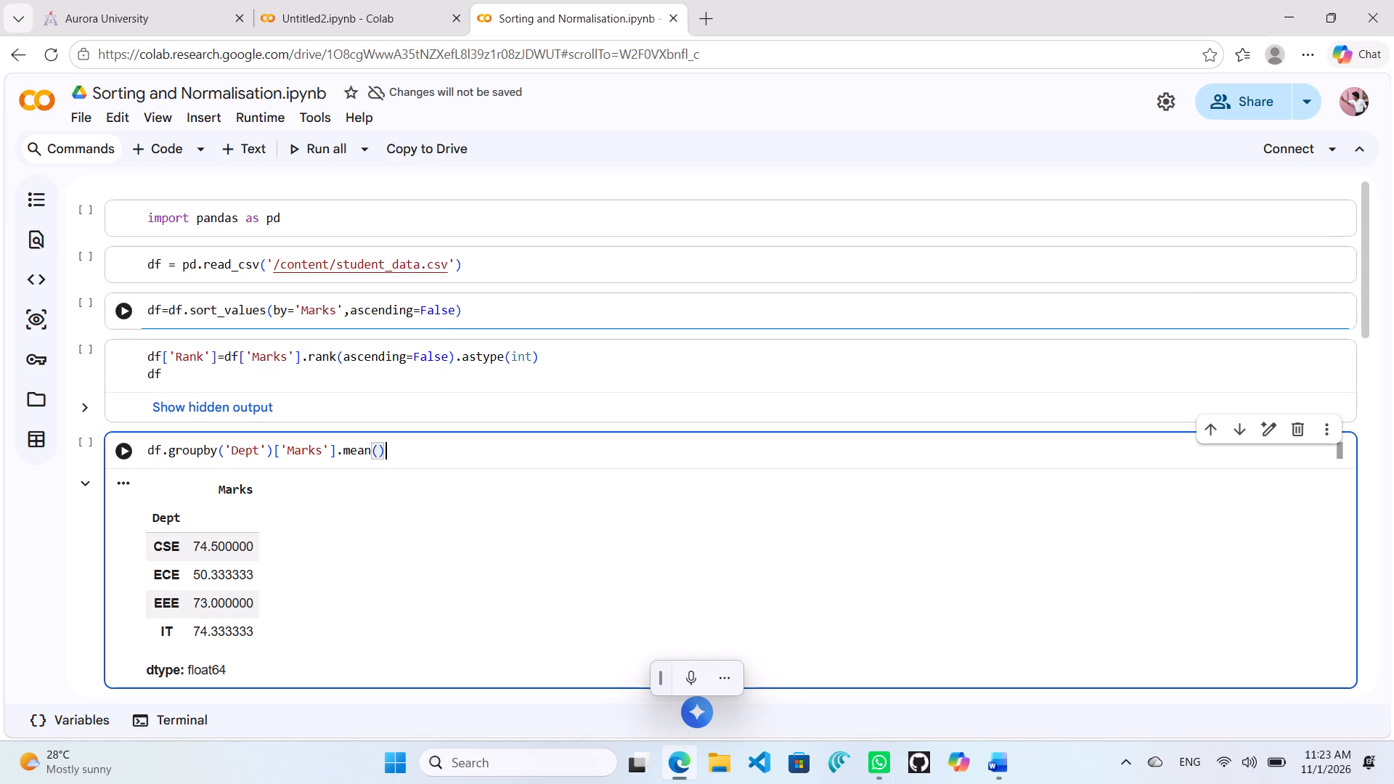
key(Down)
key(Down)
key(Down)
key(Down)
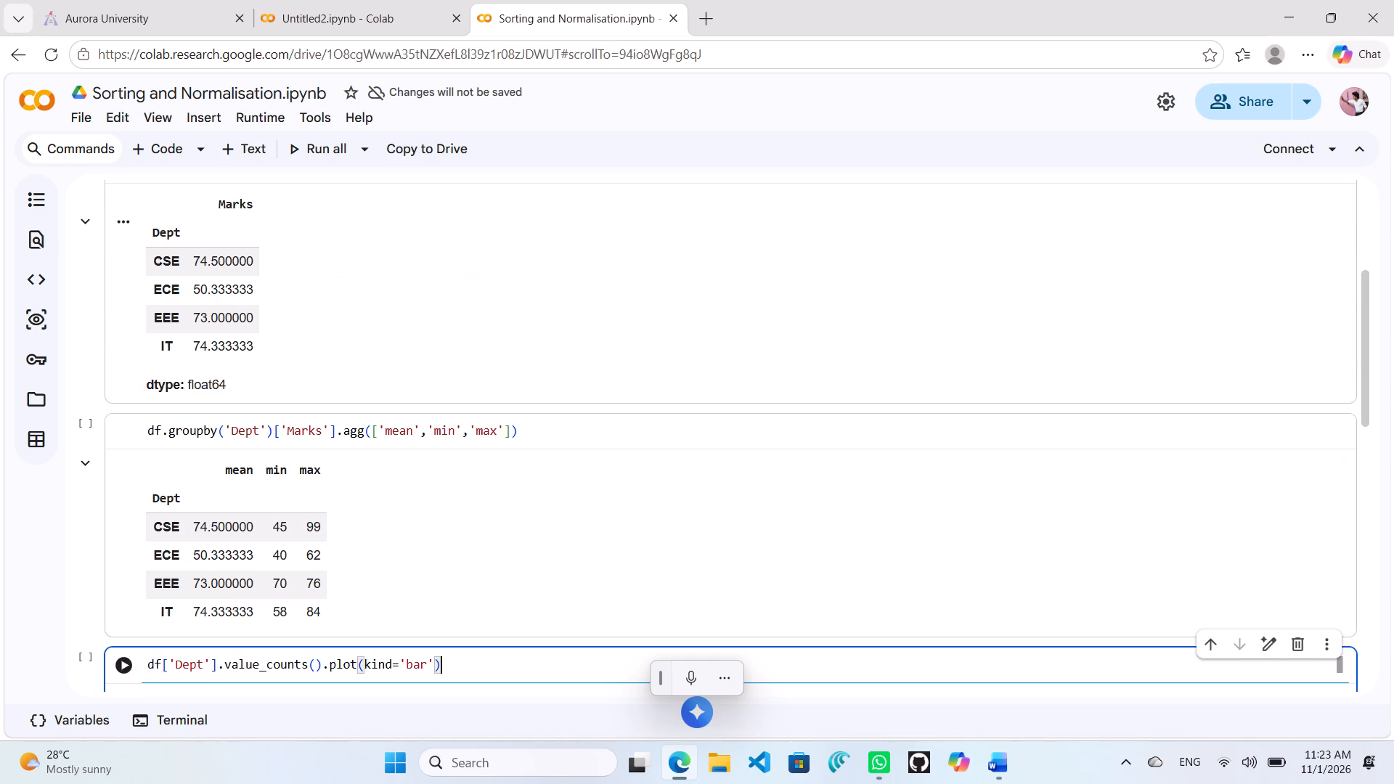
key(Down)
key(Down)
key(Down)
key(Down)
scroll(478, 323, down, 2)
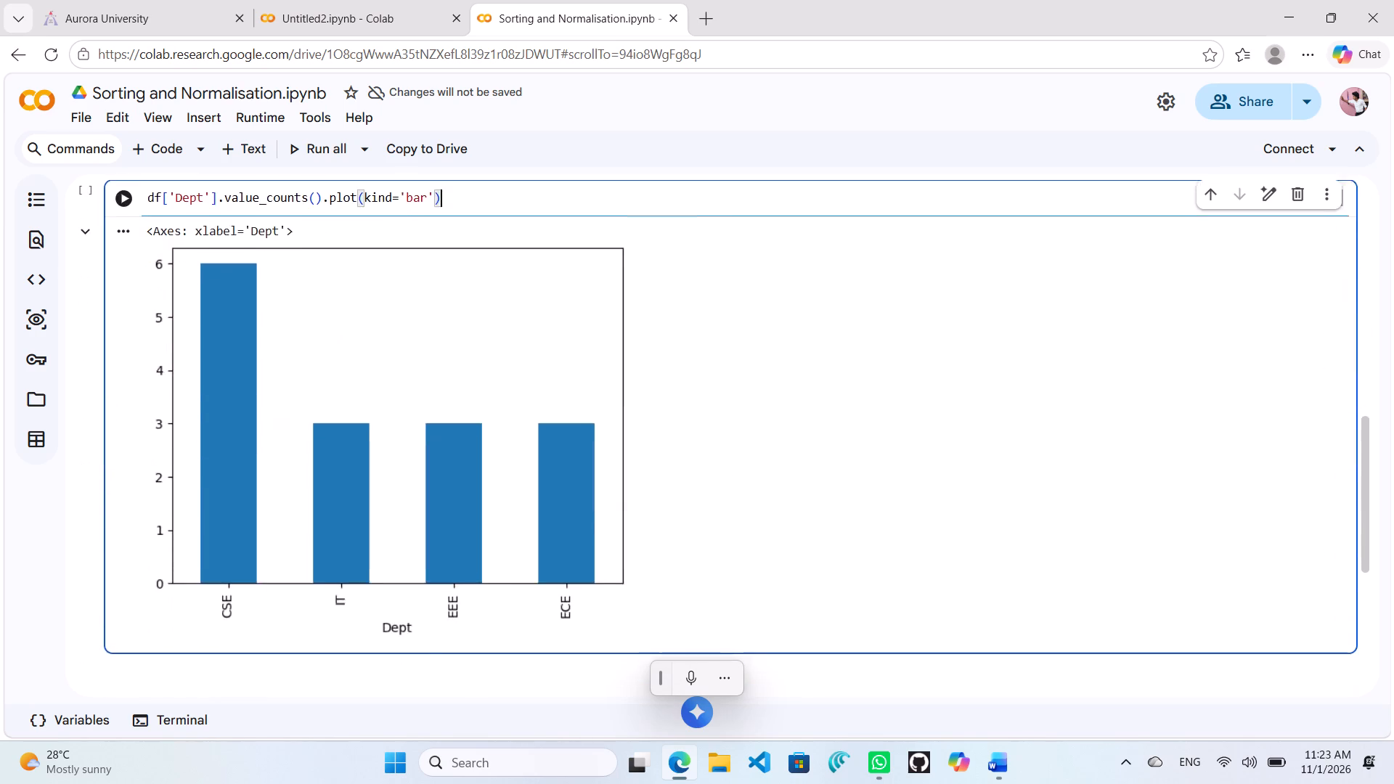
scroll(478, 323, down, 6)
scroll(478, 323, up, 2)
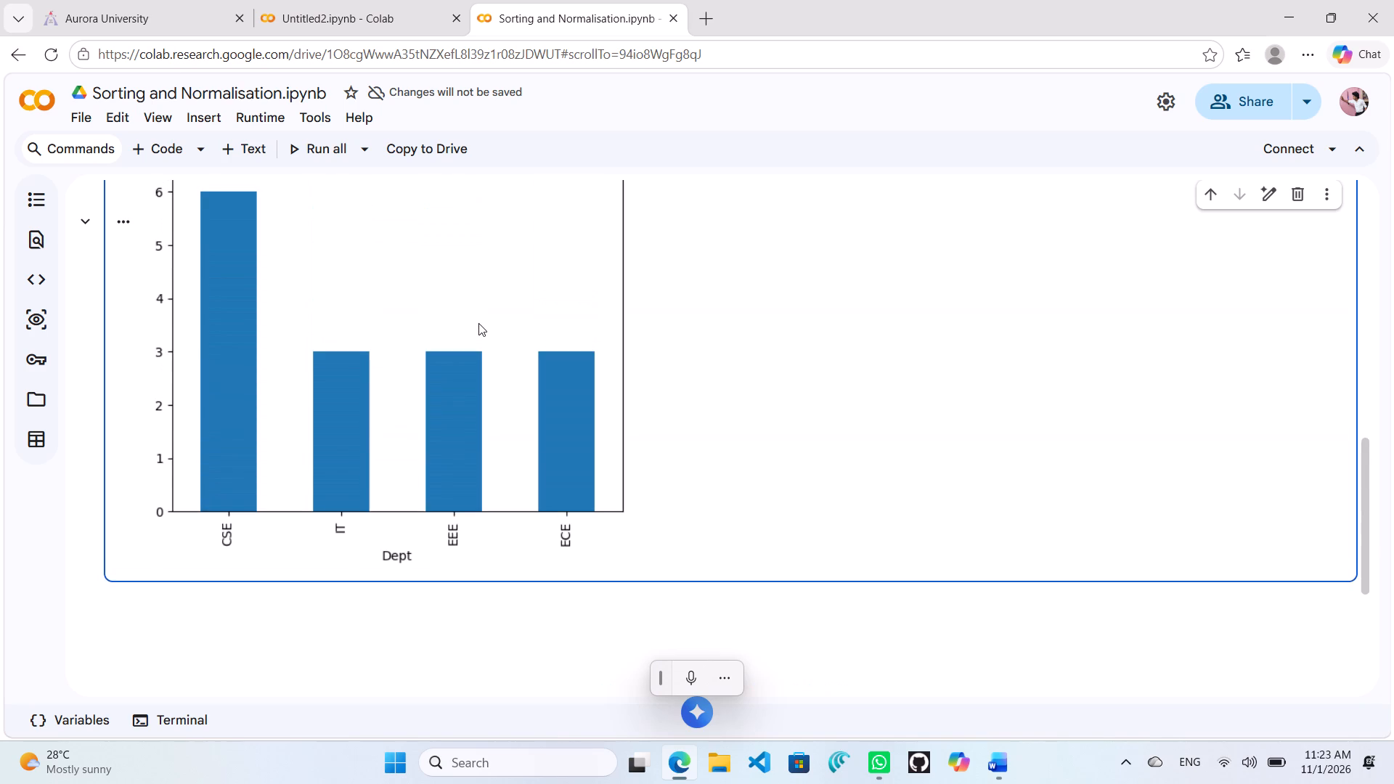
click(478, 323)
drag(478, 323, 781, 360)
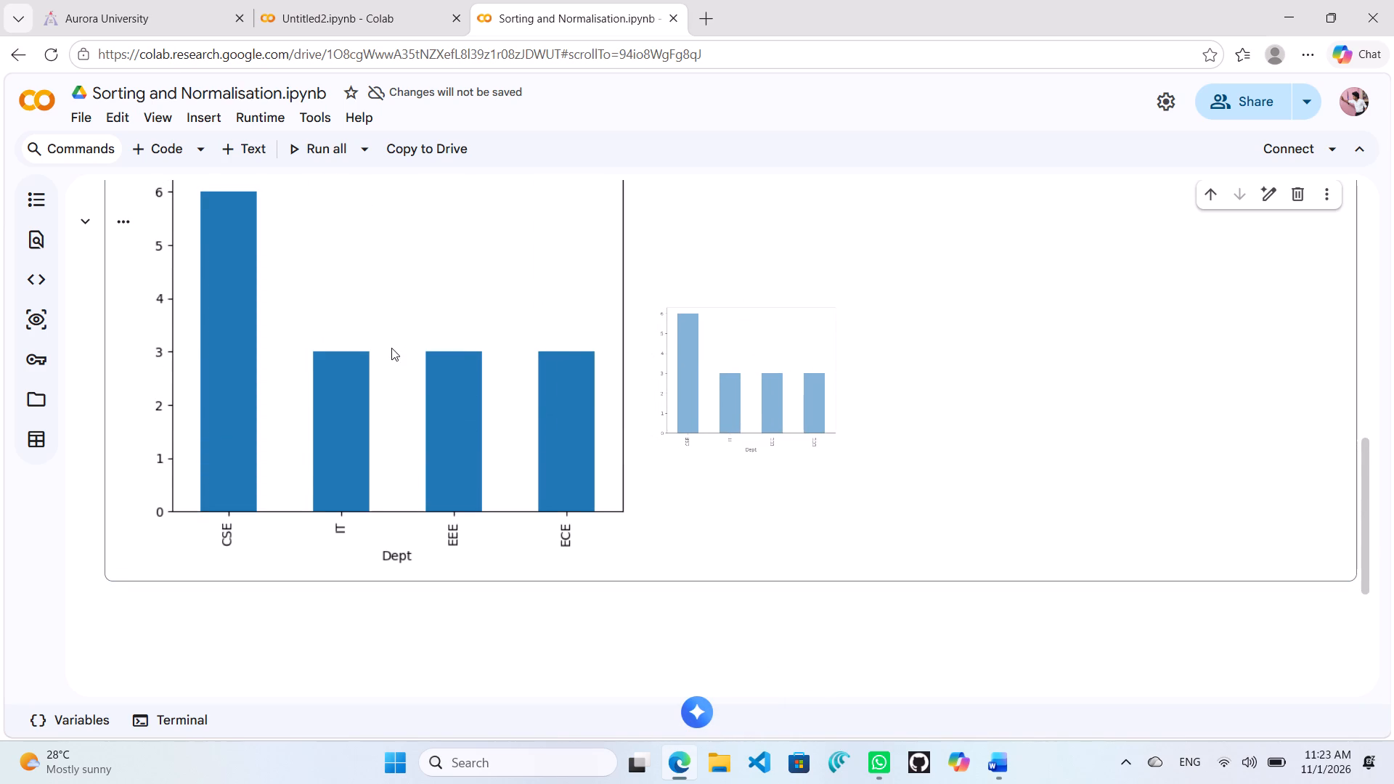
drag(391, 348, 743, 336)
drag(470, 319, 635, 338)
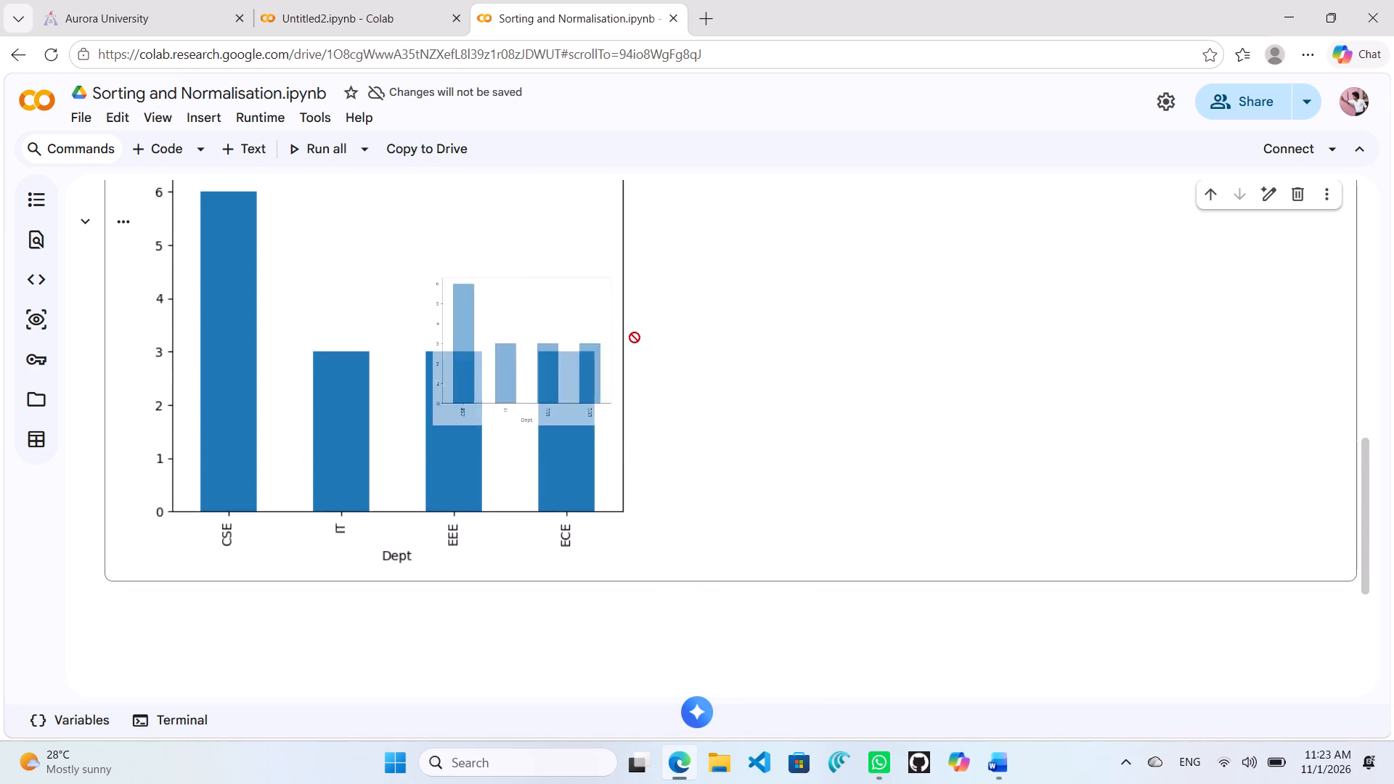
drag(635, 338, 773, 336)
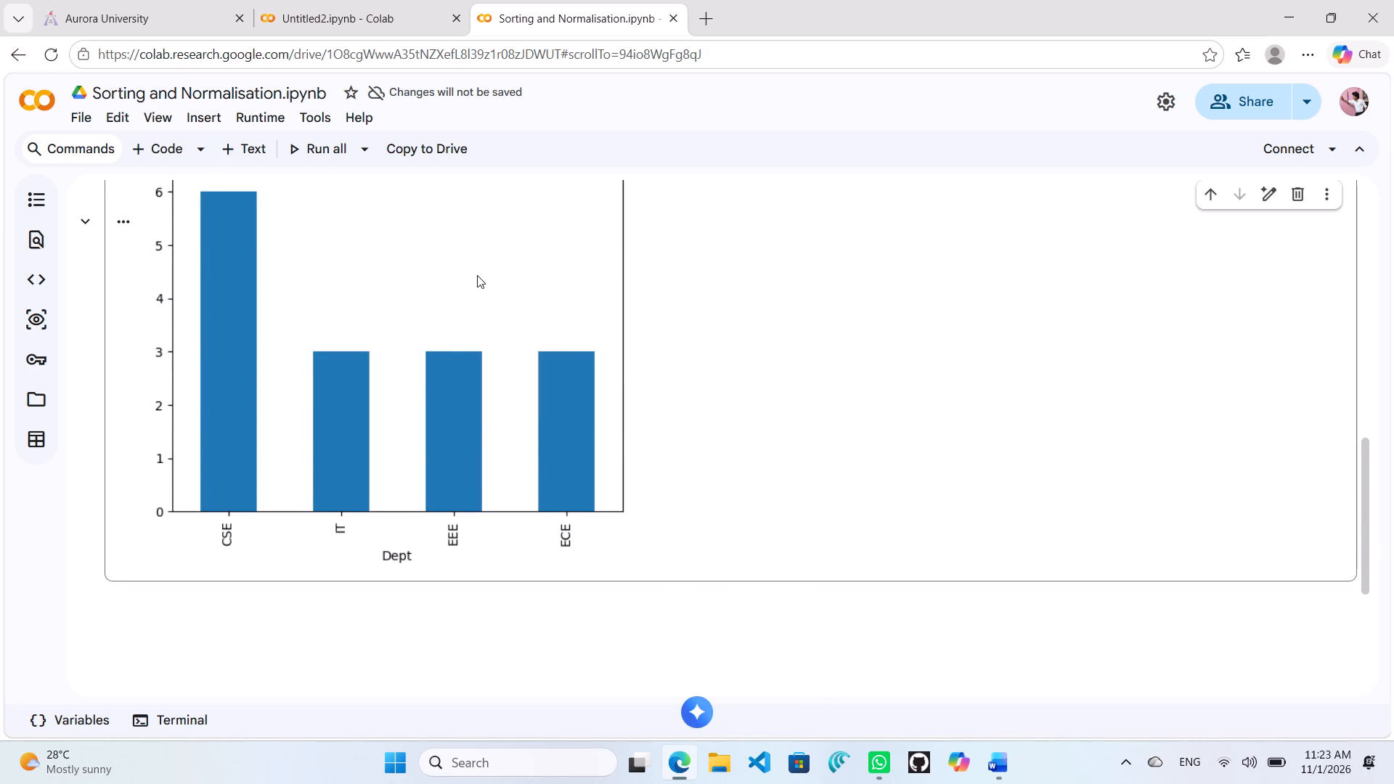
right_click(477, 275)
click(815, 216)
Switch to the LAB REPORT 1 FDS document in Word and review its sections from NumPy Attributes and Data Types through Slicing.
click(652, 282)
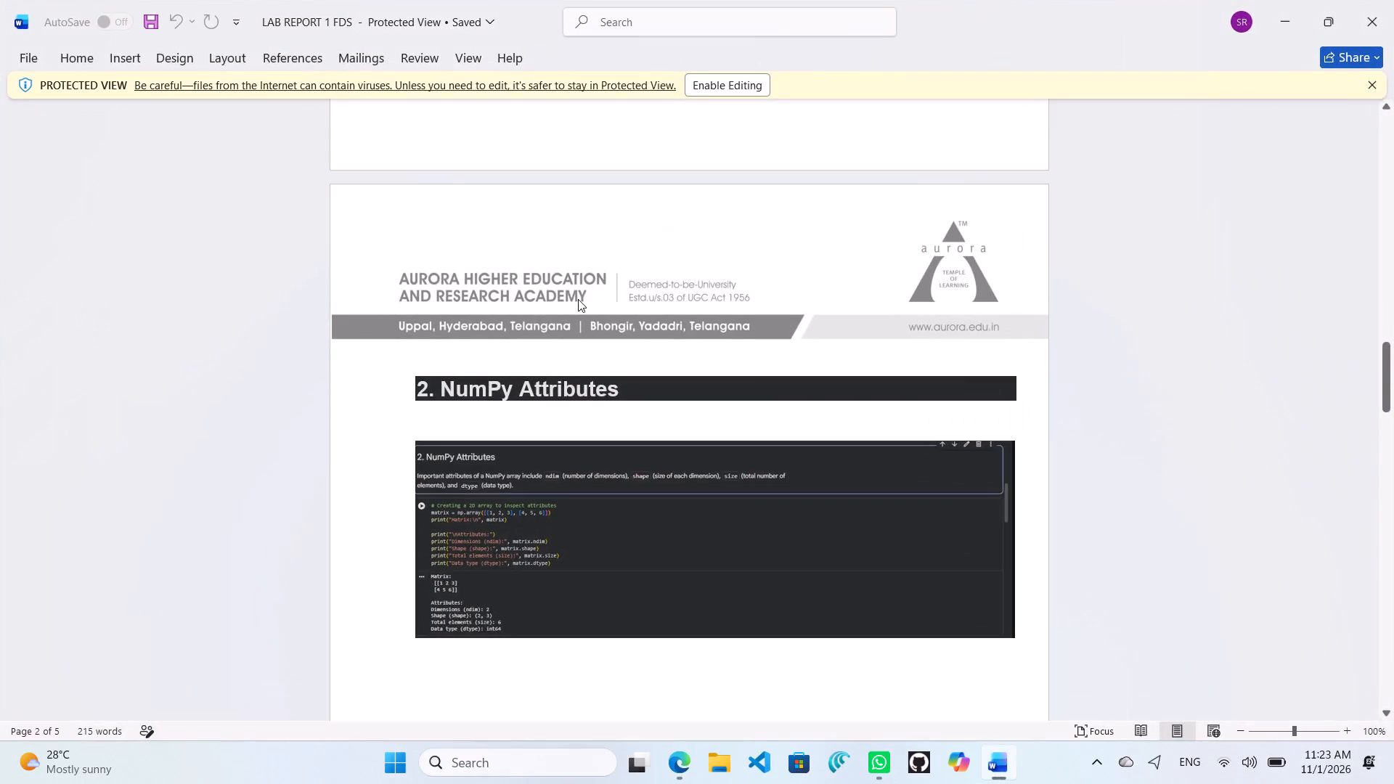
scroll(578, 299, down, 3)
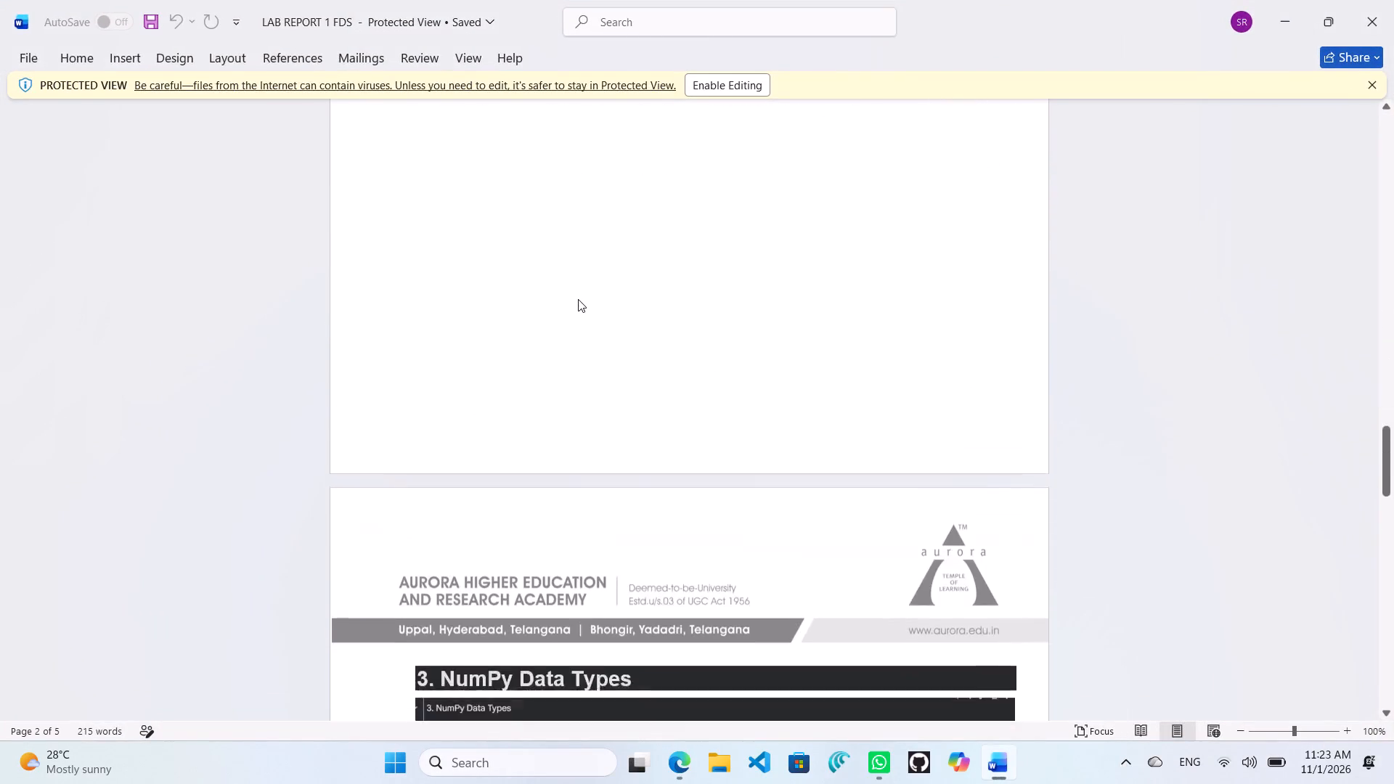
scroll(578, 299, down, 2)
scroll(578, 299, up, 4)
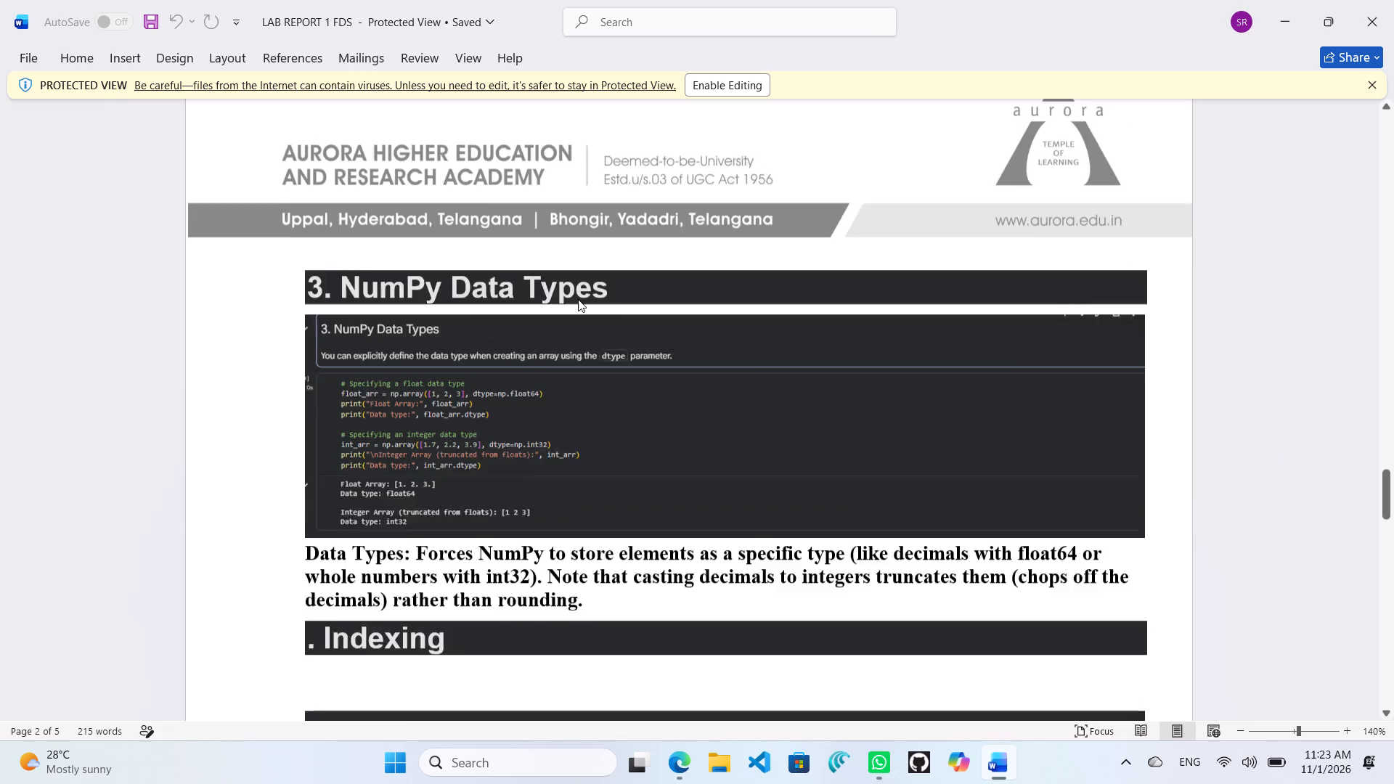
scroll(578, 299, up, 1)
scroll(578, 299, down, 1)
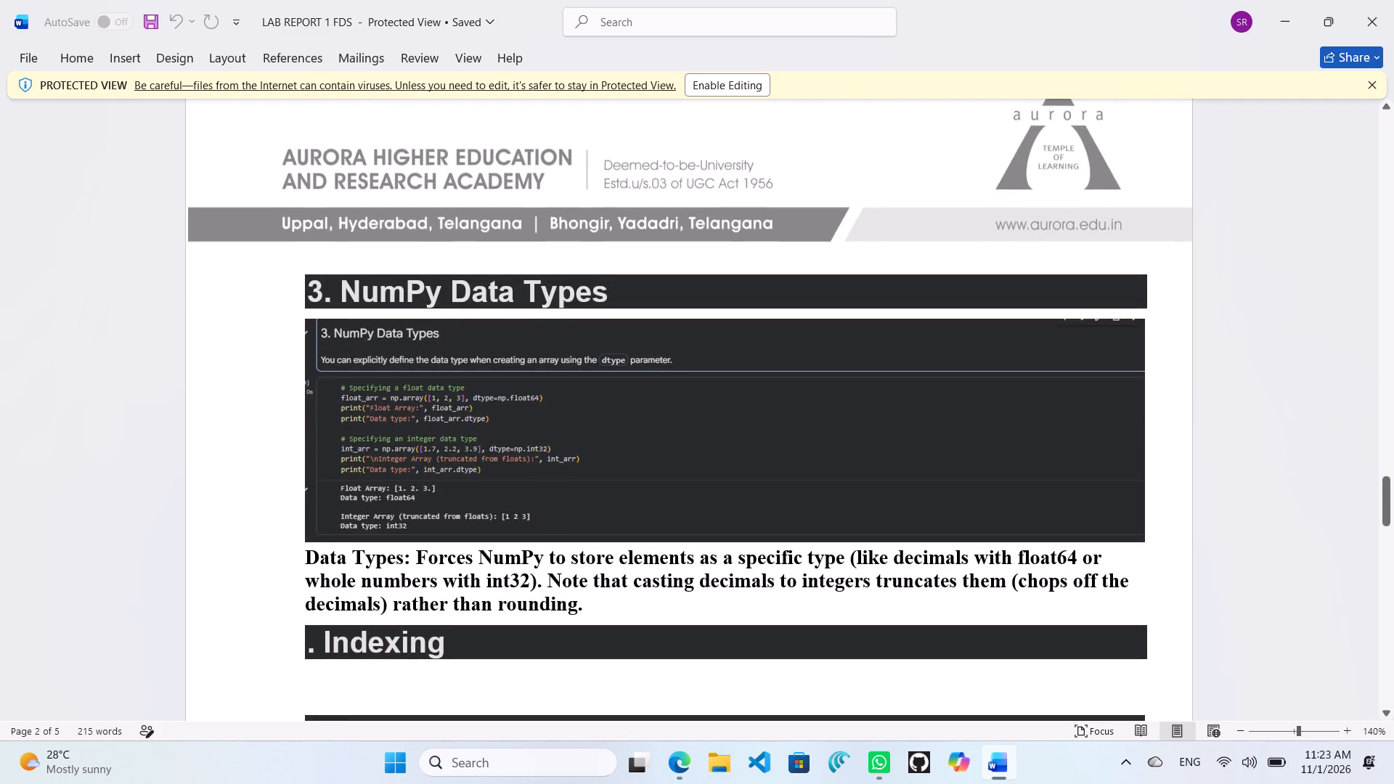
scroll(578, 299, down, 4)
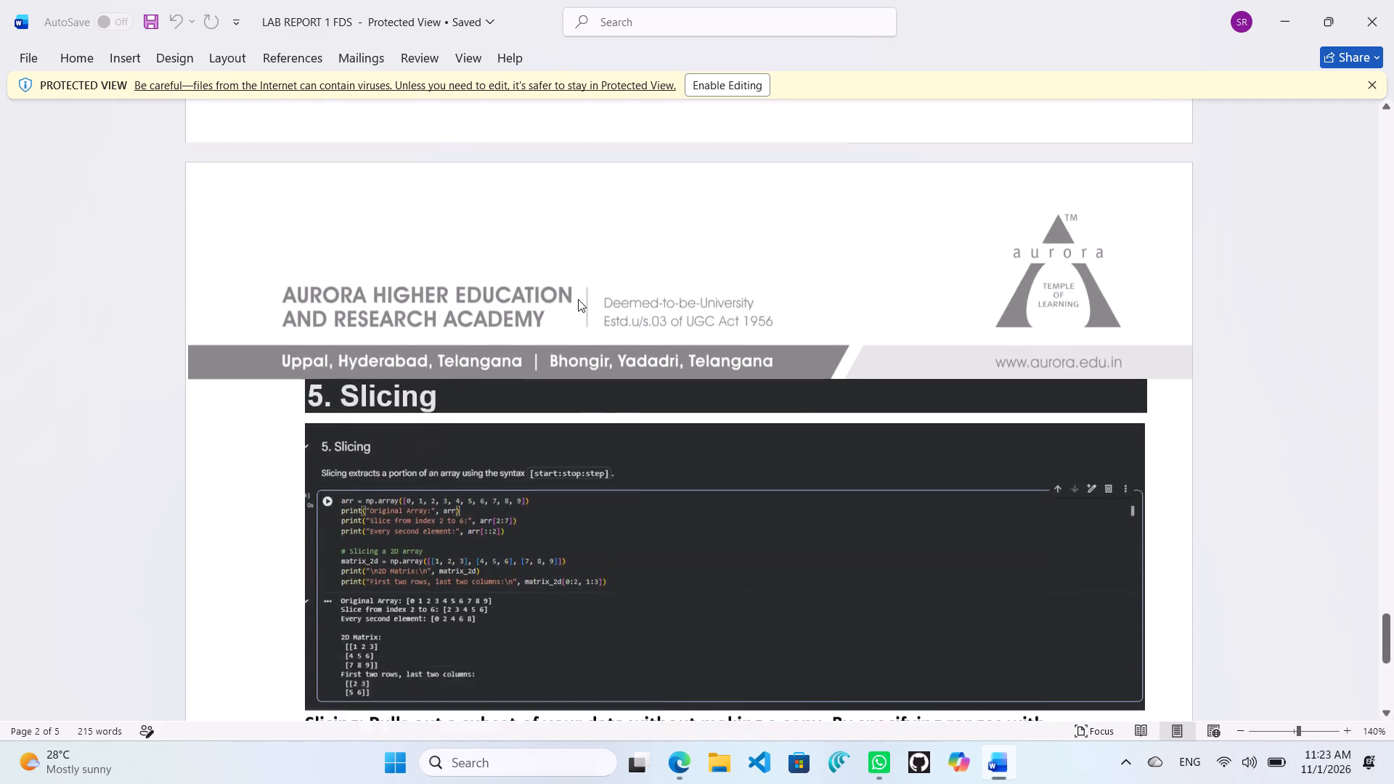
scroll(578, 299, down, 2)
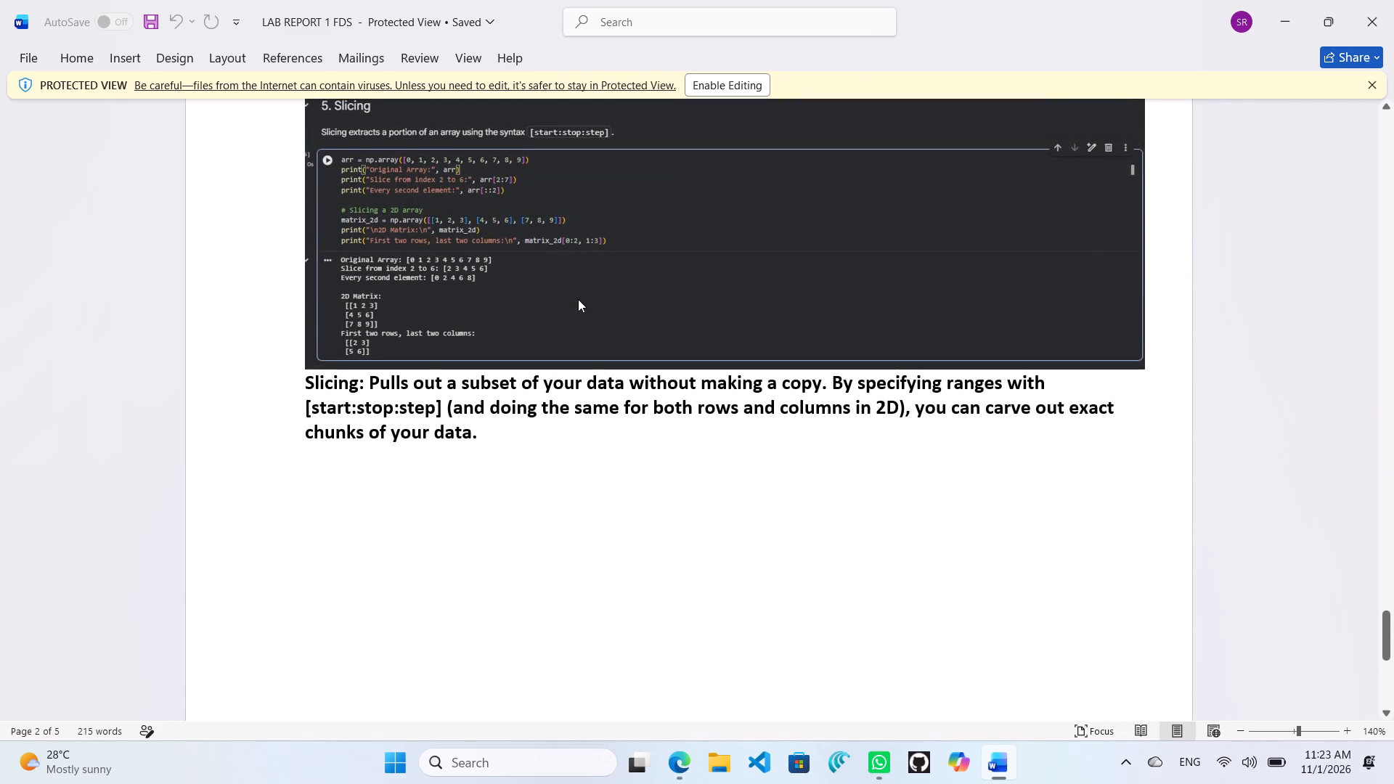
scroll(578, 299, up, 1)
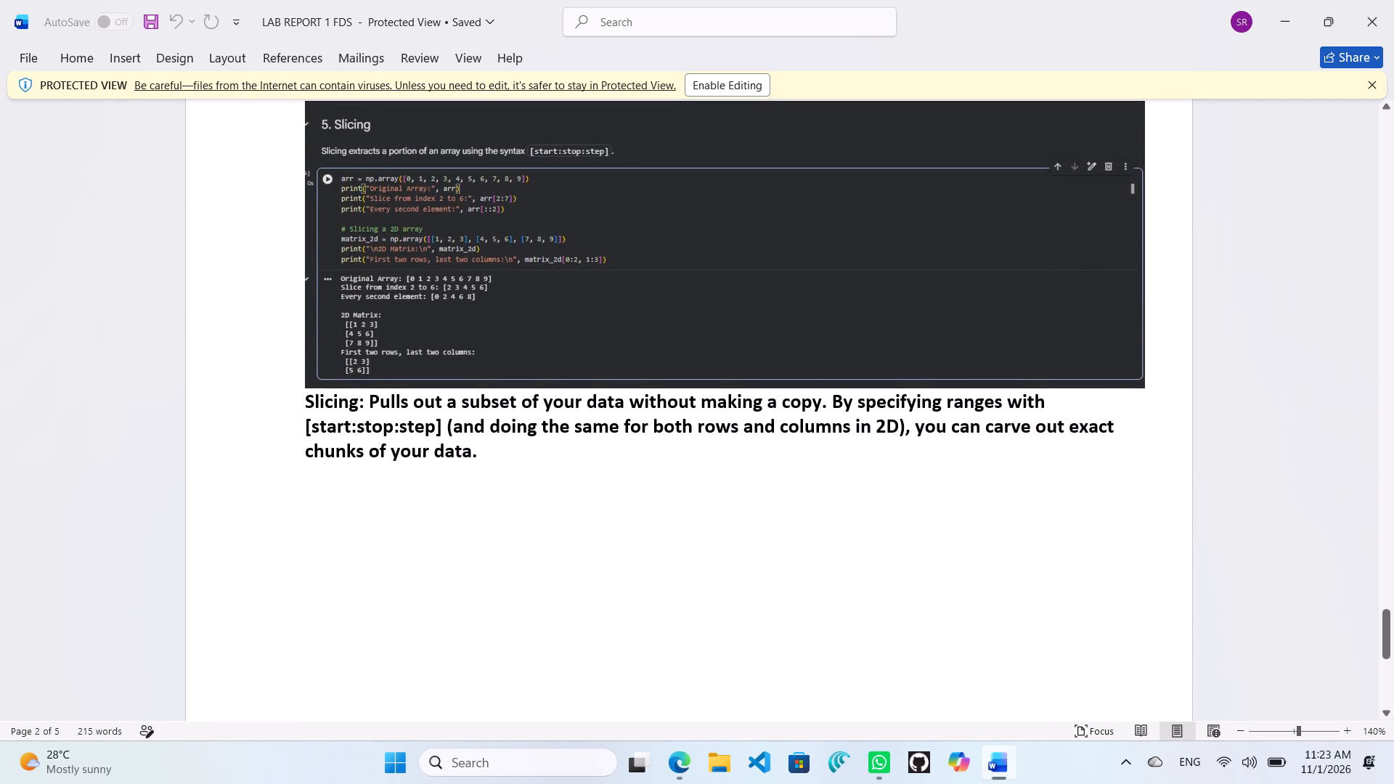
scroll(578, 299, up, 3)
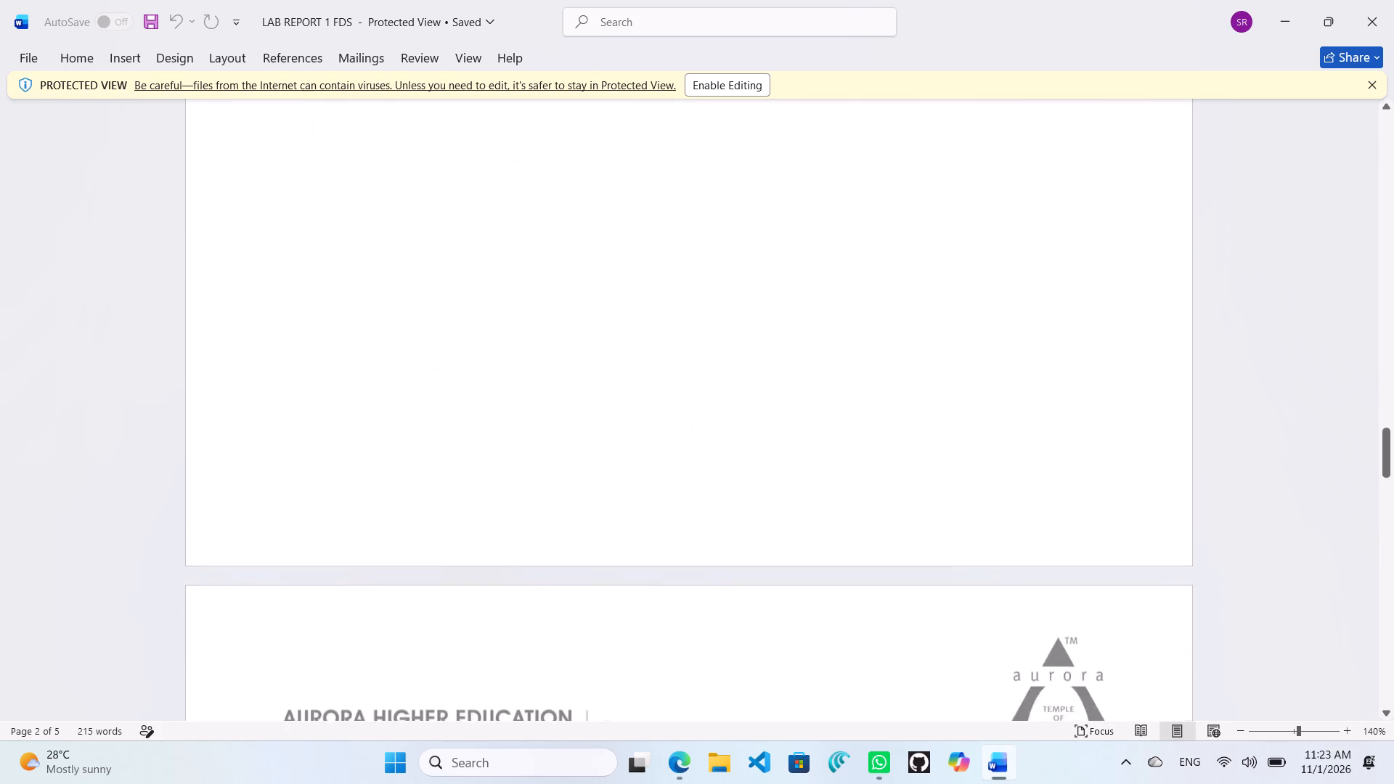
Go back to the NumPy Array Creation section of the lab report and review its code screenshot and Array Creation explanation.
scroll(578, 299, up, 3)
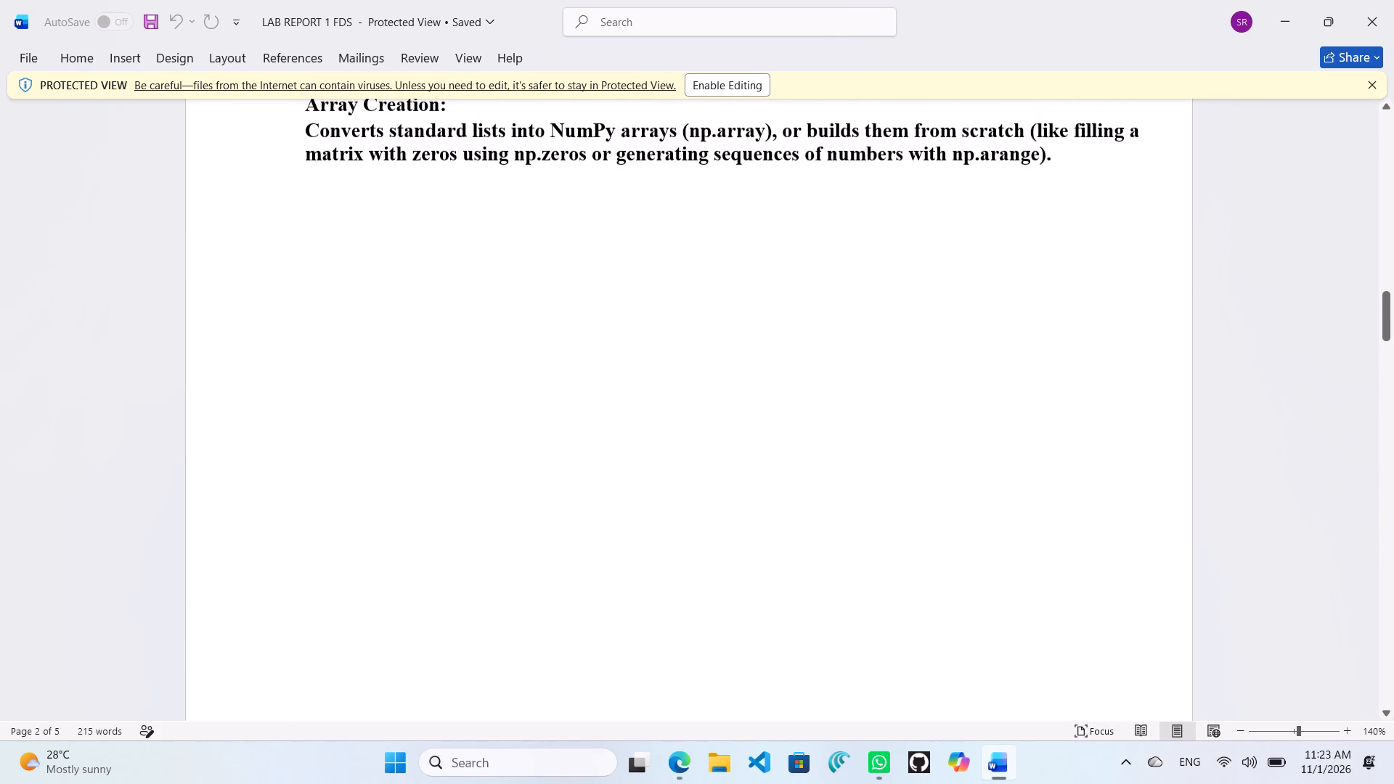
scroll(578, 299, up, 2)
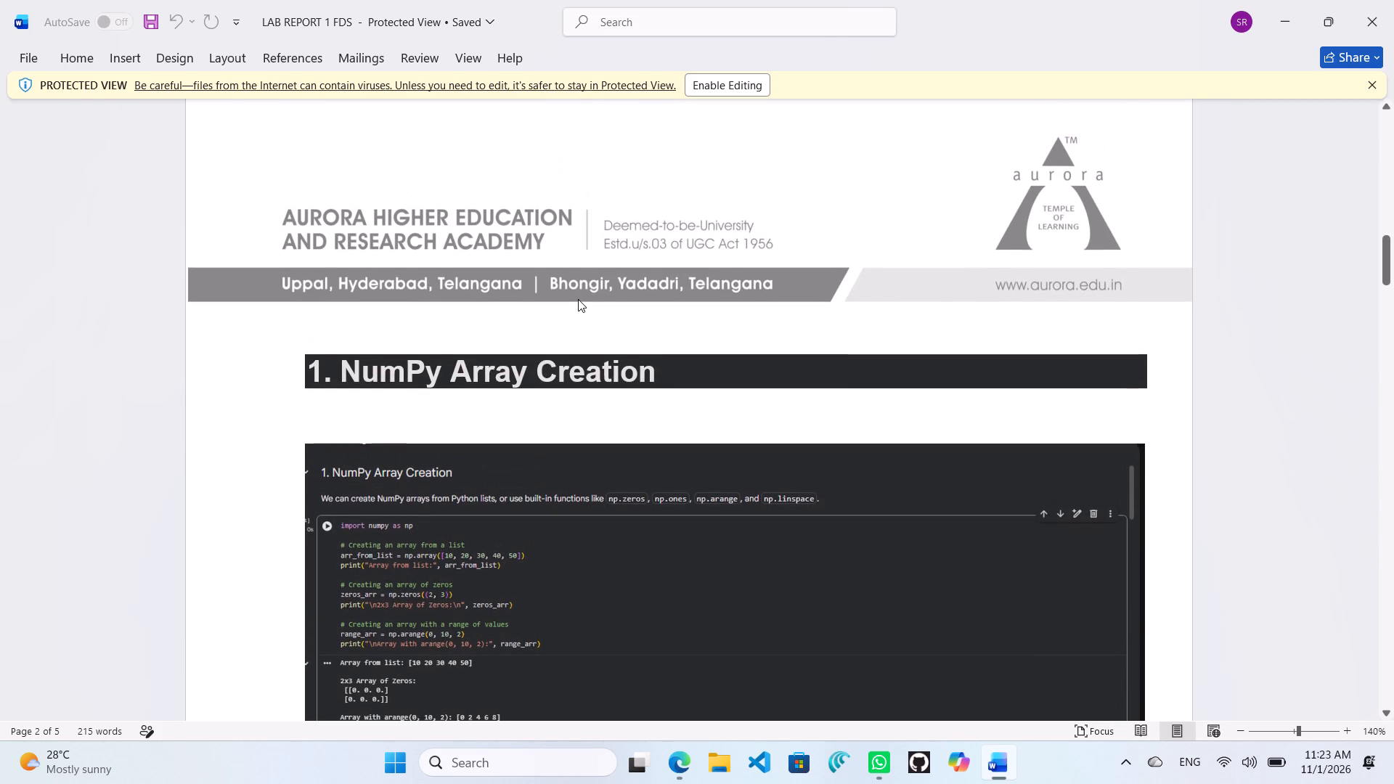
scroll(578, 299, down, 1)
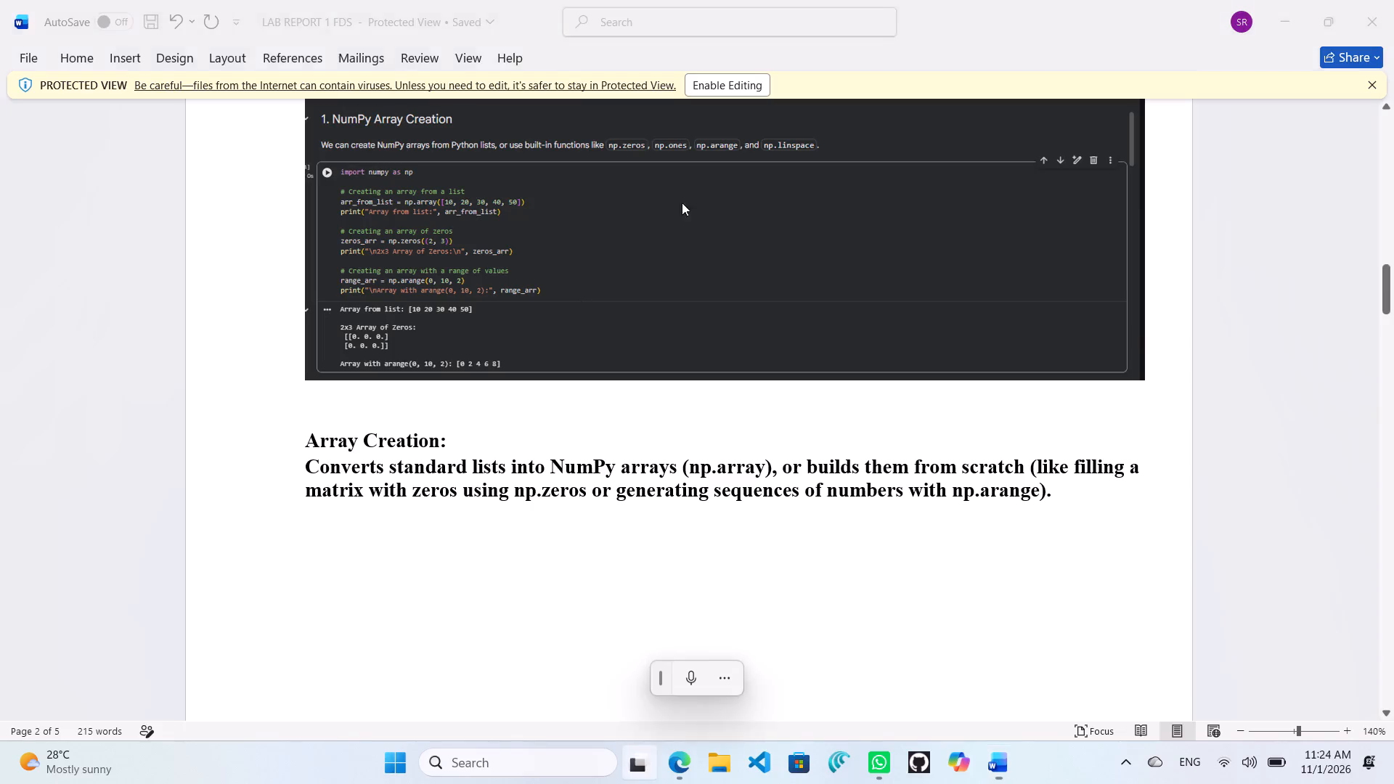
click(642, 341)
scroll(508, 317, up, 2)
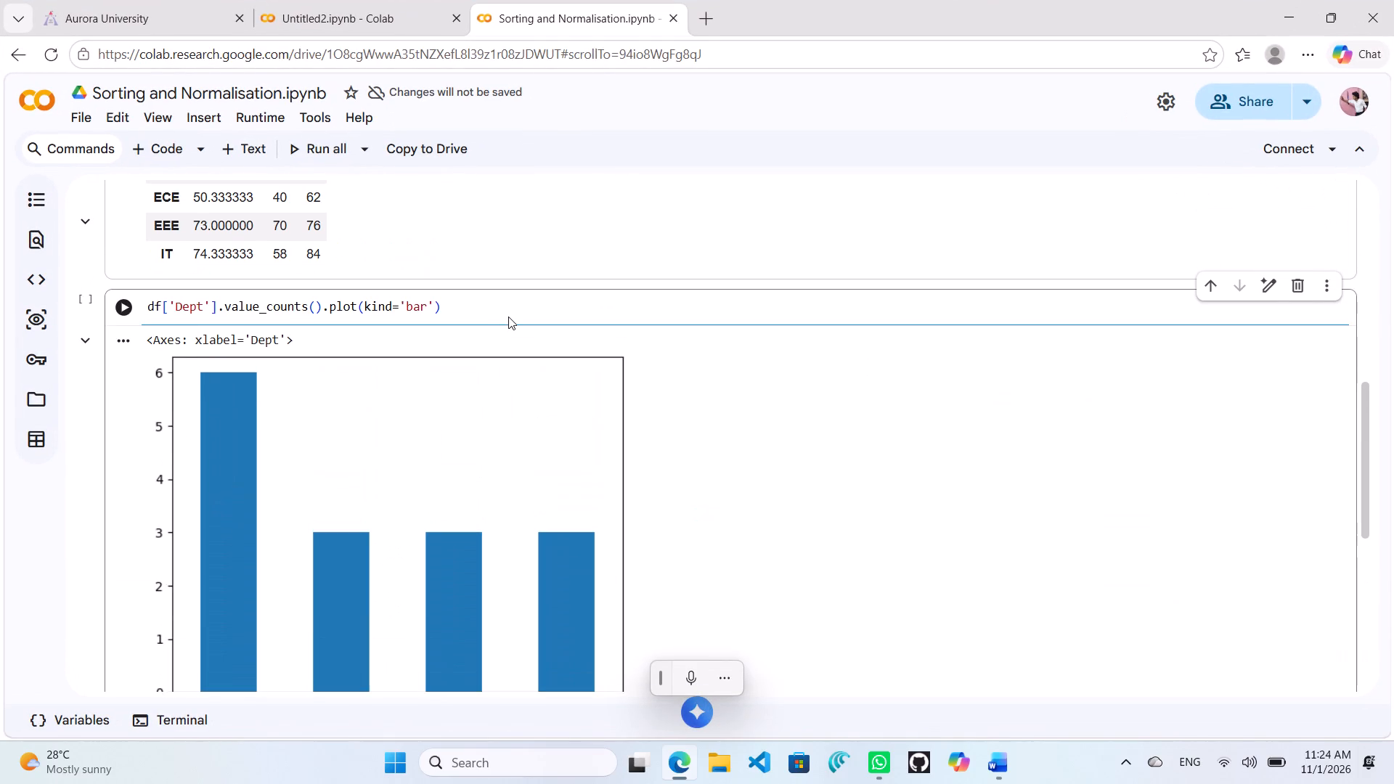
click(372, 1)
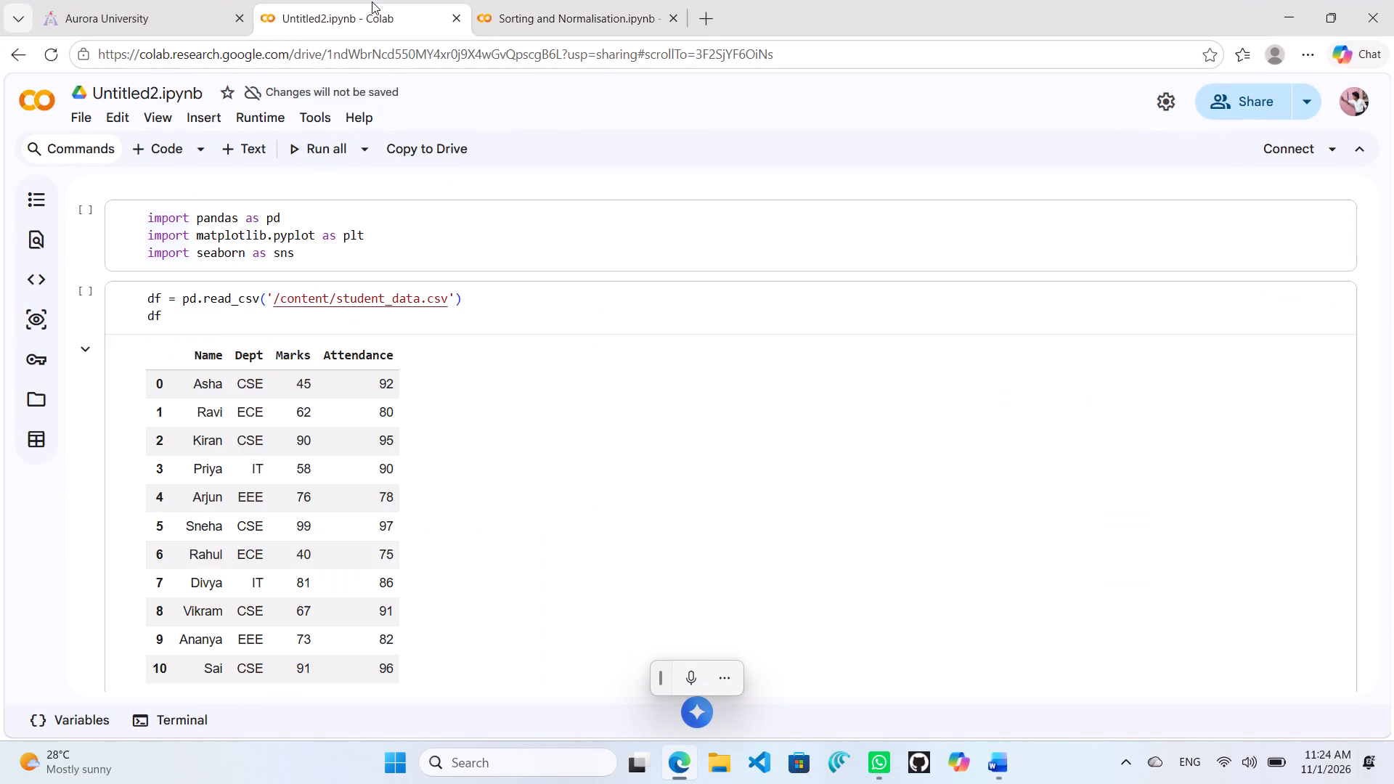
scroll(465, 441, down, 1)
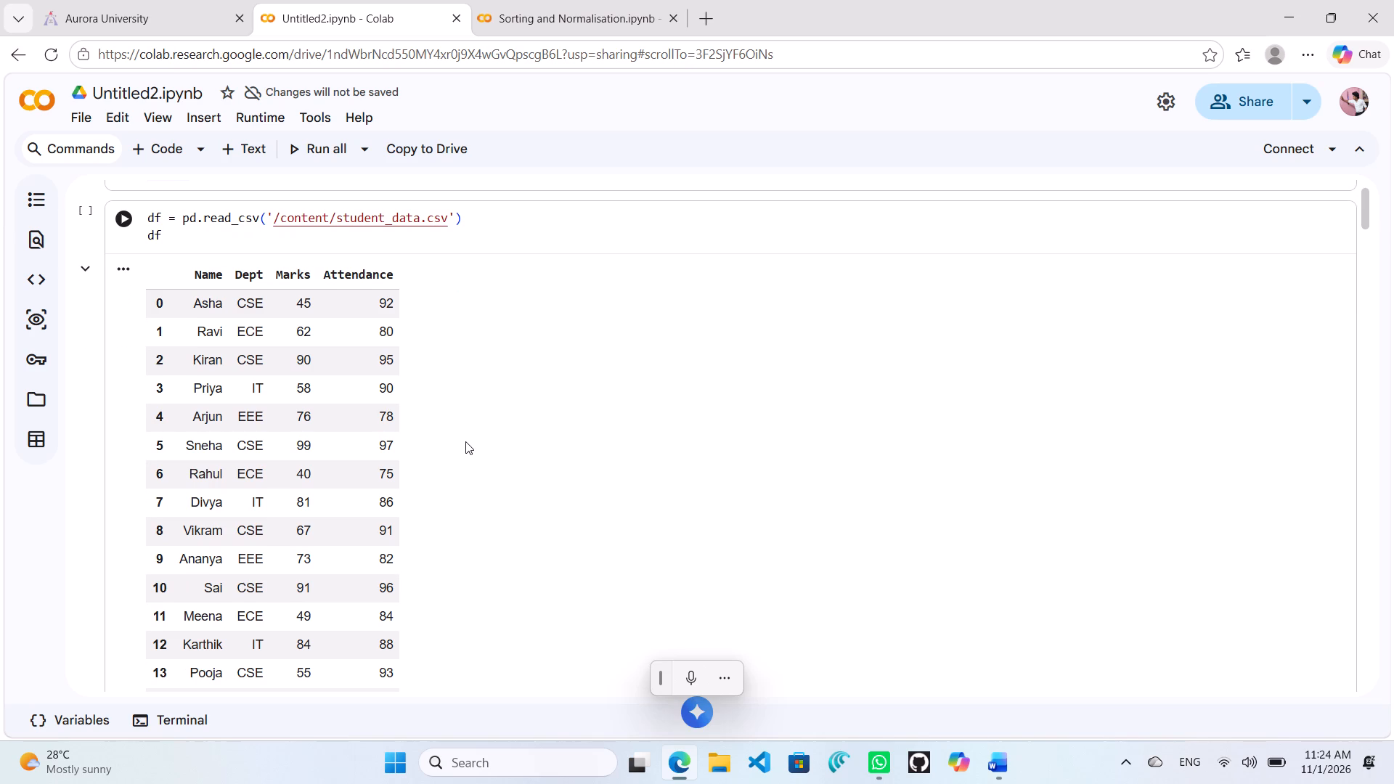
scroll(465, 441, down, 1)
scroll(465, 441, up, 2)
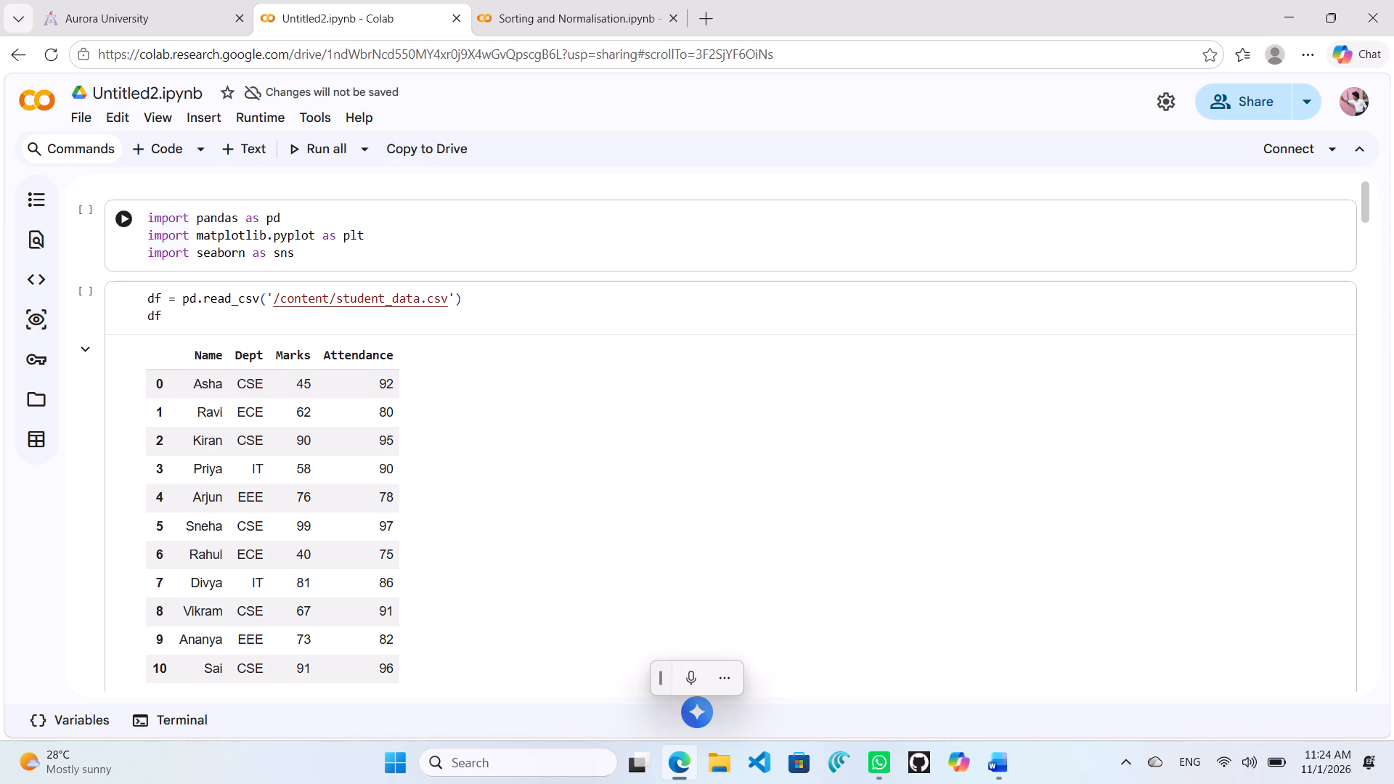
scroll(224, 326, down, 2)
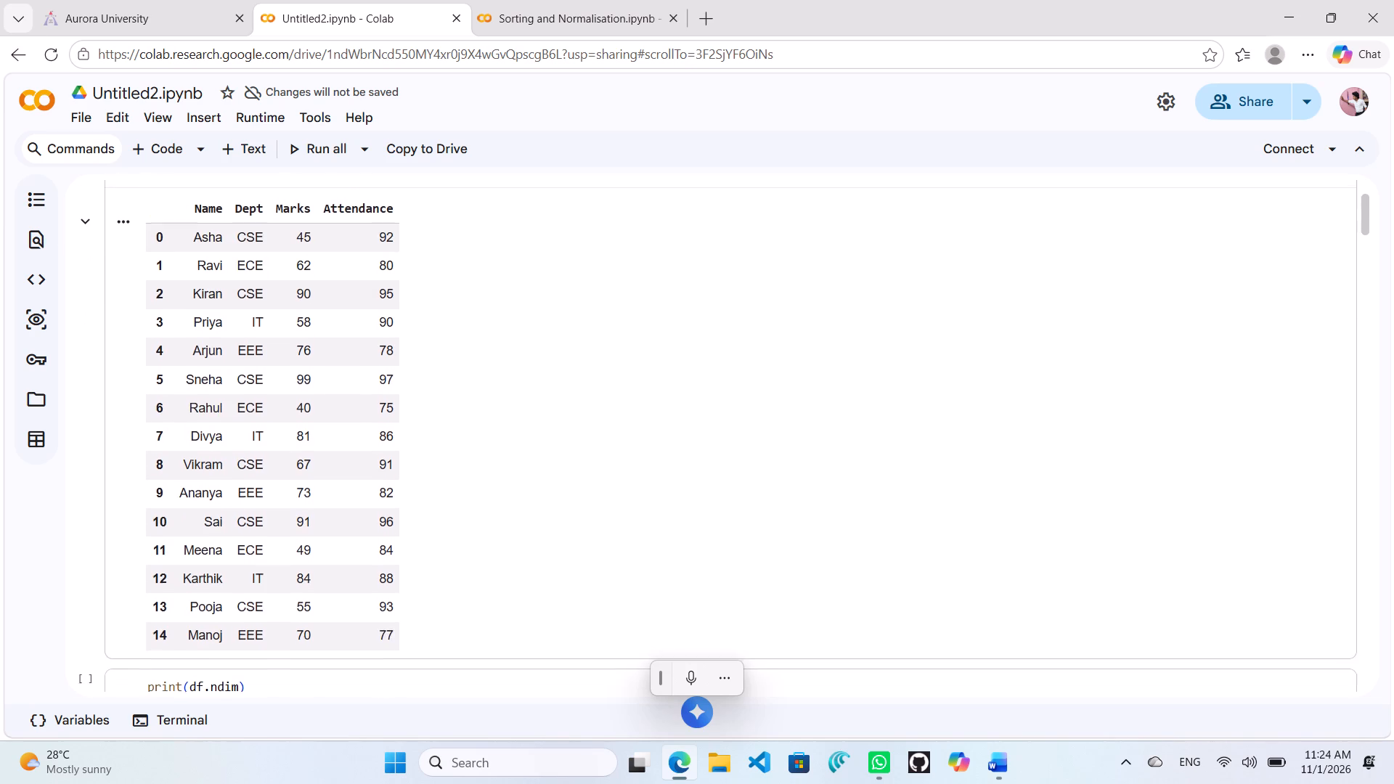
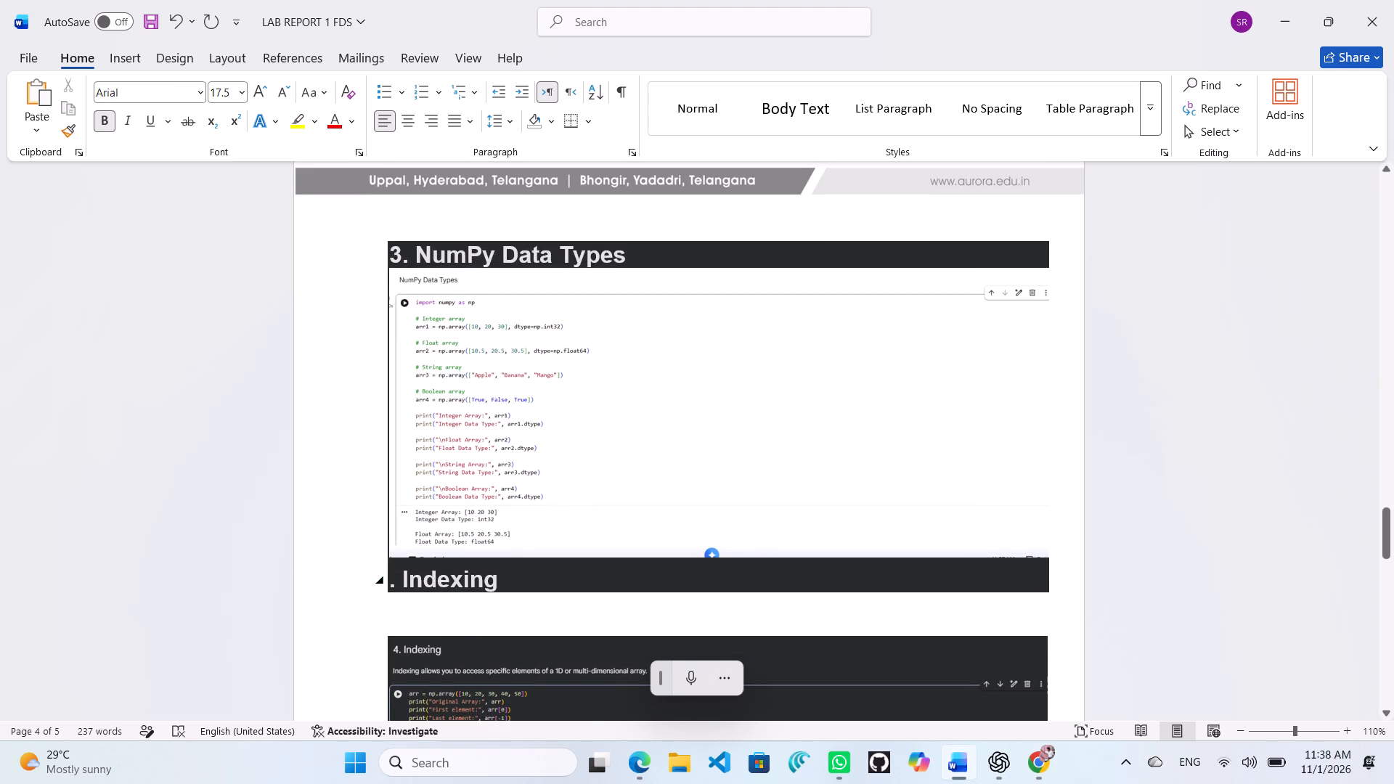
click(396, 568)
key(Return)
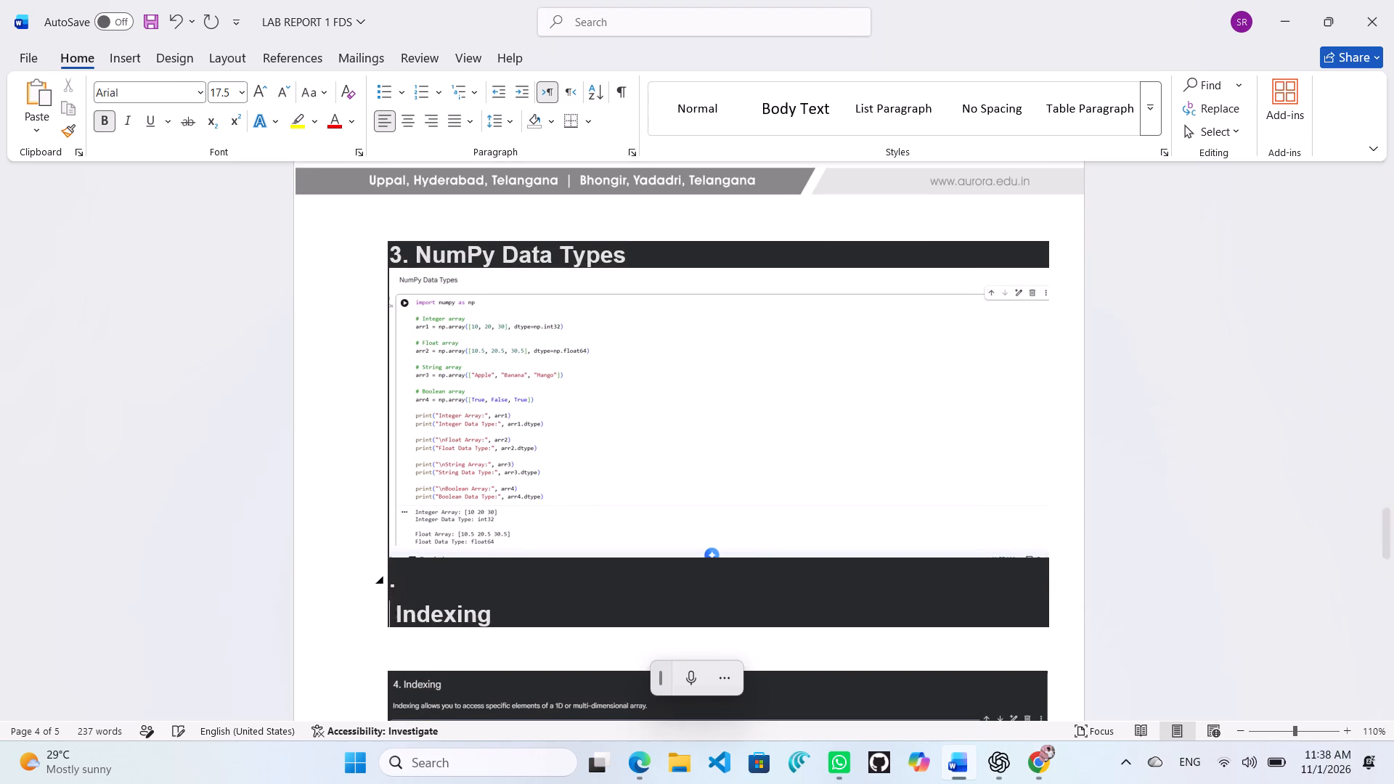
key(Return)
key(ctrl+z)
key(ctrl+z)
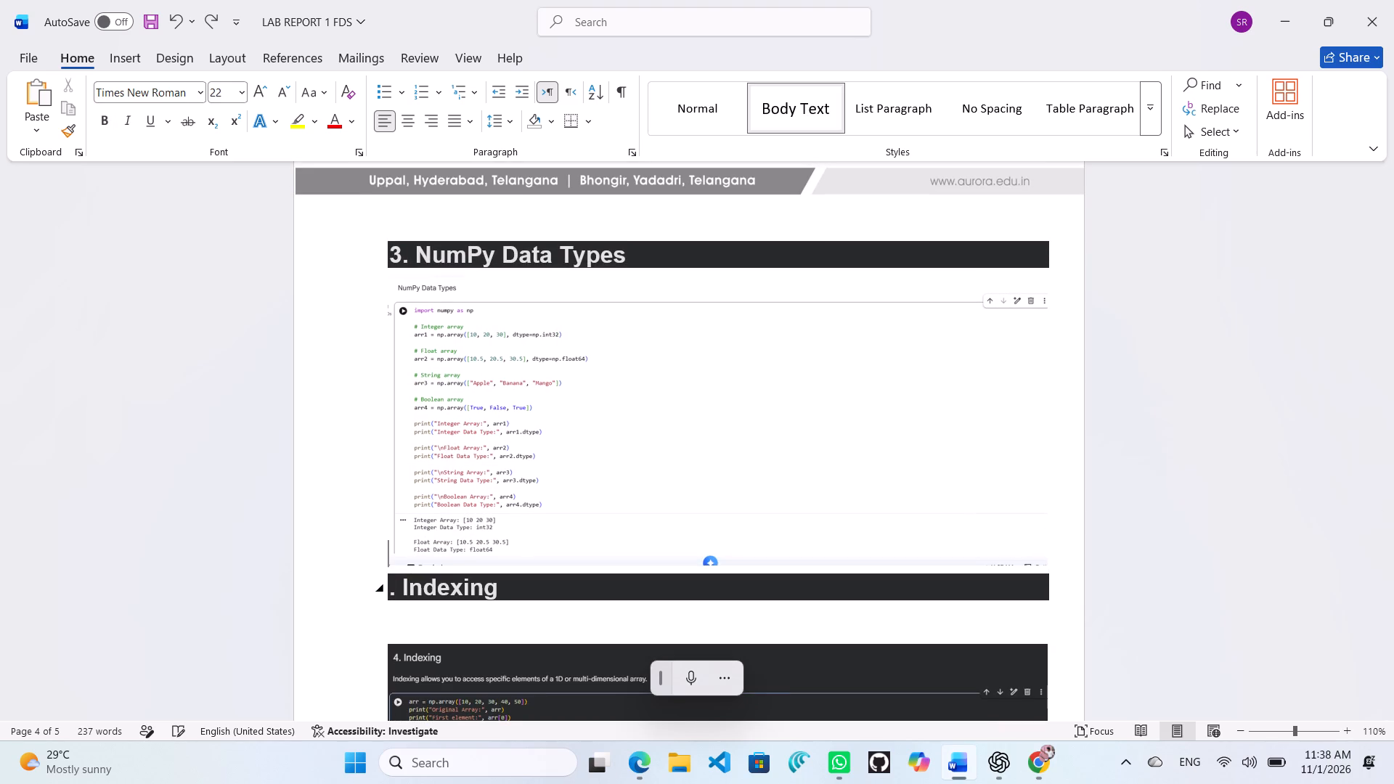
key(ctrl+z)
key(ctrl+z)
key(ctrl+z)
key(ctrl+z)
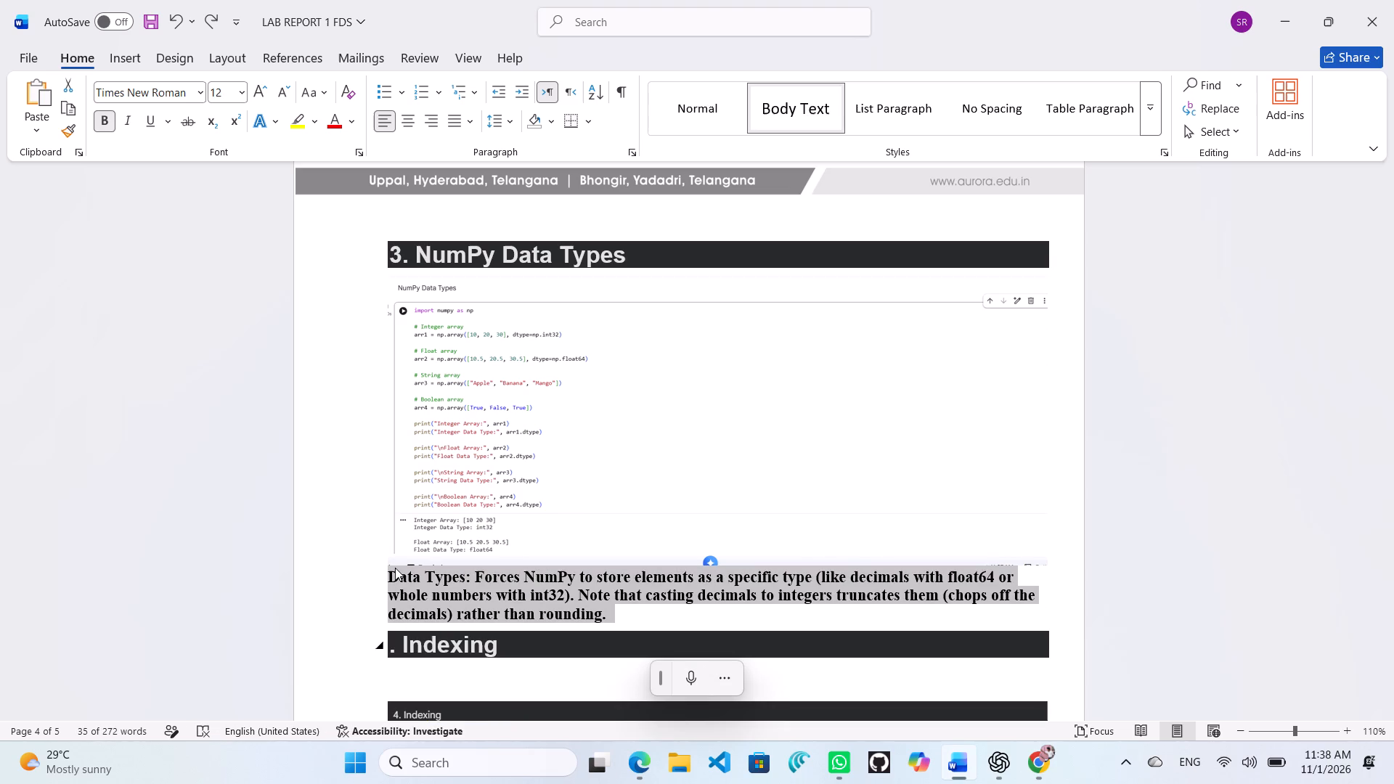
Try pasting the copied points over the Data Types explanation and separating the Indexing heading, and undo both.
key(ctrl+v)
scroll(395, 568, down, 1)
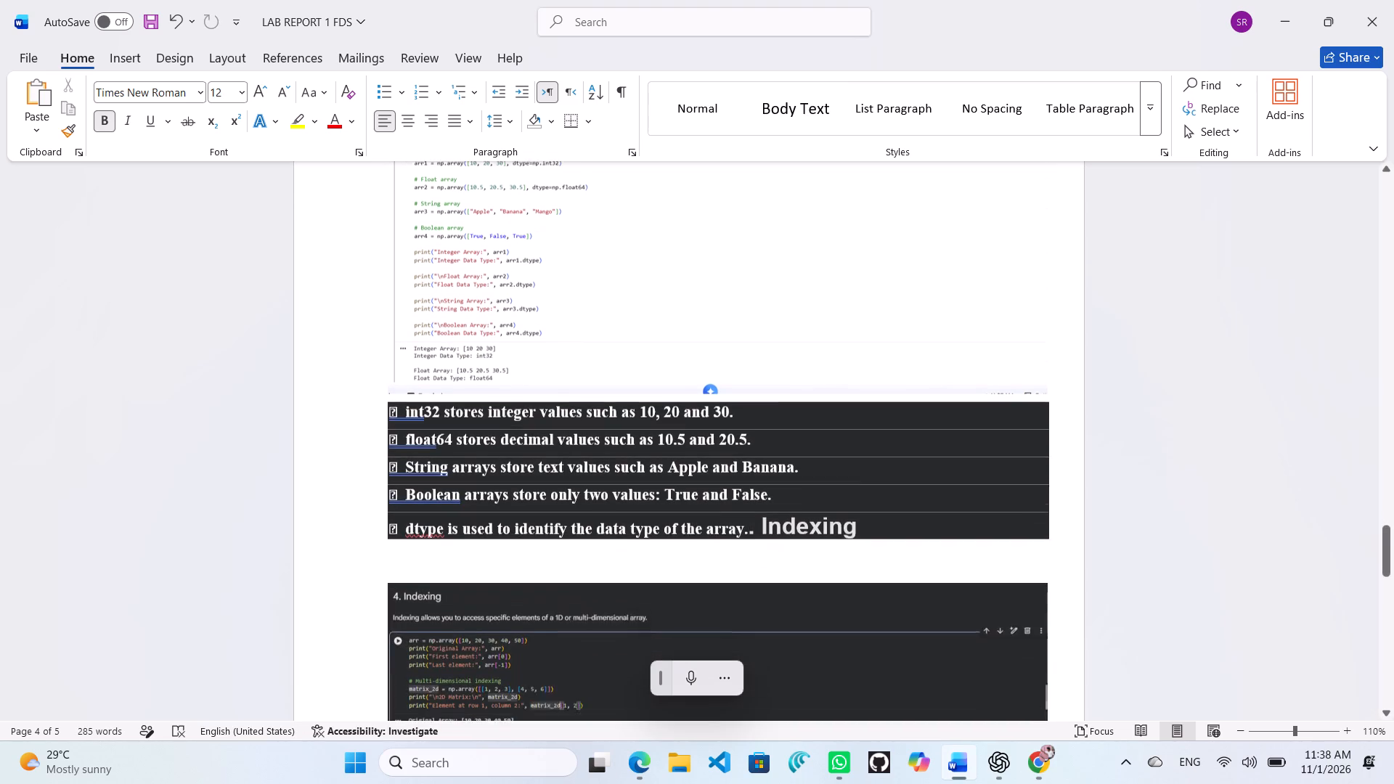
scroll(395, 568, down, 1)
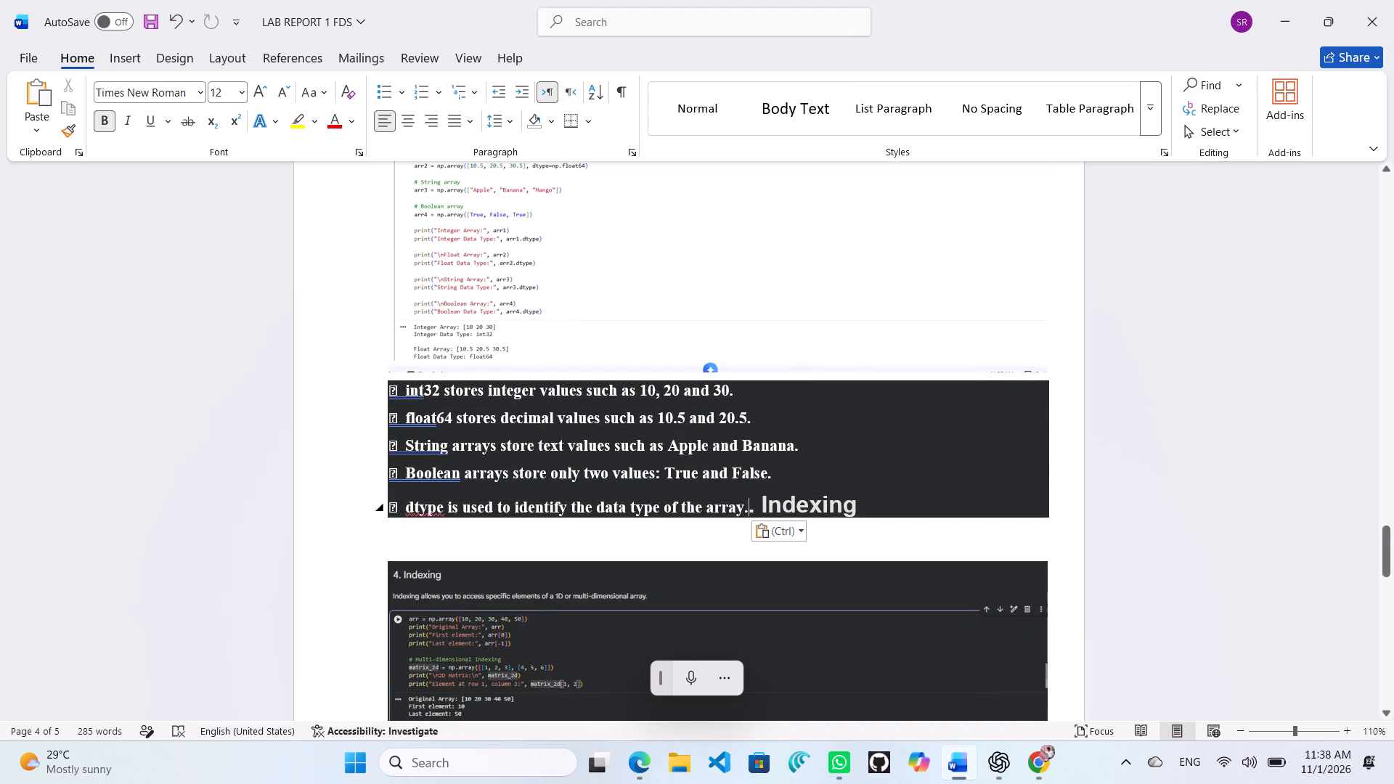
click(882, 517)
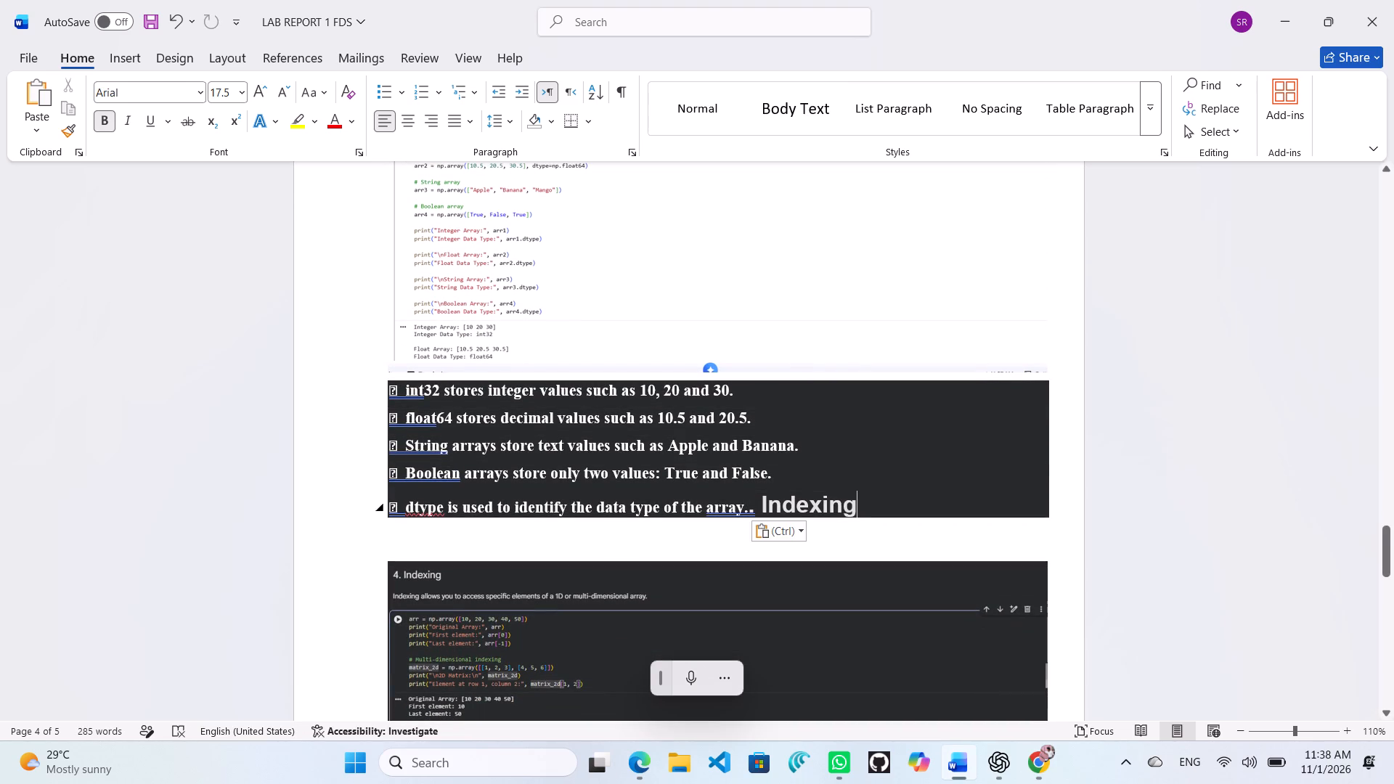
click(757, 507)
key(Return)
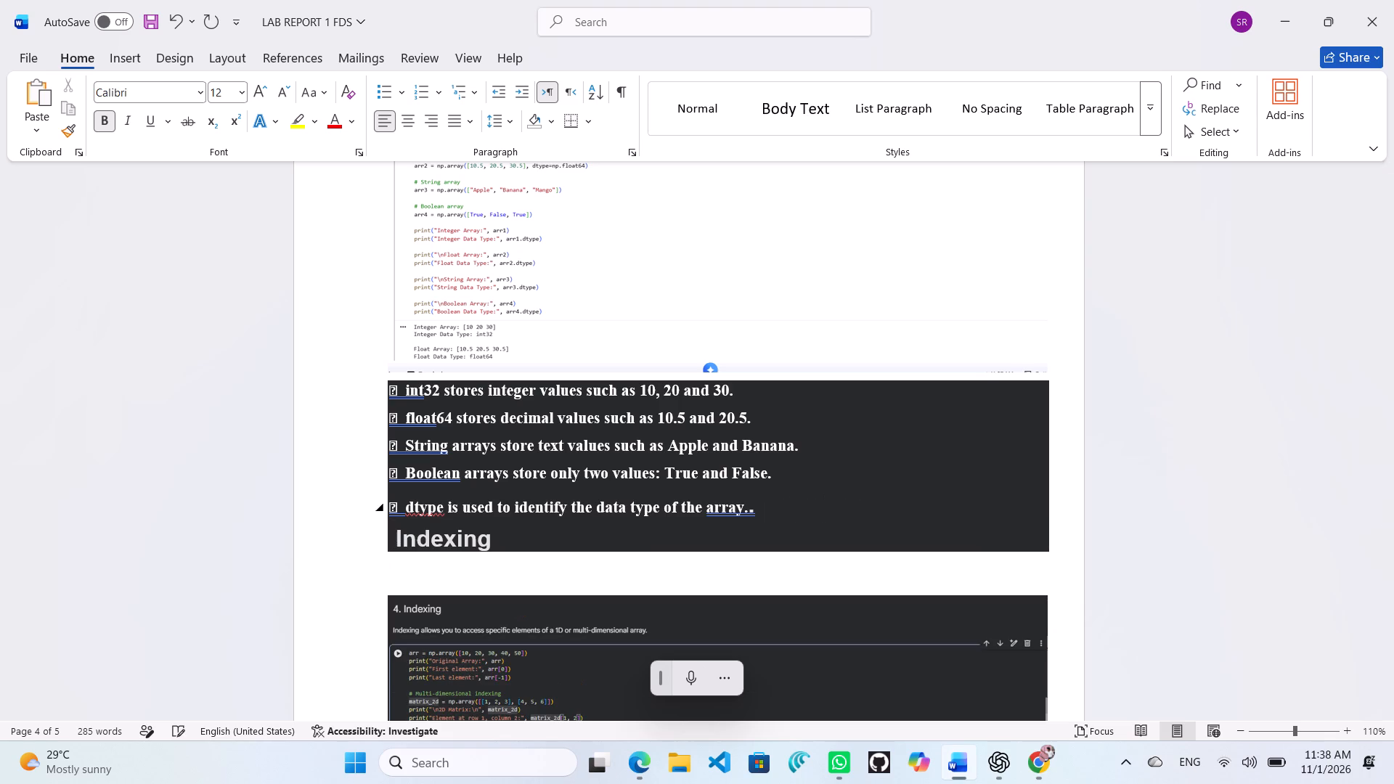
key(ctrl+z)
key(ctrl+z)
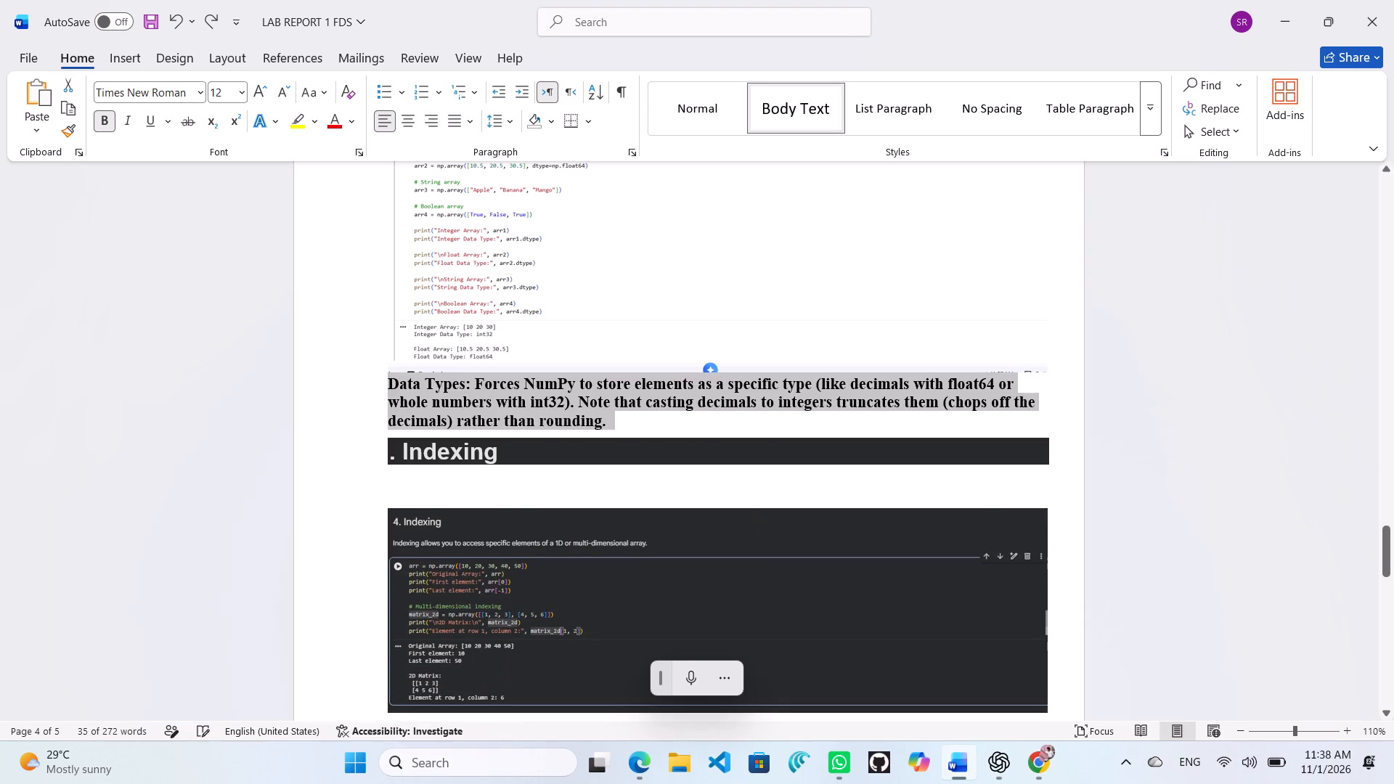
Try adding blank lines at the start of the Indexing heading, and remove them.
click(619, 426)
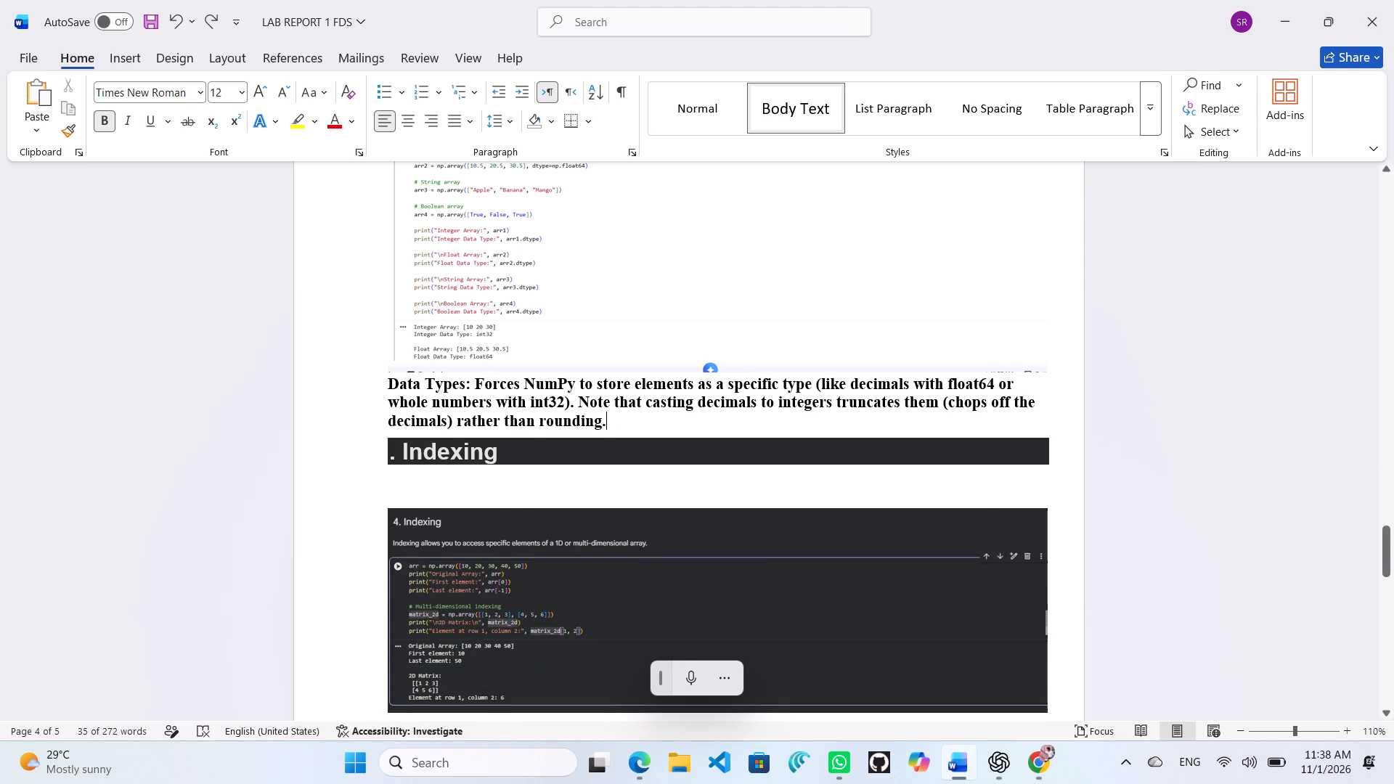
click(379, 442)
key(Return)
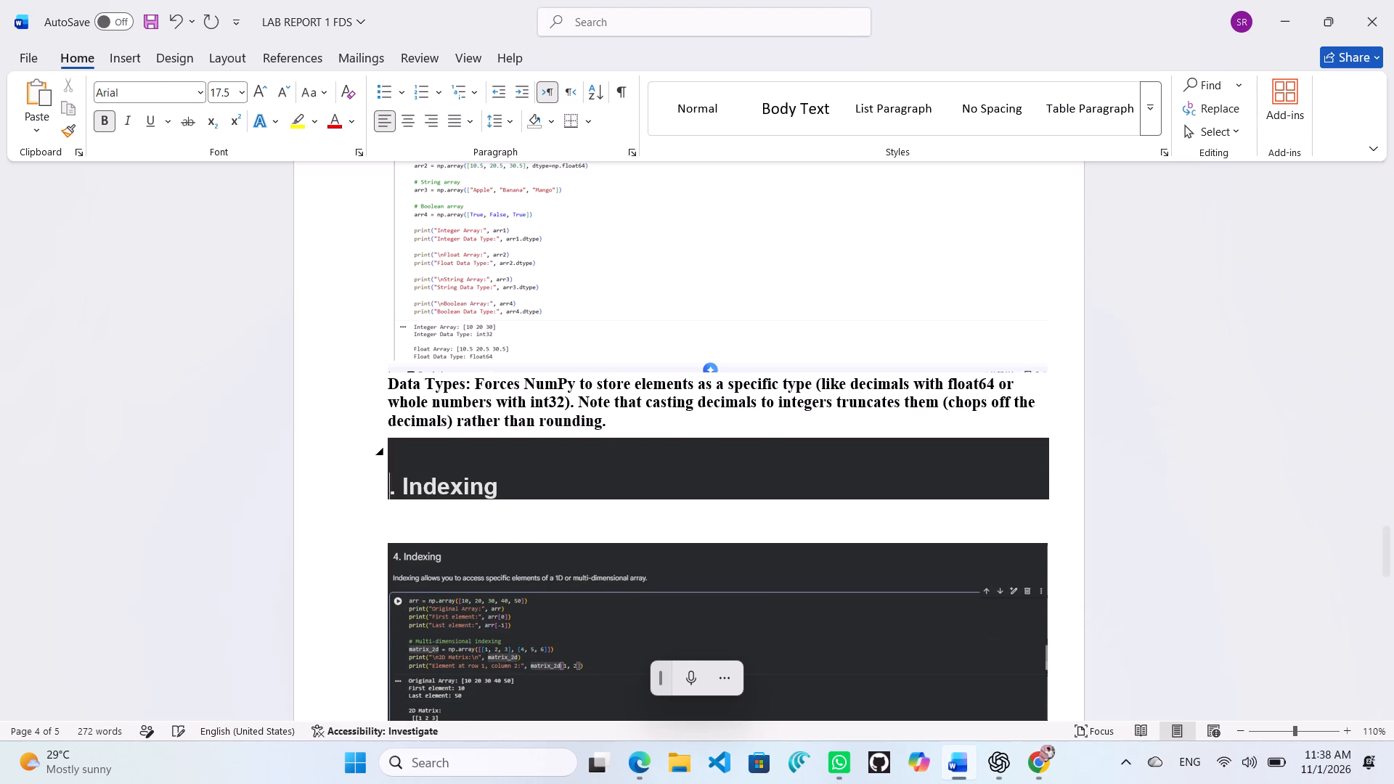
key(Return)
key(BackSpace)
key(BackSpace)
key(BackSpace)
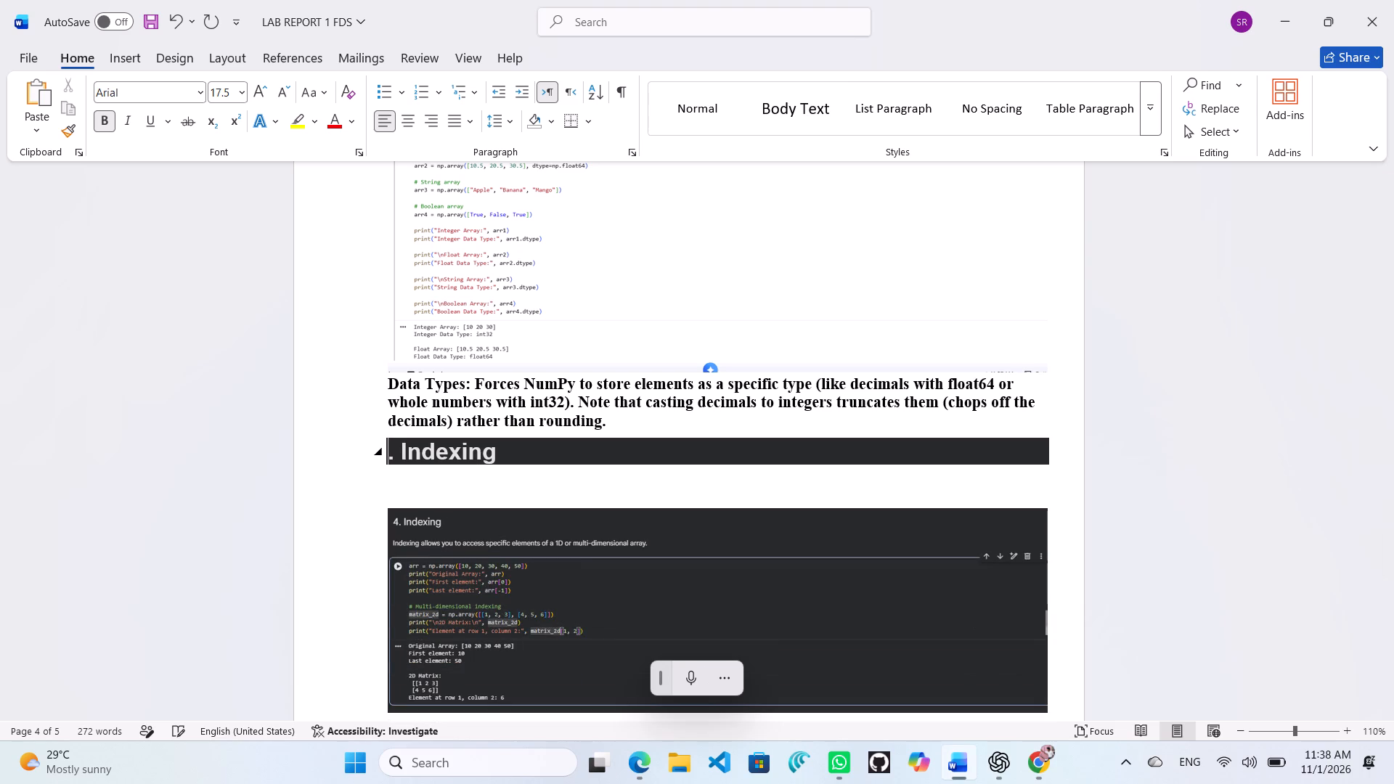
Add three line breaks after the Data Types explanation to separate it from the Indexing heading.
click(608, 418)
key(Return)
key(Return)
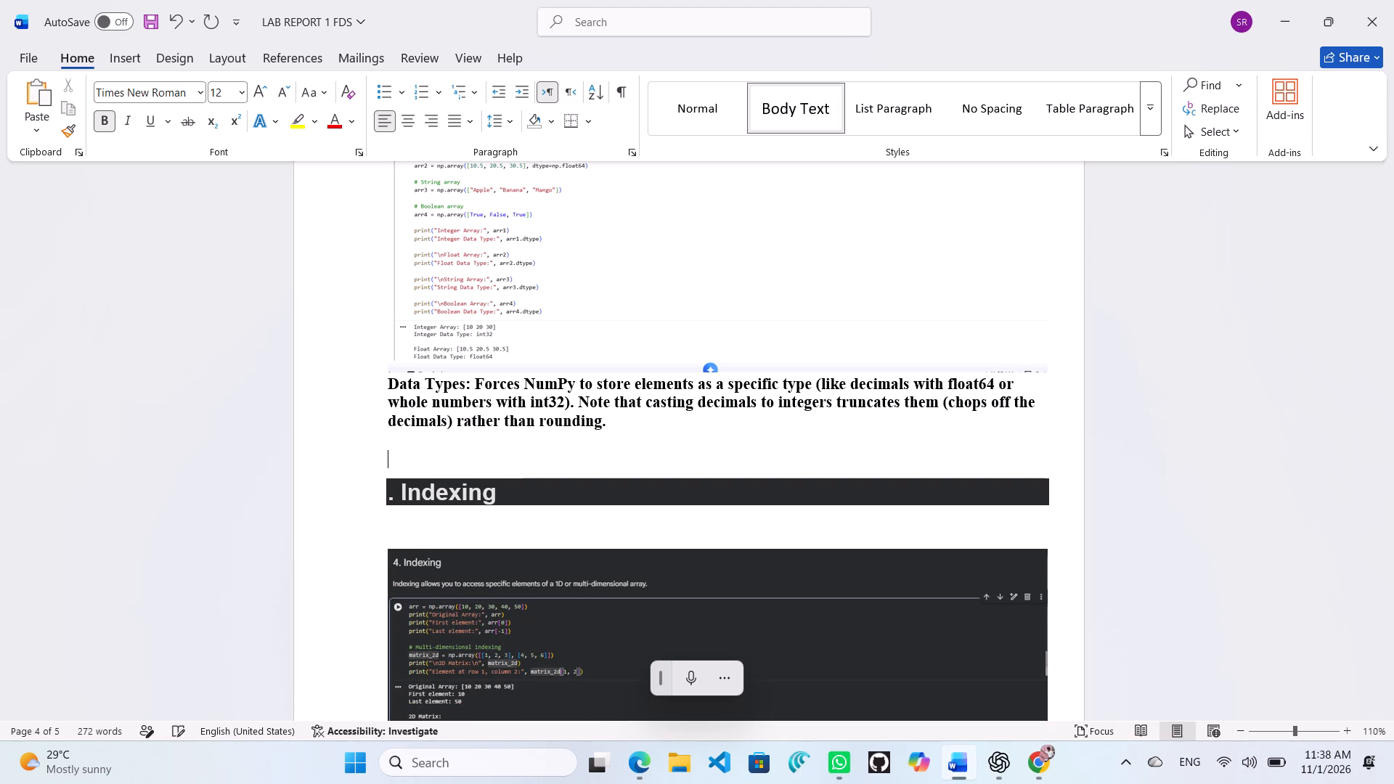
key(Return)
Replace the old Data Types explanation with the five copied points.
drag(612, 436, 460, 403)
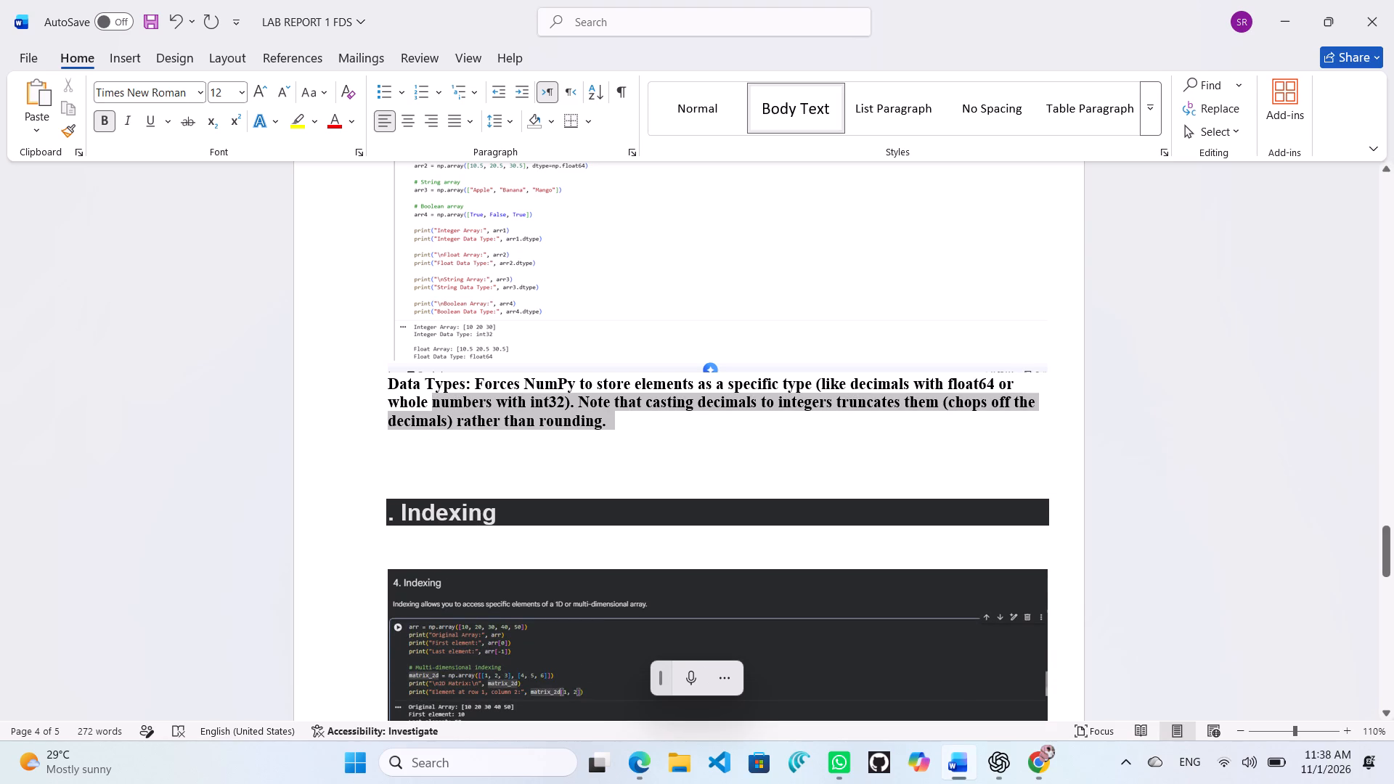
drag(460, 403, 397, 383)
key(ctrl+v)
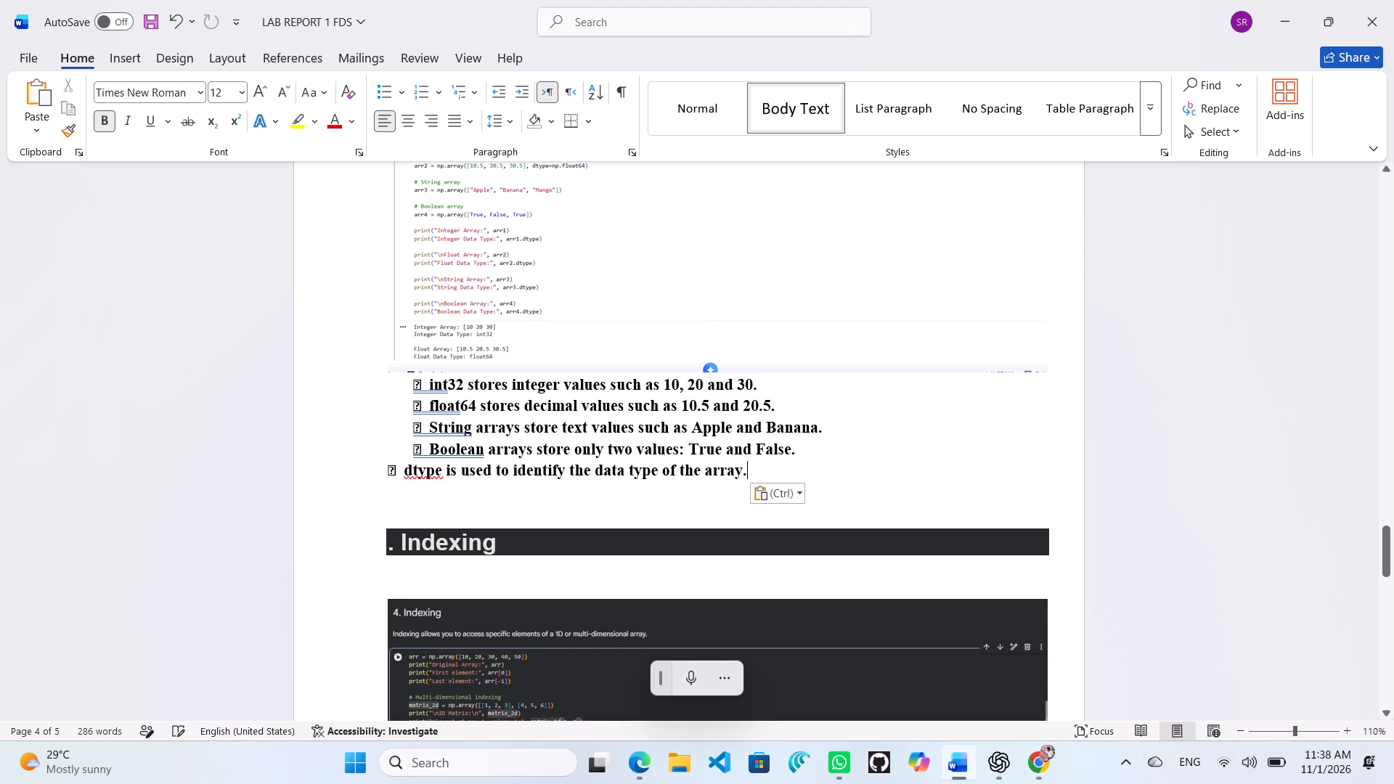
Remove the bold formatting from the five pasted Data Types points.
drag(425, 381, 720, 462)
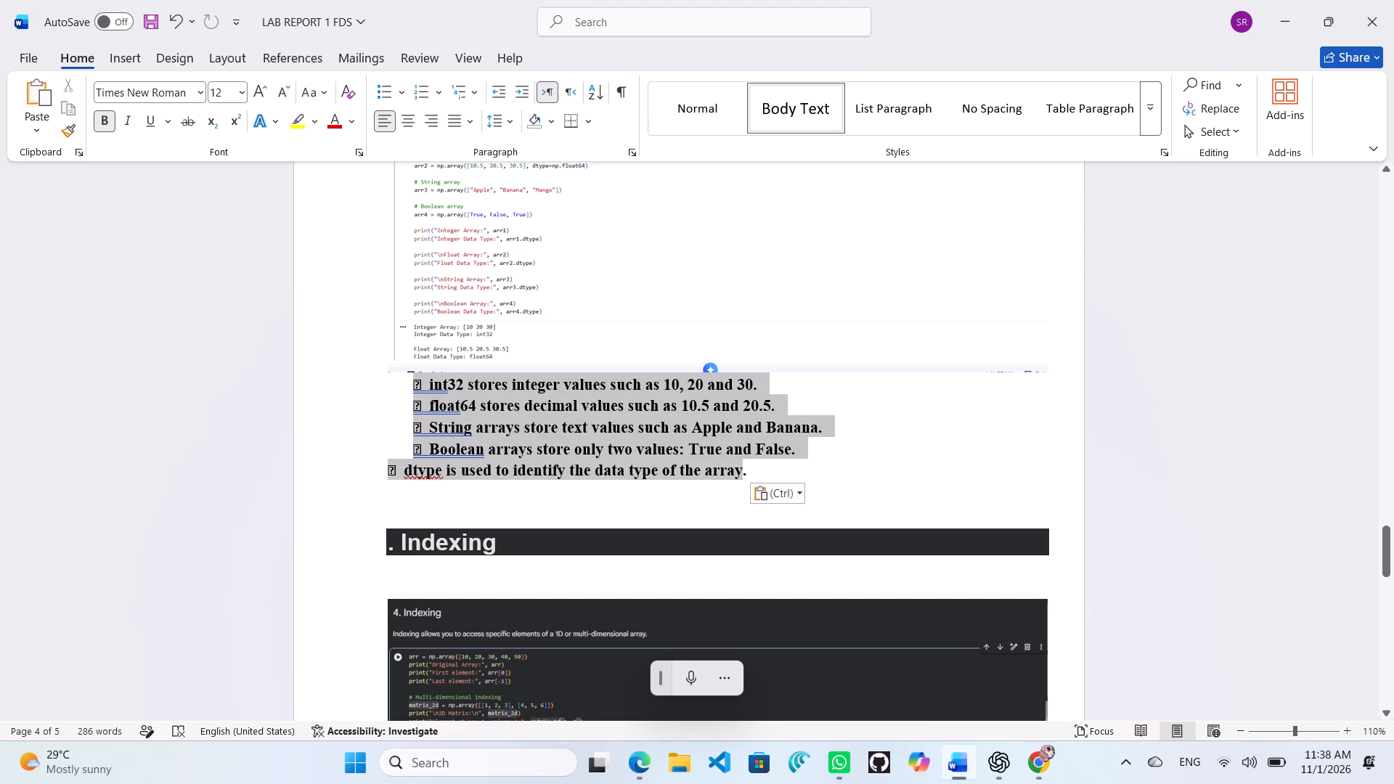
drag(720, 462, 730, 465)
key(ctrl+b)
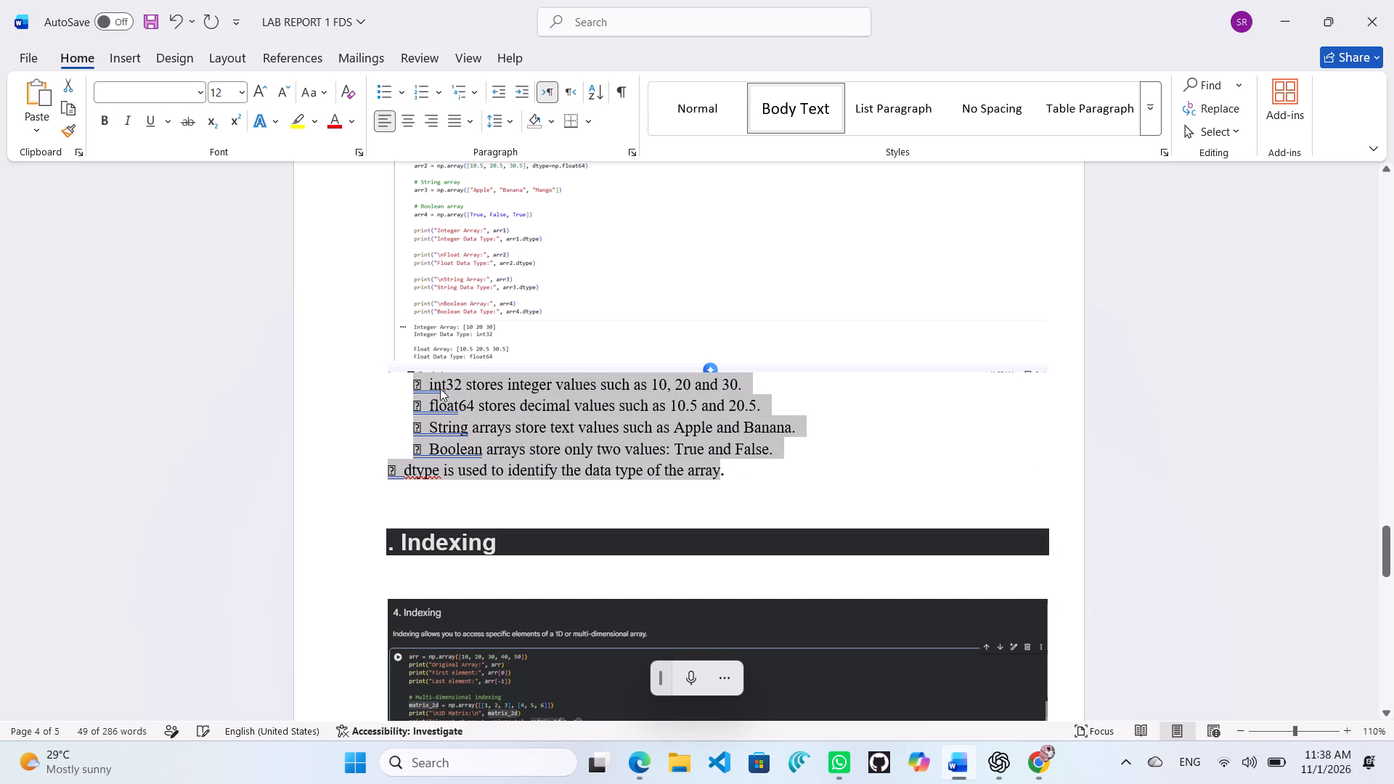
Replace the broken bullet symbols before the five Data Types points with the numbers 1) to 5).
click(431, 386)
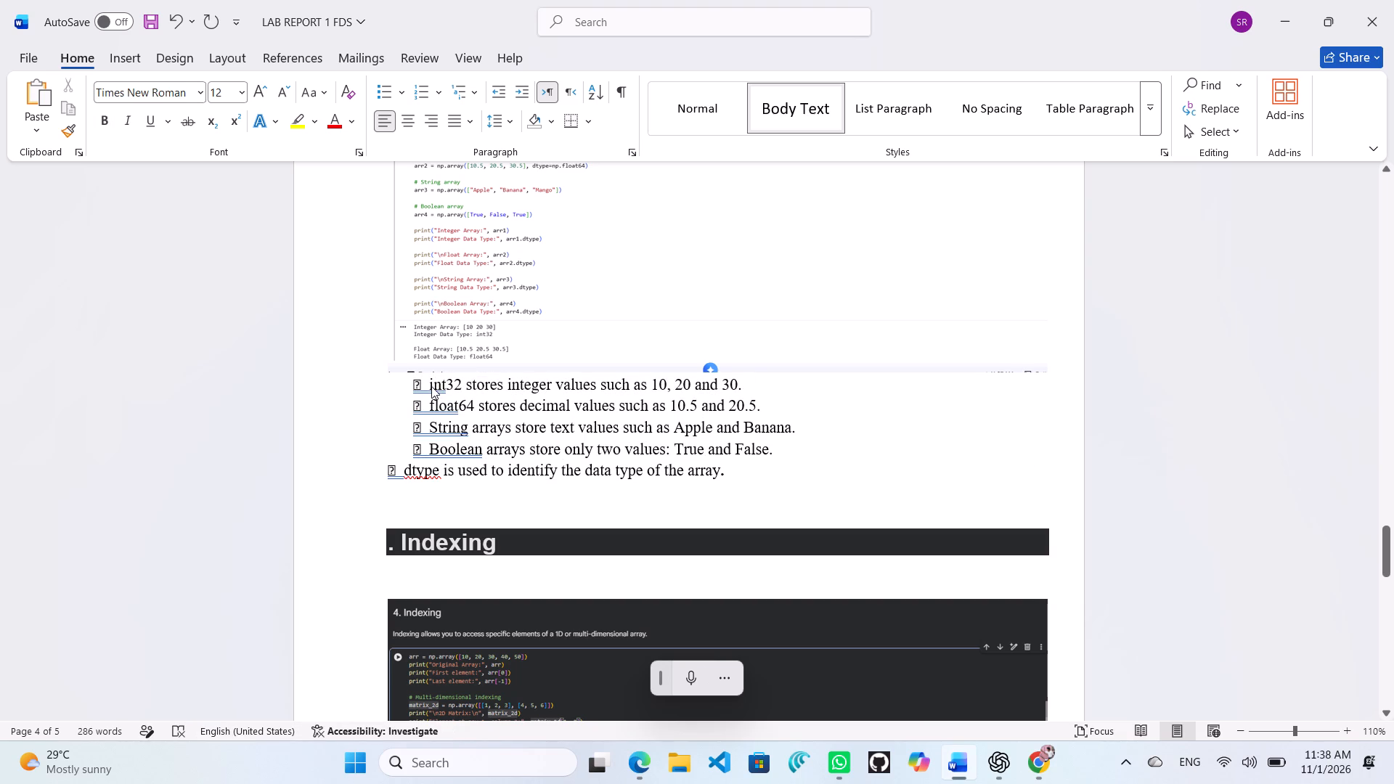
key(Left)
key(Left)
key(Left)
key(BackSpace)
text(1))
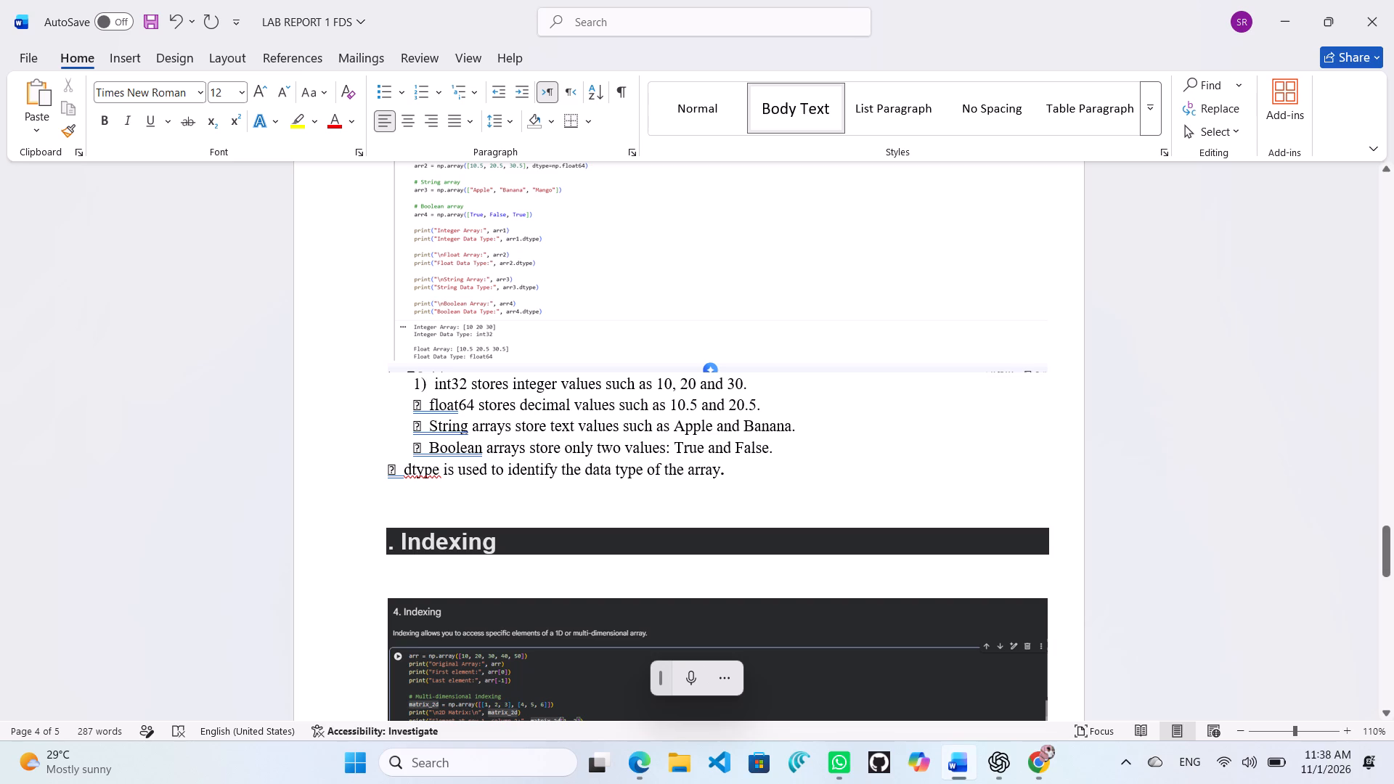
click(420, 407)
key(BackSpace)
text(2))
click(420, 427)
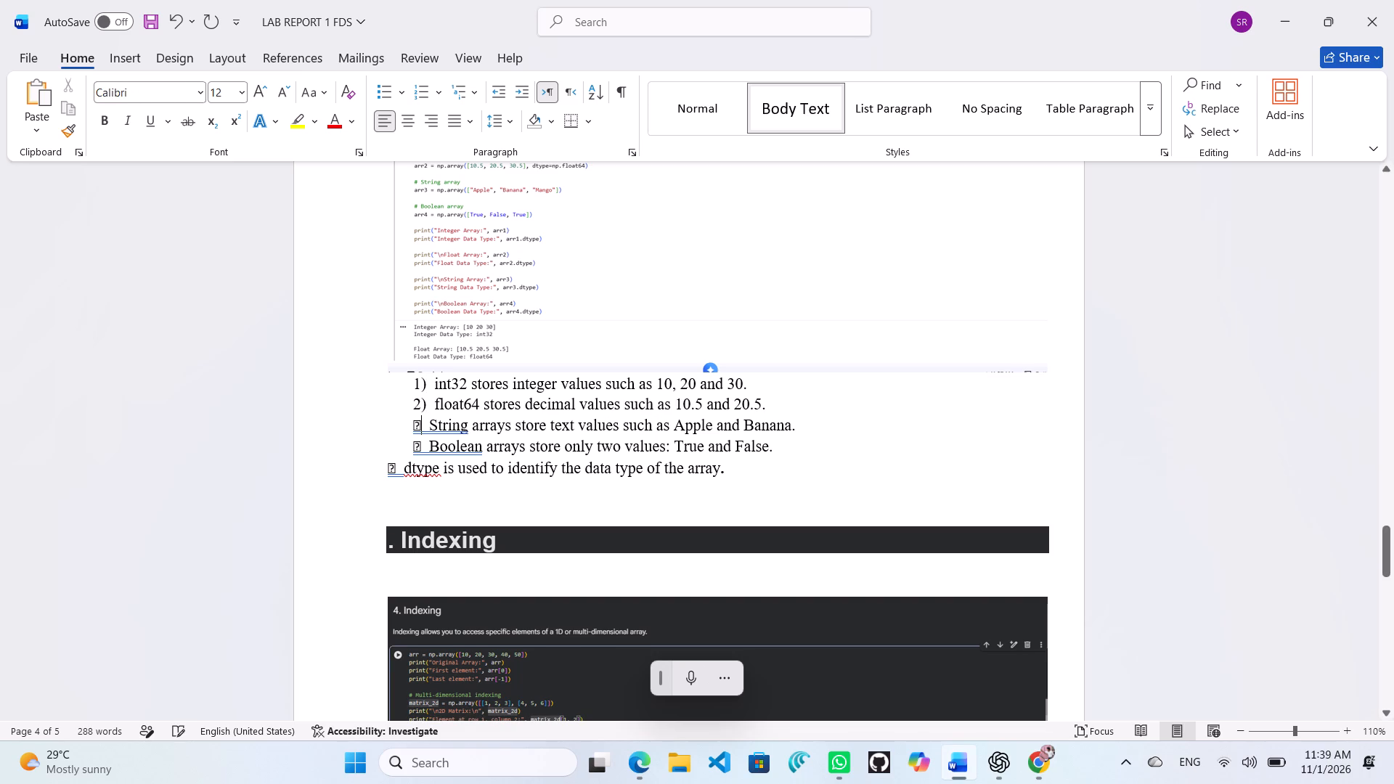
key(BackSpace)
text(3))
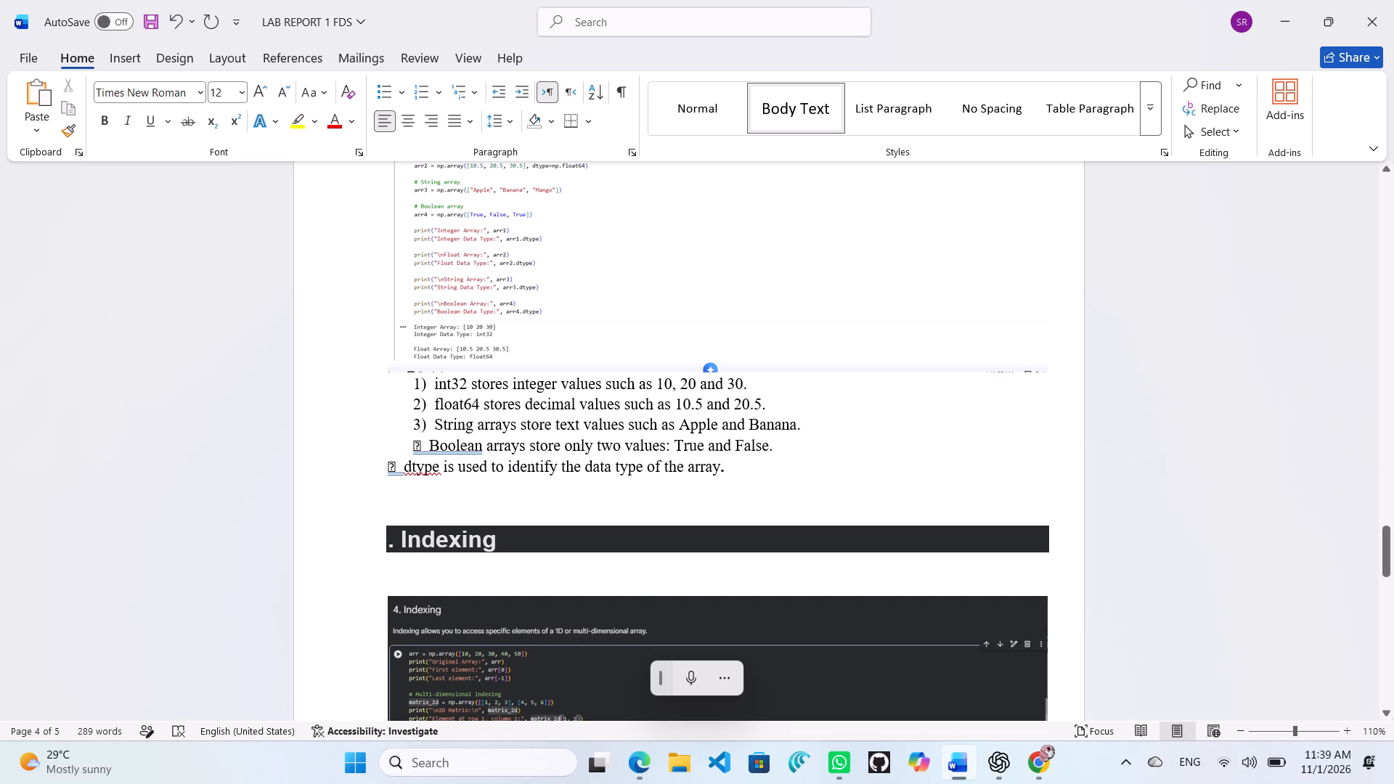
click(422, 441)
key(BackSpace)
text(4))
click(396, 467)
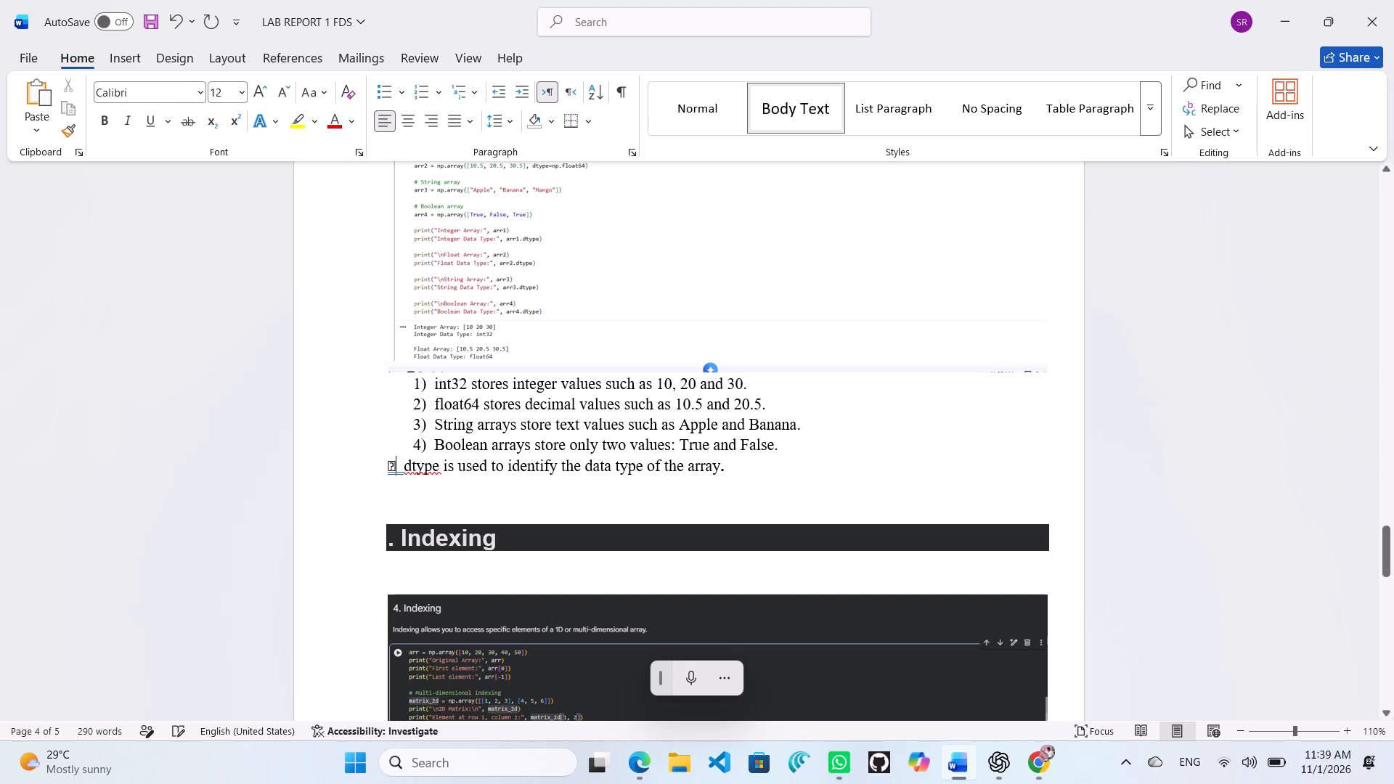
key(BackSpace)
text(5))
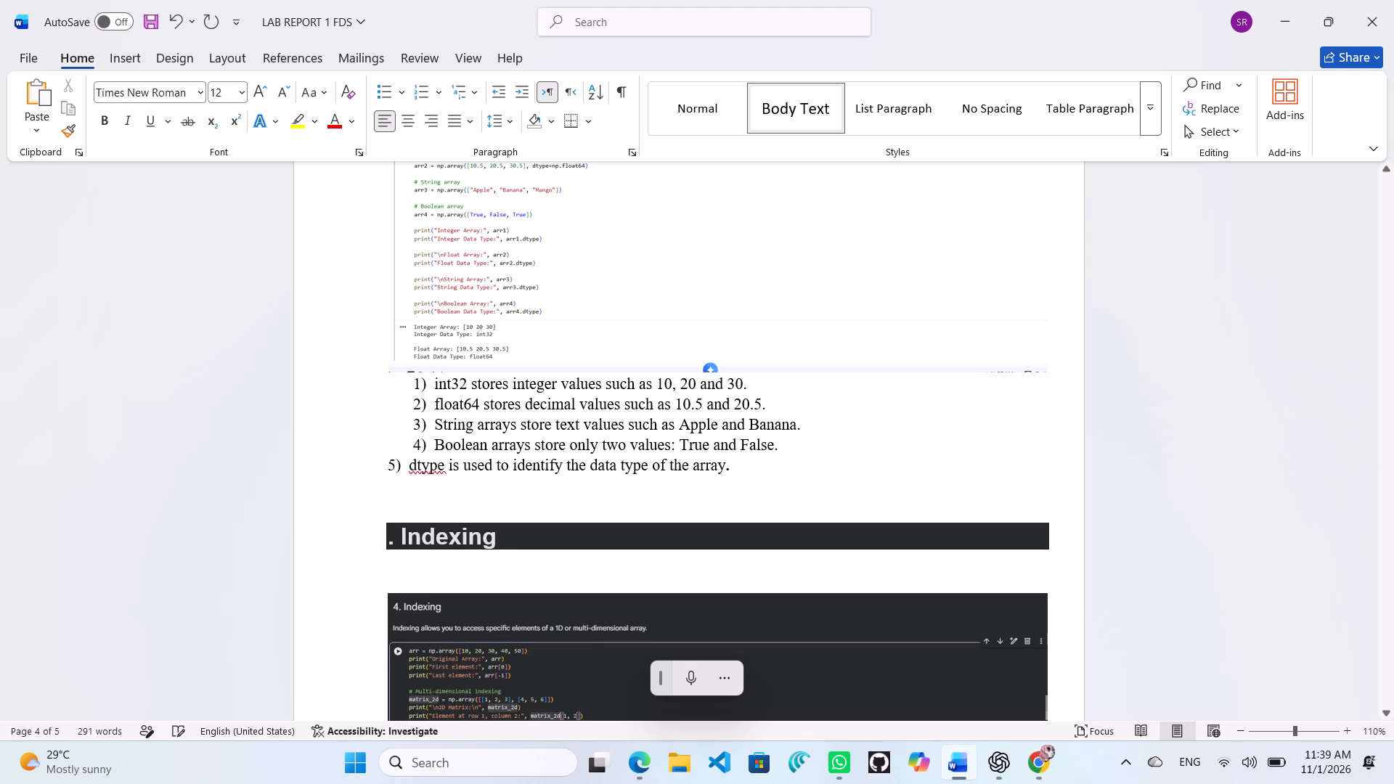
Indent the fifth Data Types point with seven spaces to align it with the four points above.
key(Left)
key(Left)
key(Left)
key(Left)
key(Left)
key(Down)
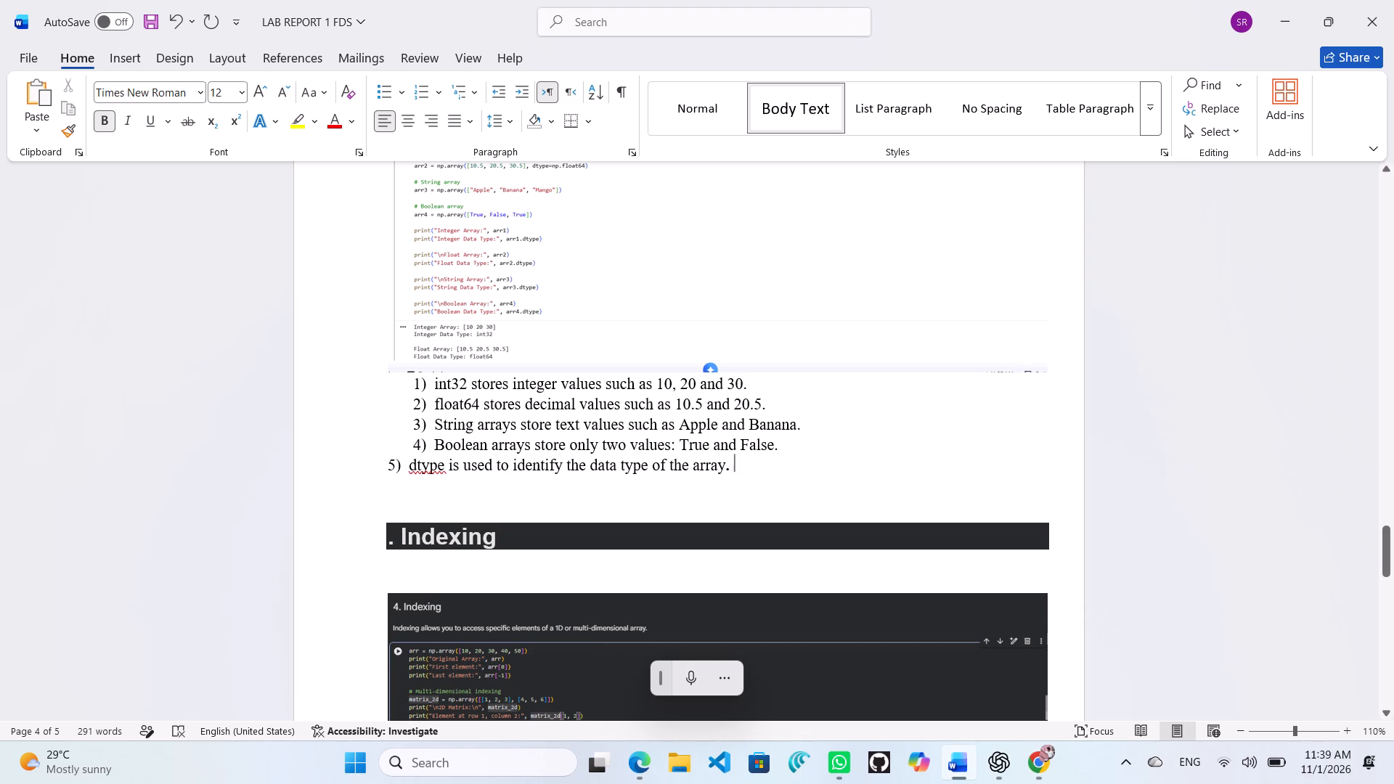
key(Left)
key(Left)
key(Left)
key(Left)
key(Left)
key(Left)
key(Left)
key(Left)
key(Left)
key(Left)
key(Left)
key(Left)
key(Left)
key(Left)
key(Left)
key(Left)
key(Left)
key(Left)
key(Left)
key(Left)
key(Left)
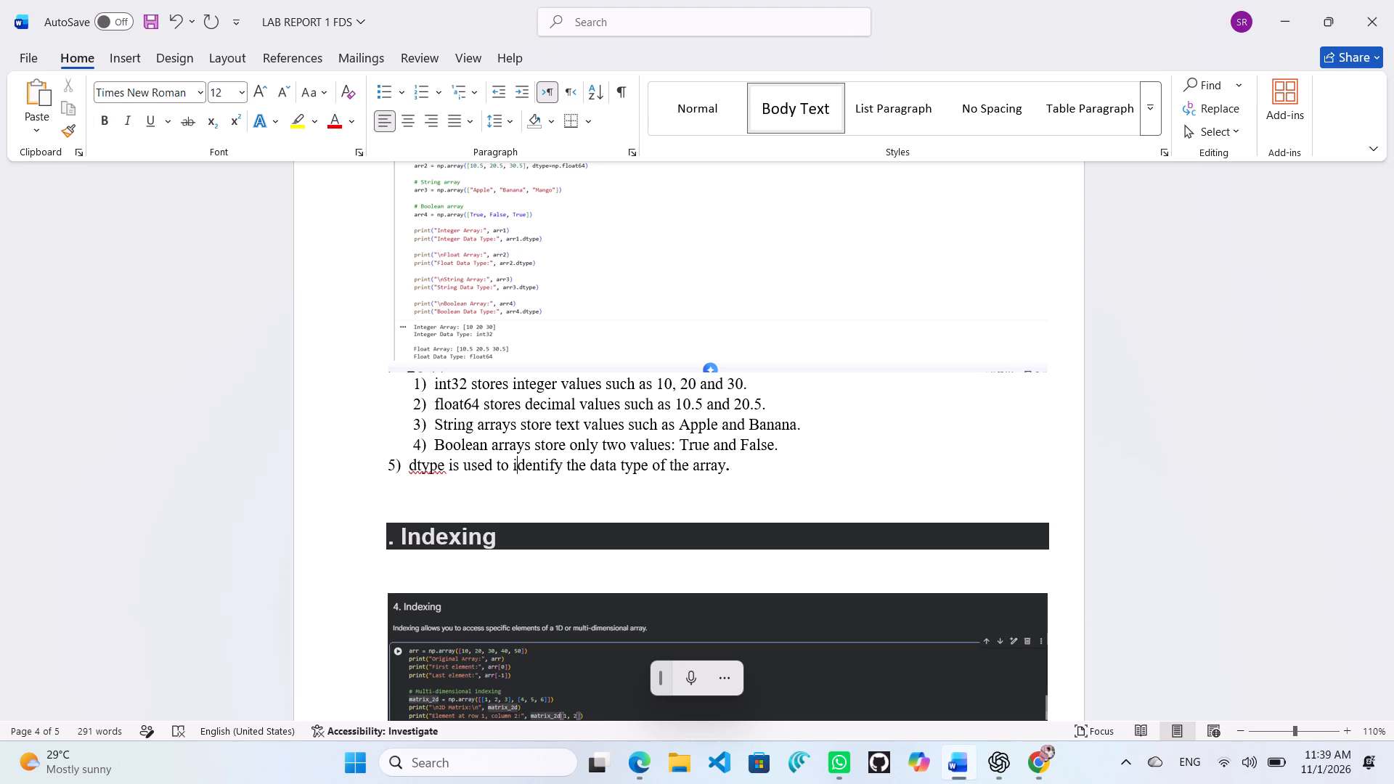
key(Left)
key(Left)
key(Left)
key(Left)
key(Left)
key(Left)
key(space)
key(space)
key(space)
key(space)
key(space)
key(space)
key(space)
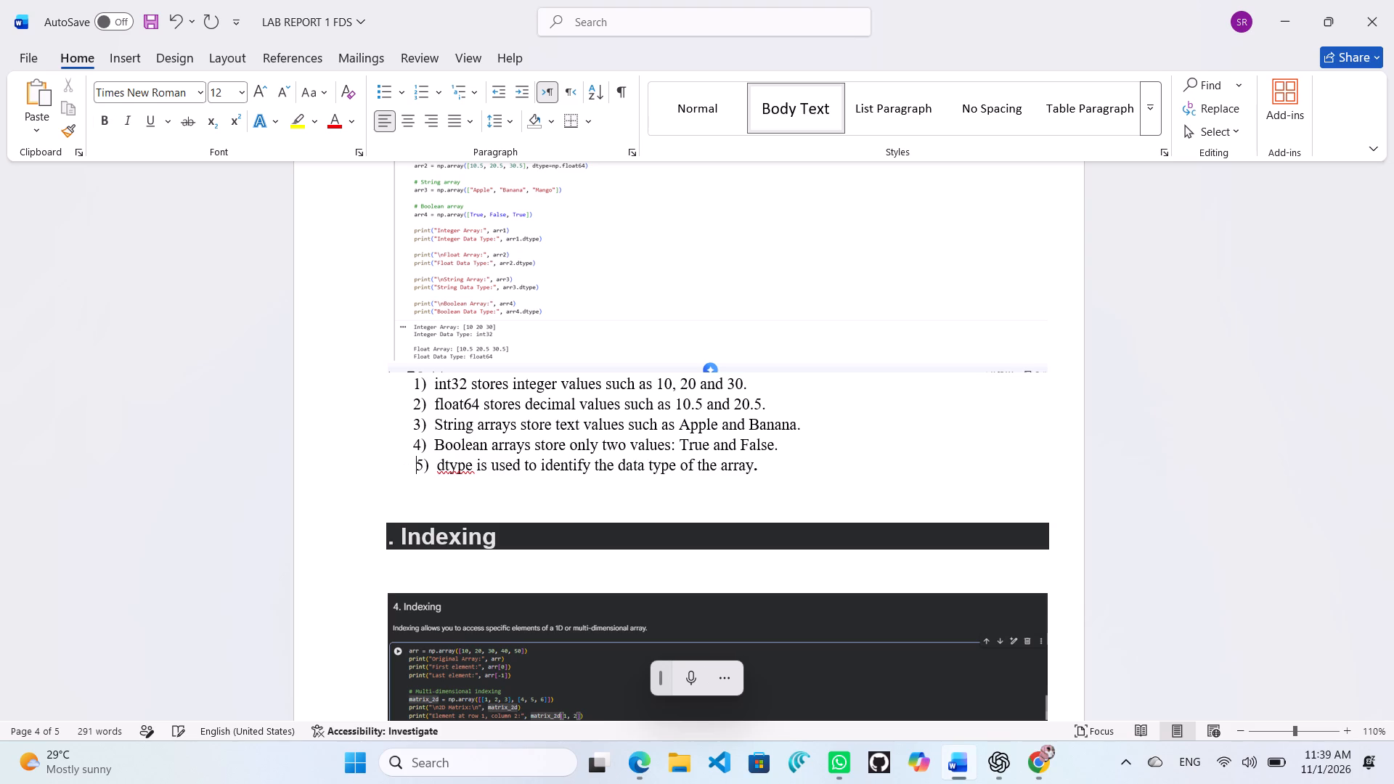
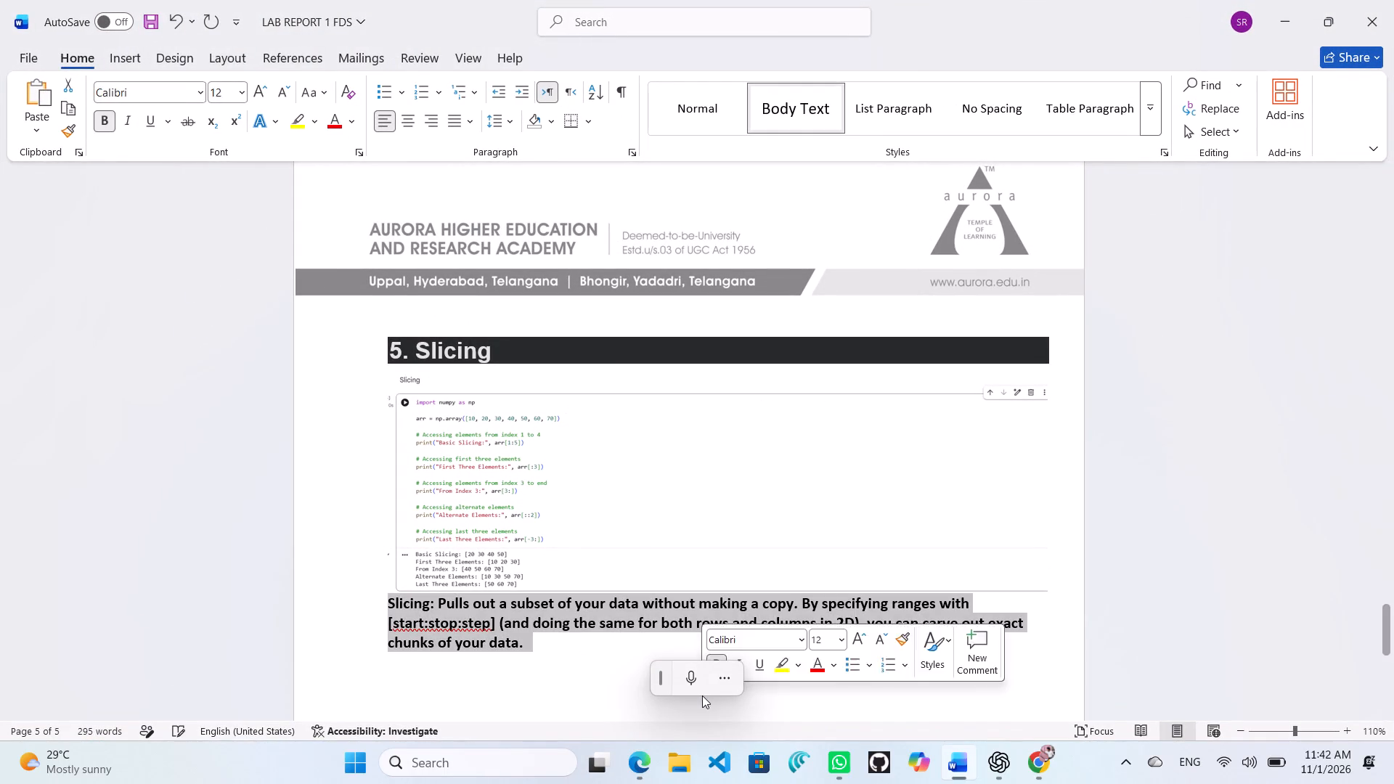
Review the data types, Indexing and Slicing cells with their outputs in the Colab notebook.
click(1036, 187)
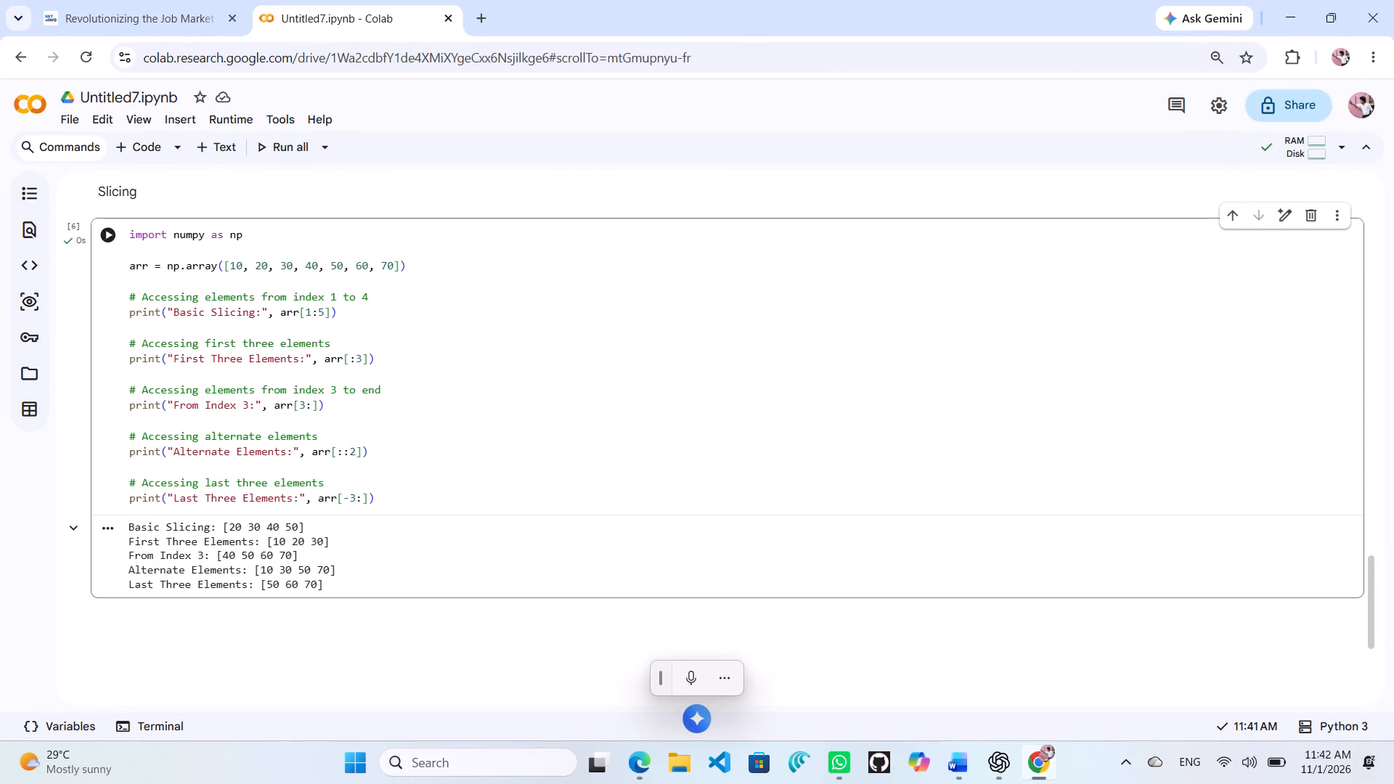
scroll(576, 399, down, 1)
scroll(576, 399, up, 4)
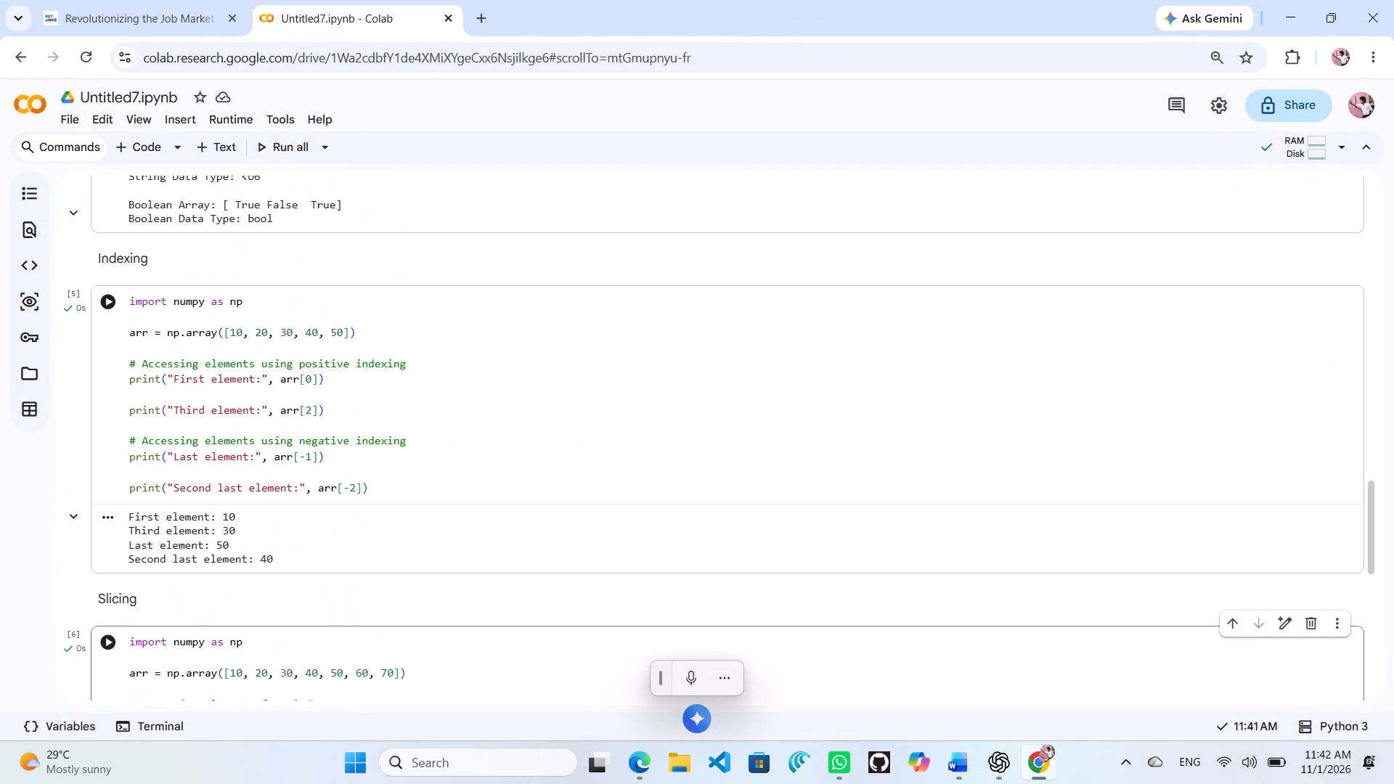
scroll(576, 399, up, 2)
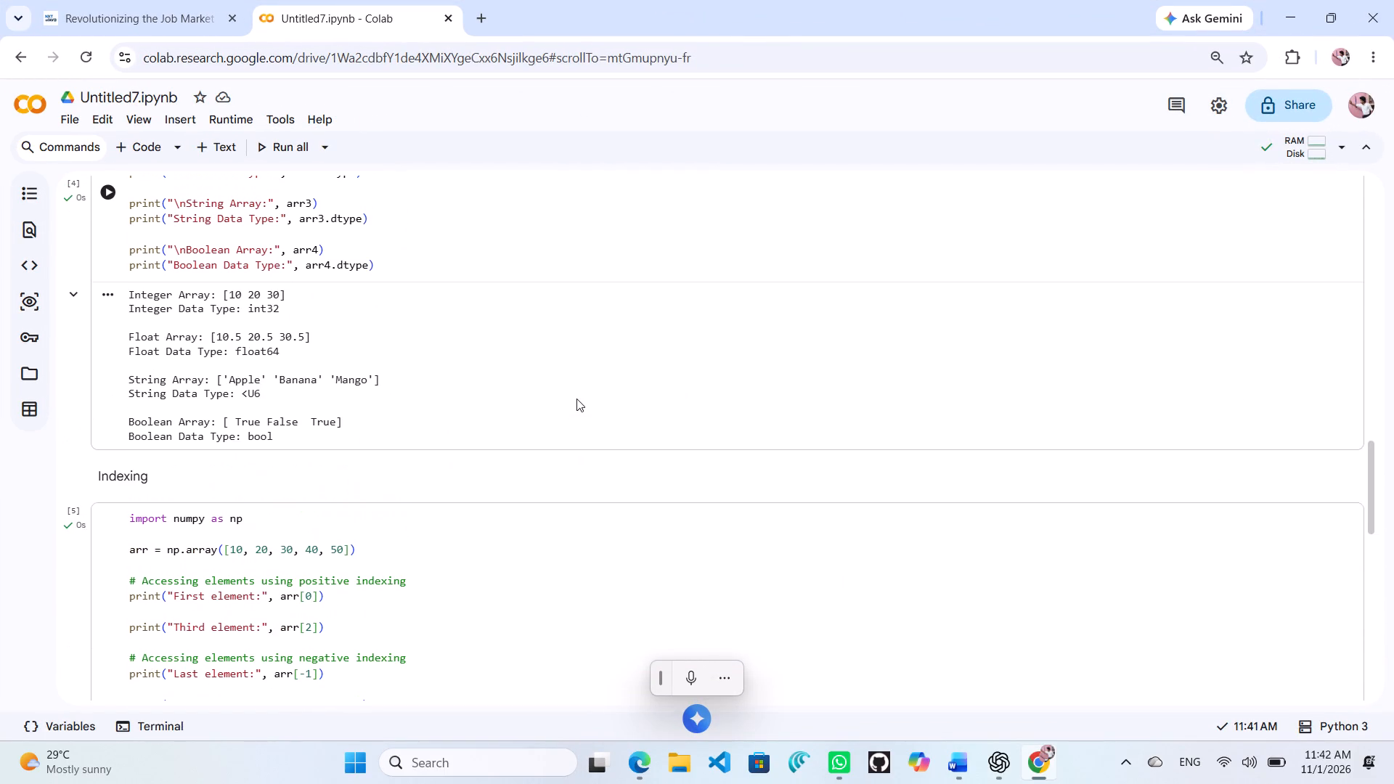
click(576, 399)
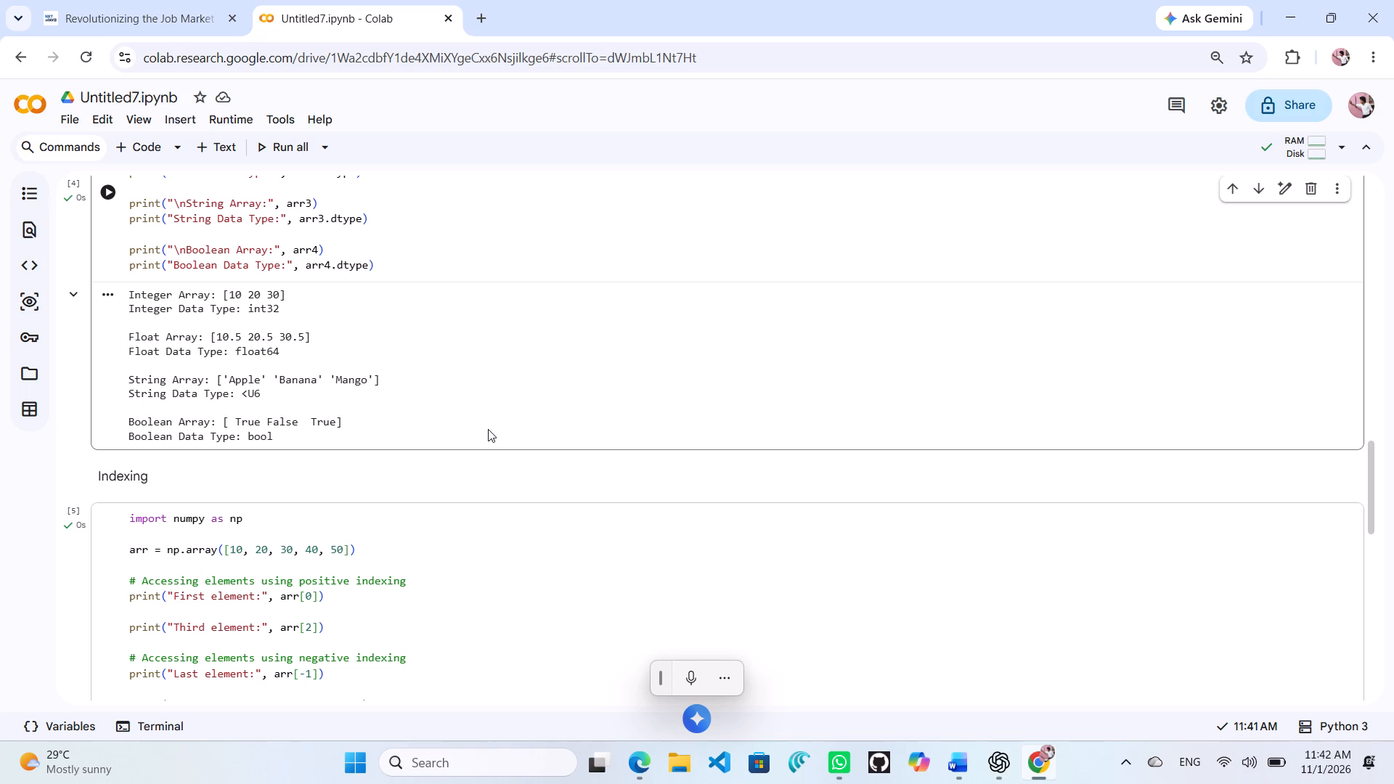
scroll(488, 429, down, 3)
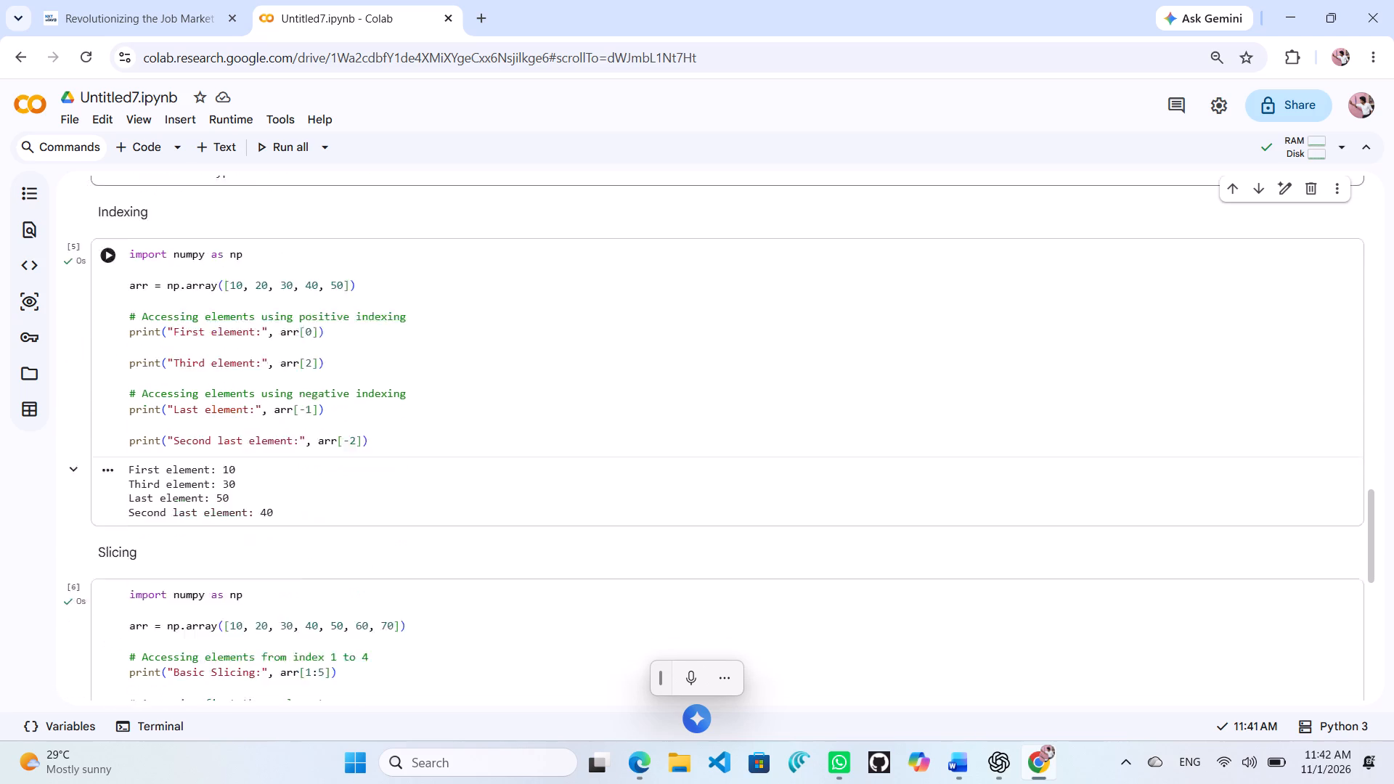
scroll(488, 429, down, 1)
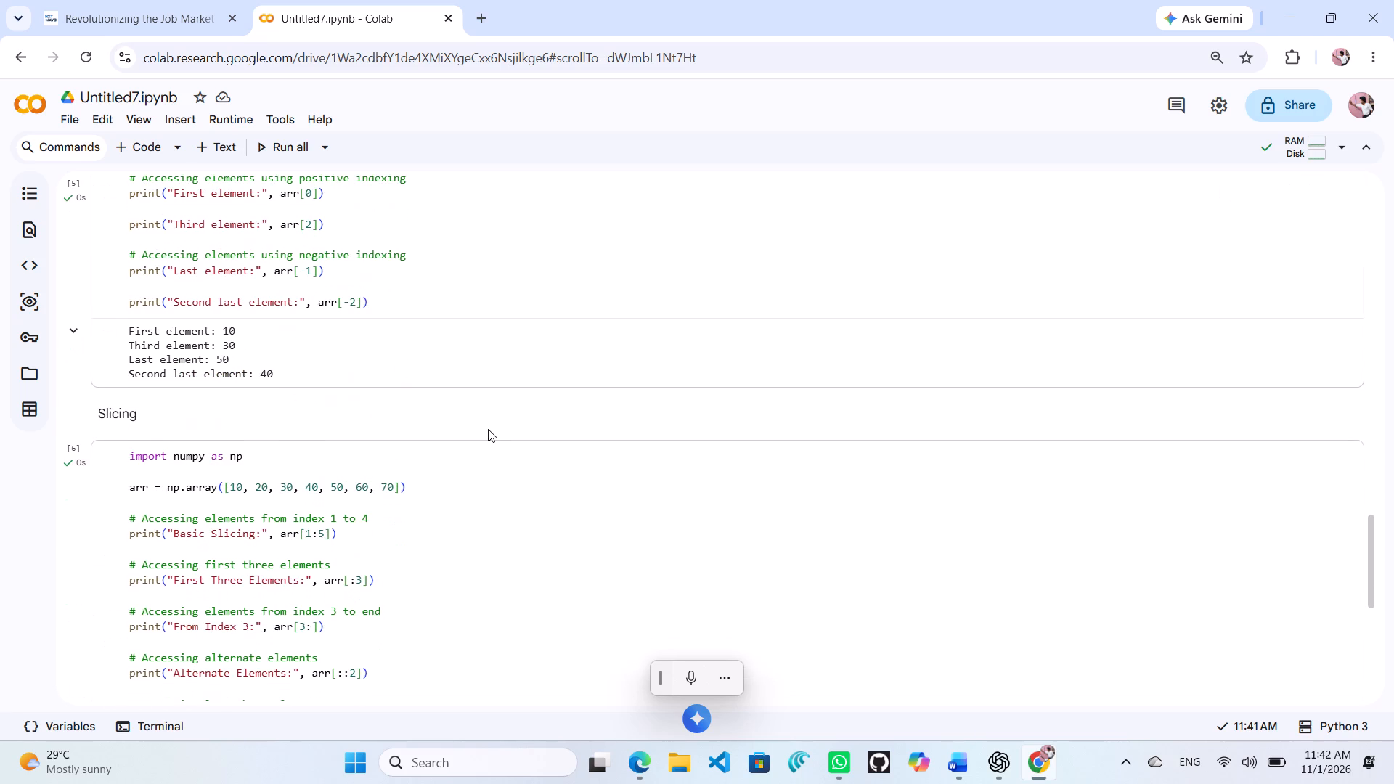
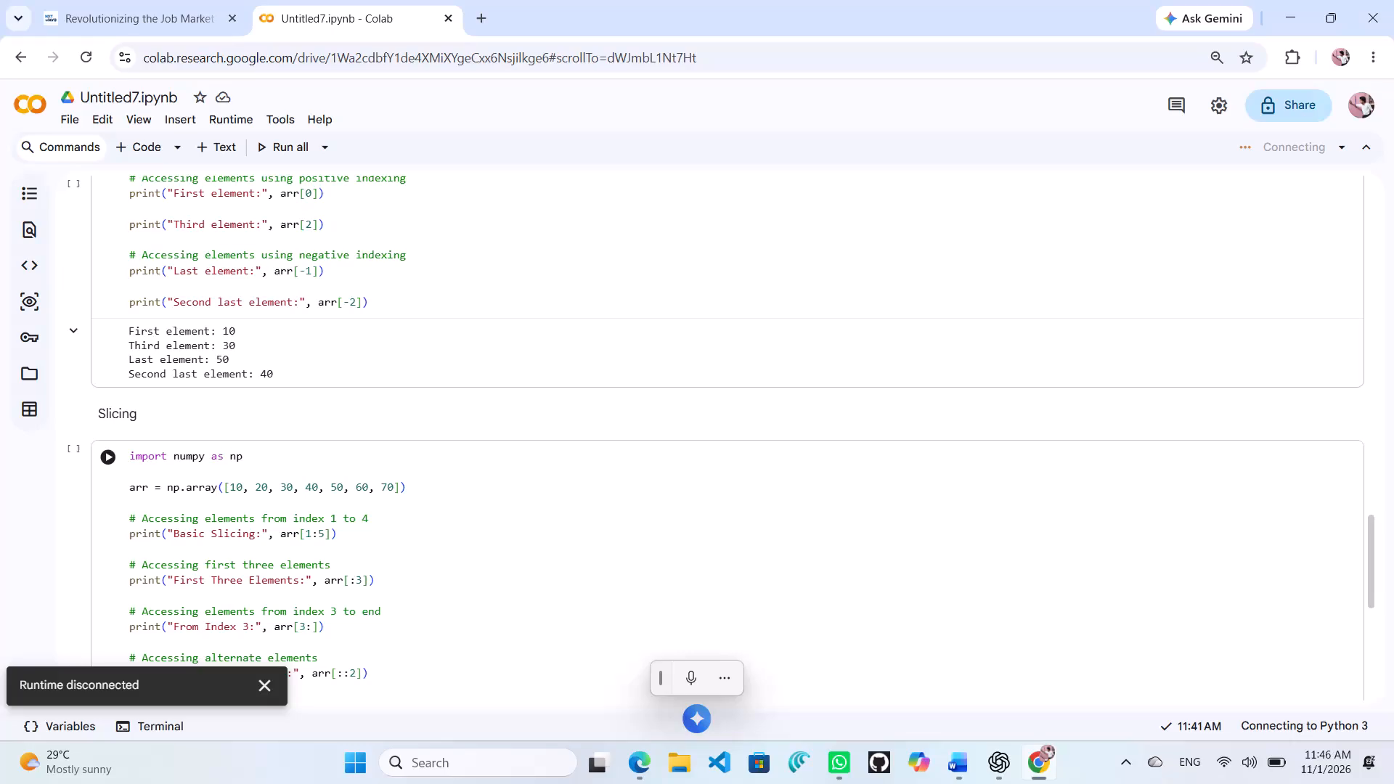
Review the complete Slicing code cell and its printed output in the Colab notebook.
scroll(476, 485, down, 2)
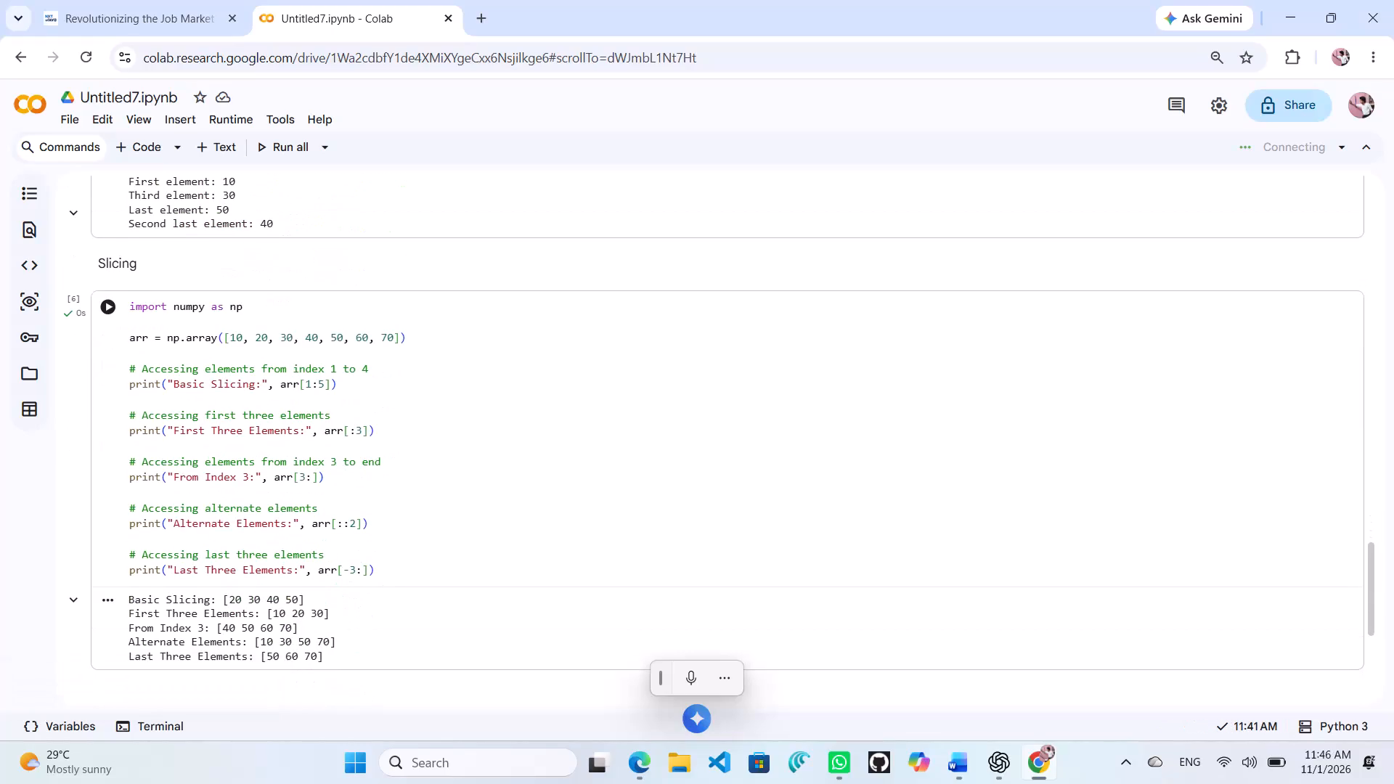
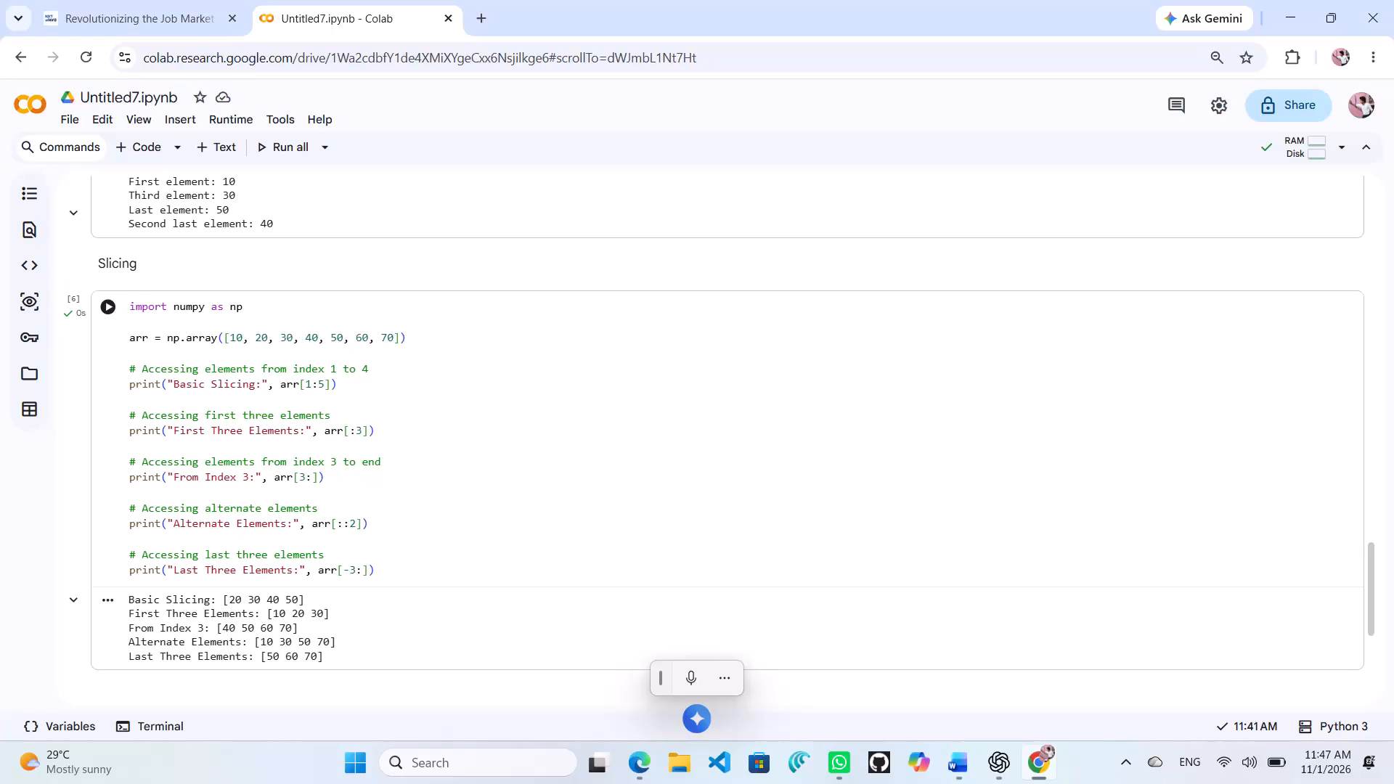
Examine the Slicing code cell down to its last line, selecting its code and printed output in the Colab notebook.
click(419, 472)
scroll(419, 472, down, 1)
key(Down)
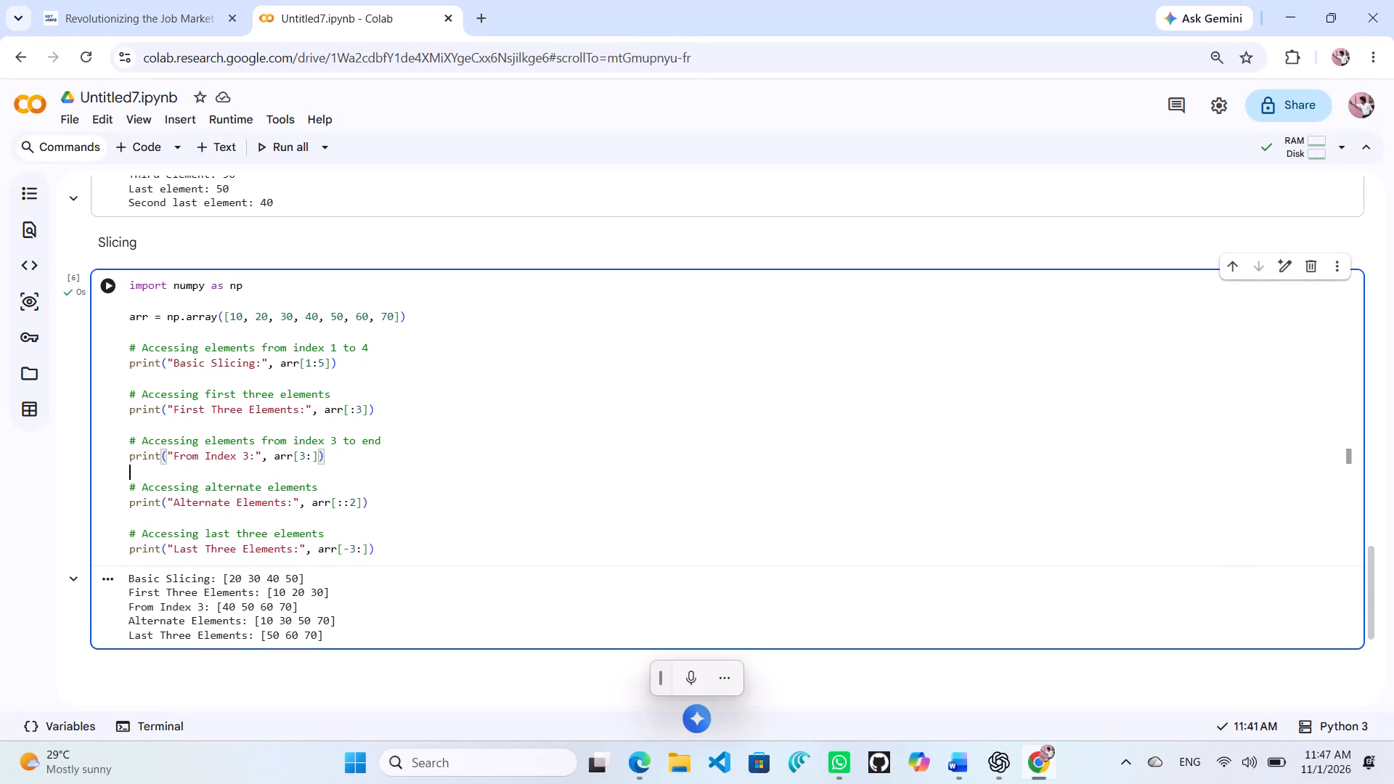
key(Down)
key(Down)
key(Down)
key(Down)
key(Down)
key(Down)
key(Down)
key(Down)
key(Down)
key(Down)
key(Down)
key(Down)
key(Down)
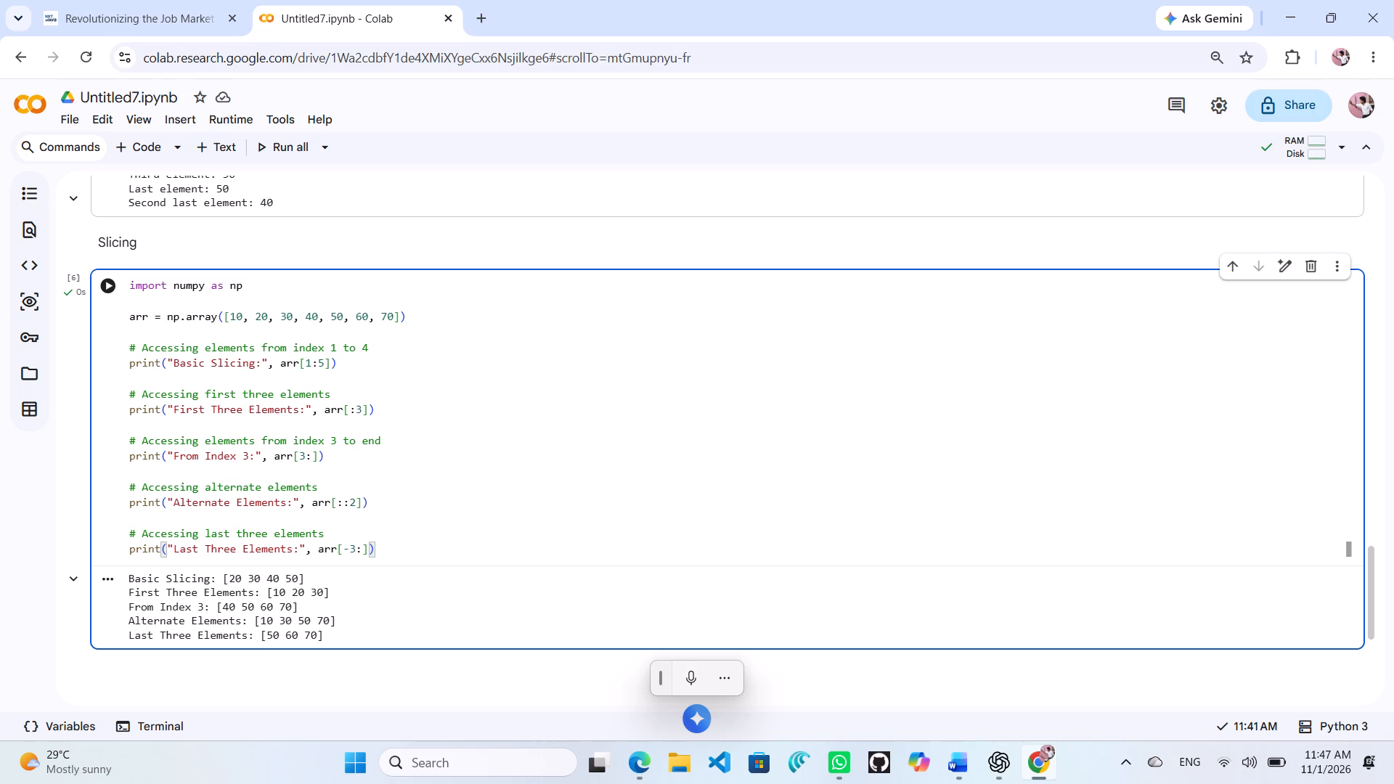
key(Down)
drag(328, 632, 124, 285)
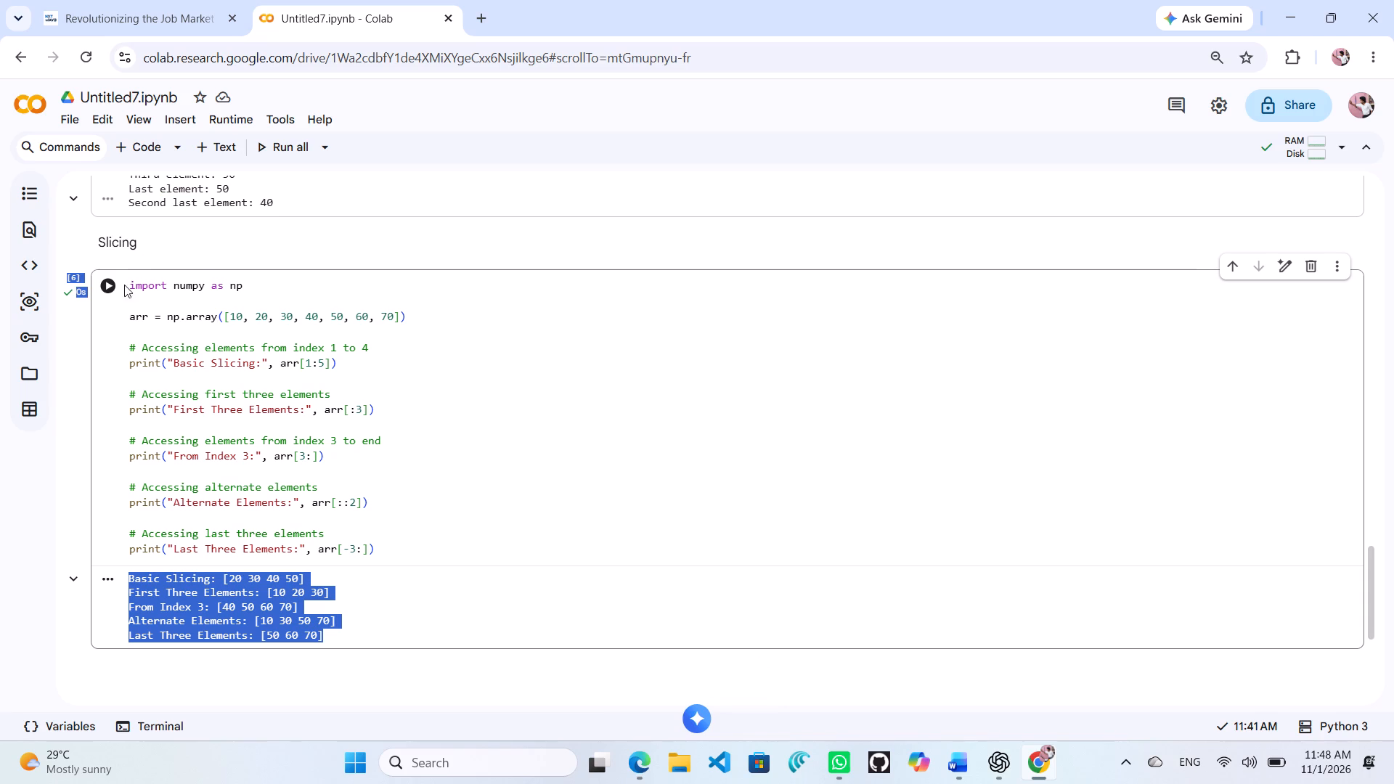
Examine the Slicing code cell line by line, from the array definition through the basic, first-three, from-index-3 and alternate-element slices.
drag(124, 285, 136, 314)
click(136, 314)
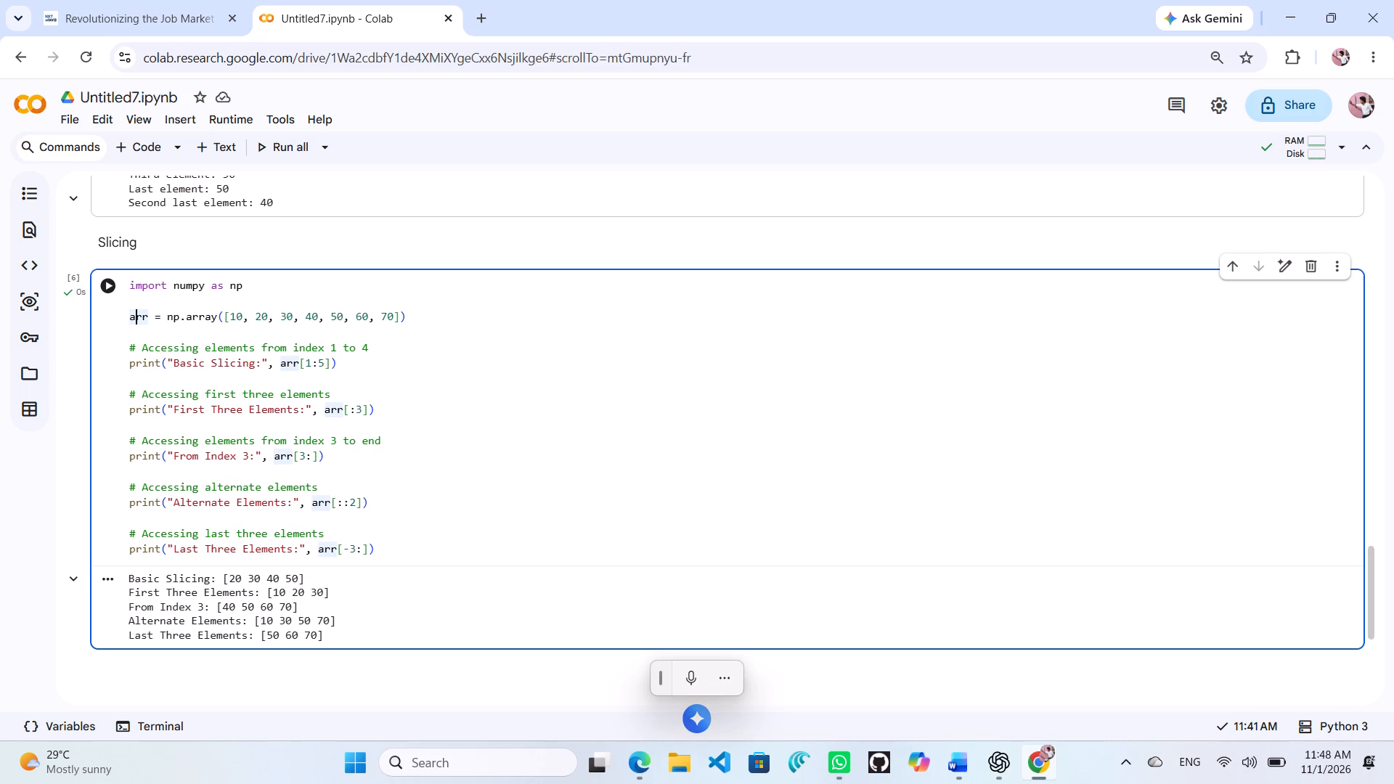
click(409, 361)
key(Down)
key(Down)
key(Down)
key(Down)
key(Down)
key(Down)
key(Down)
key(Down)
key(Down)
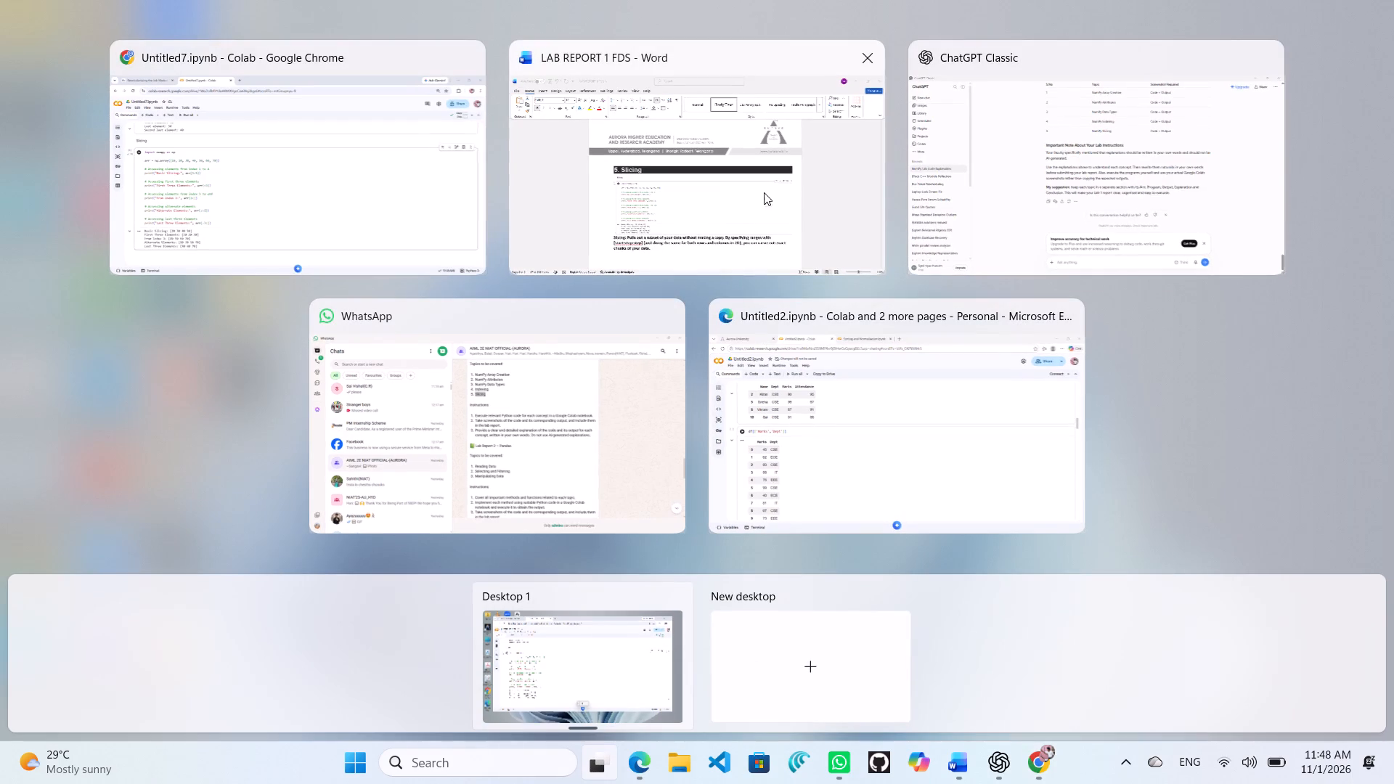
Switch to the ChatGPT conversation and look back through it for the Slicing explanation.
click(242, 215)
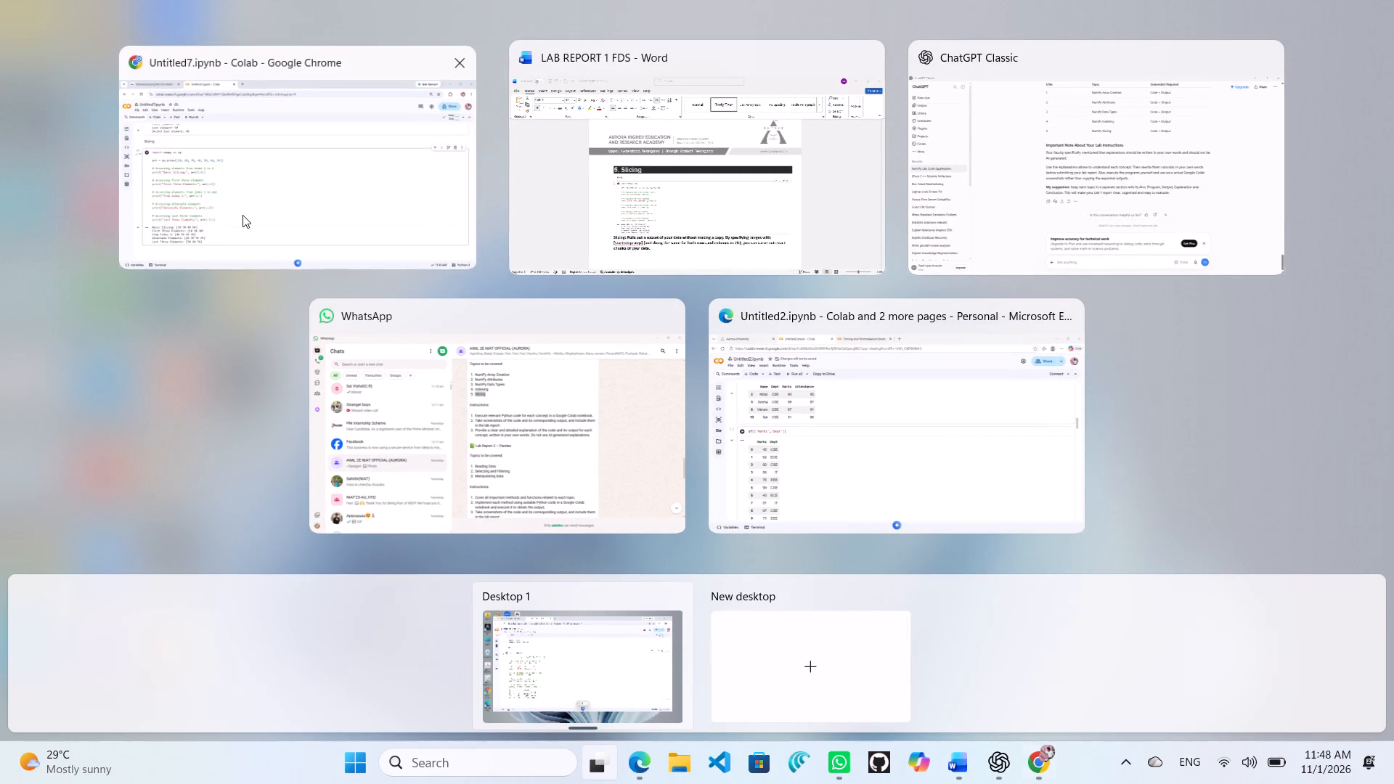
click(1028, 225)
scroll(698, 372, up, 1)
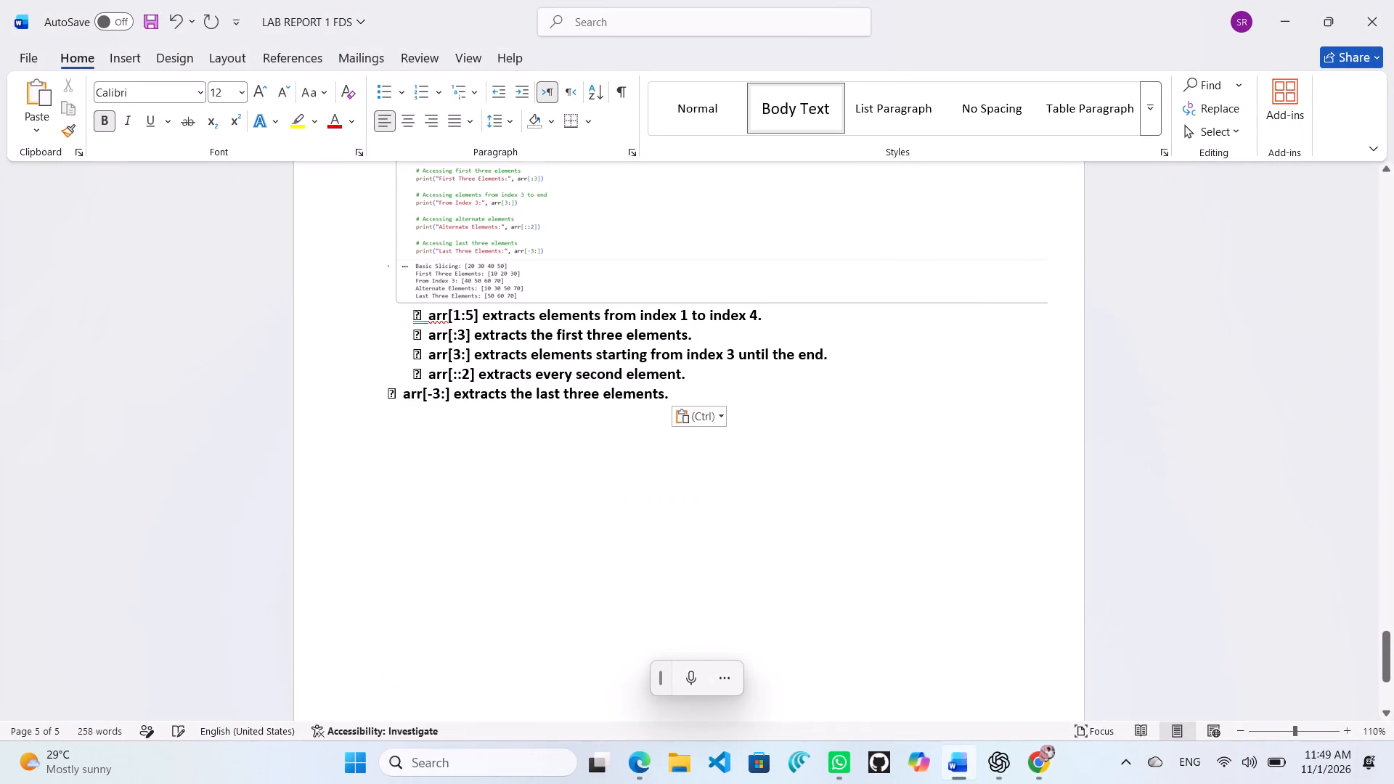
drag(424, 316, 667, 415)
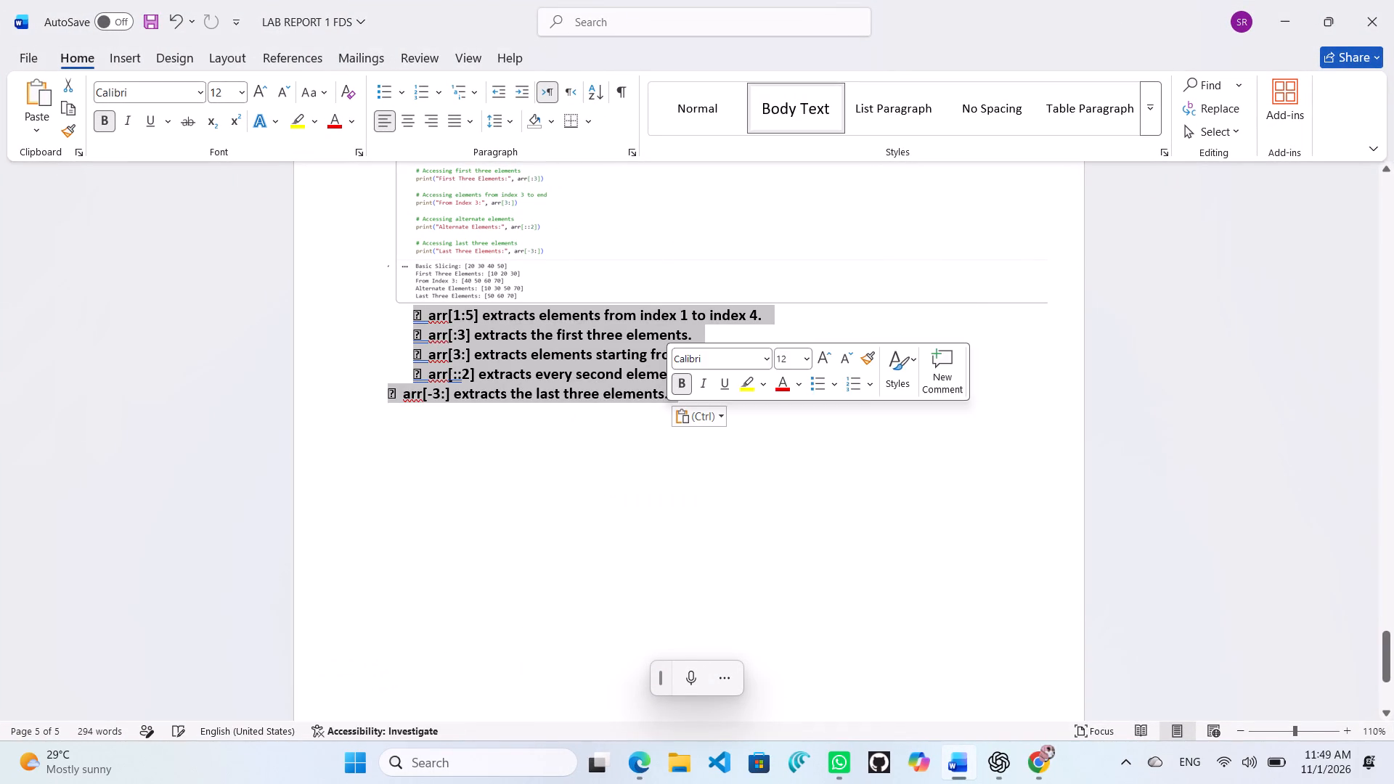
key(ctrl+v)
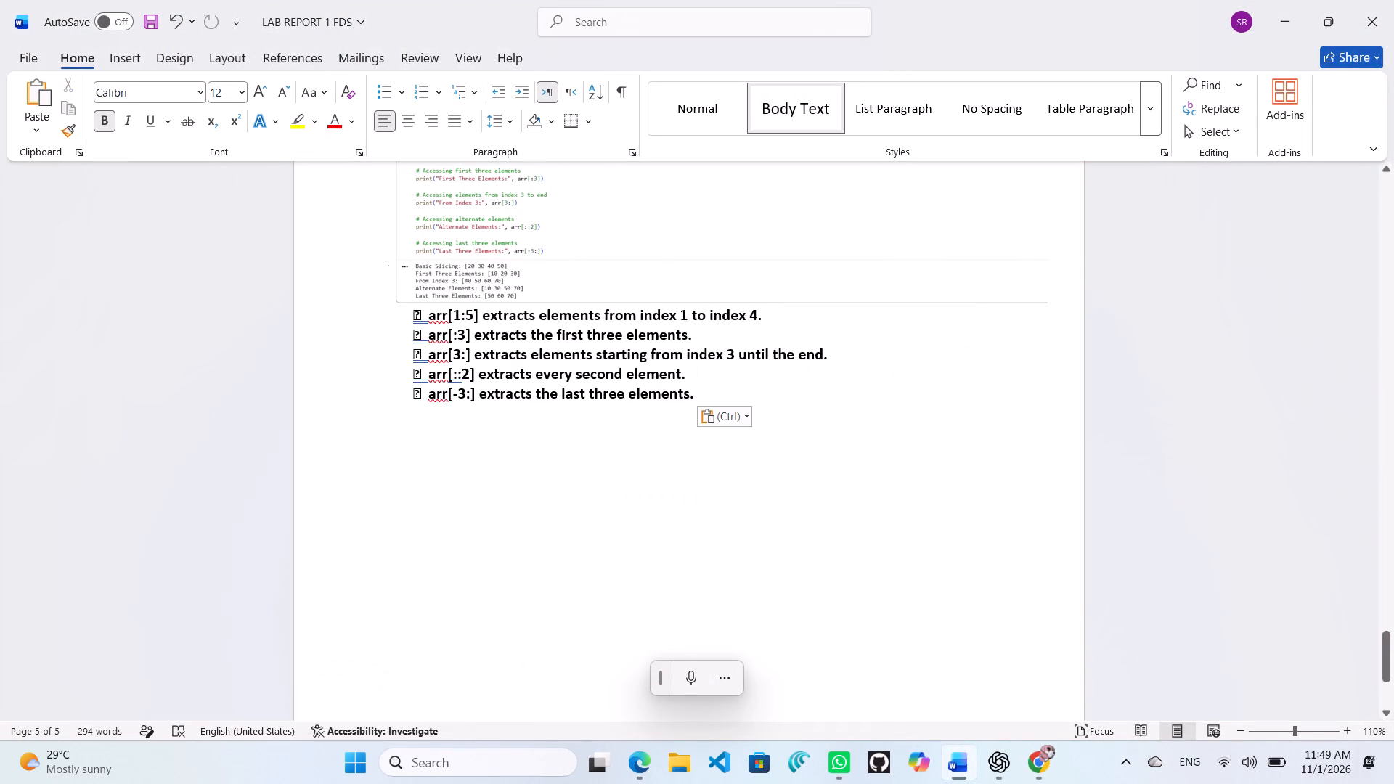
key(ctrl+z)
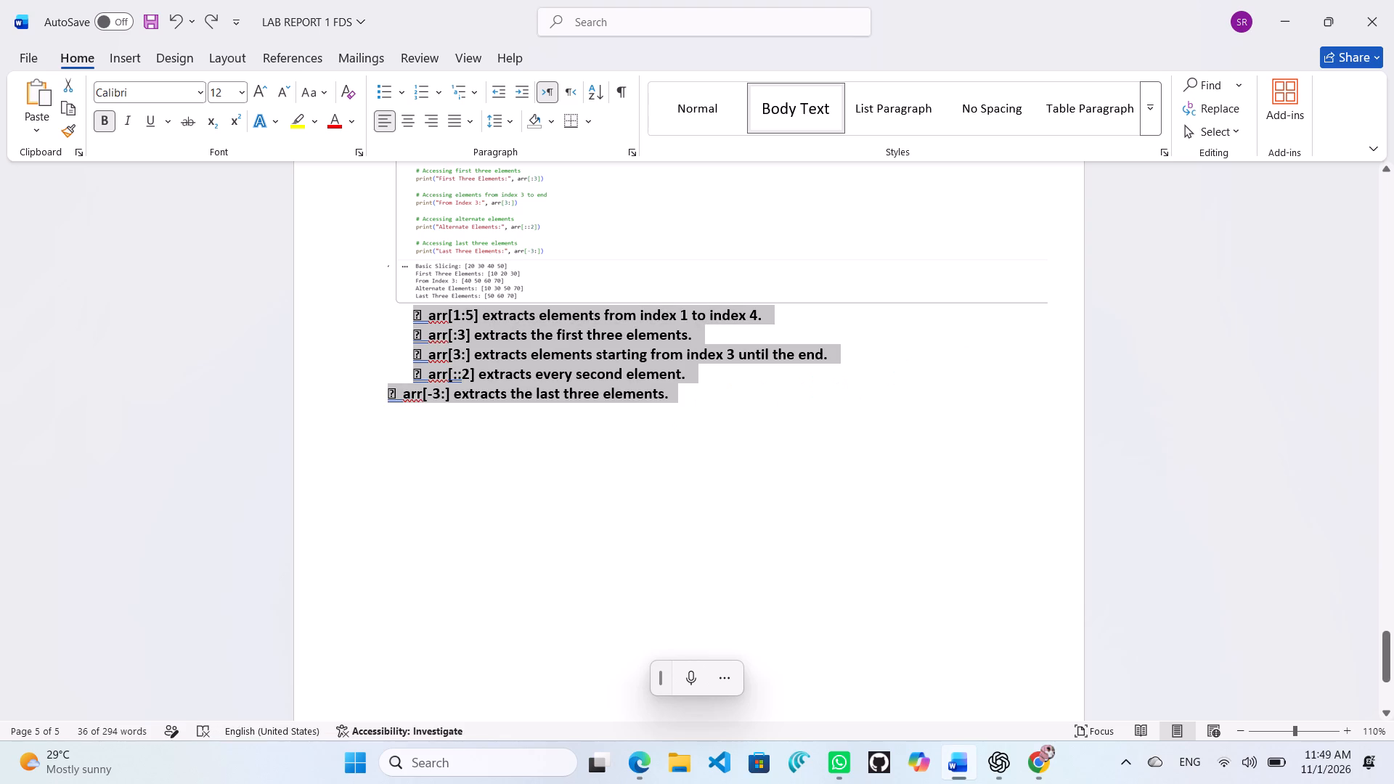
key(ctrl+v)
Remove the bold formatting from all five pasted Slicing explanation lines.
key(ctrl+b)
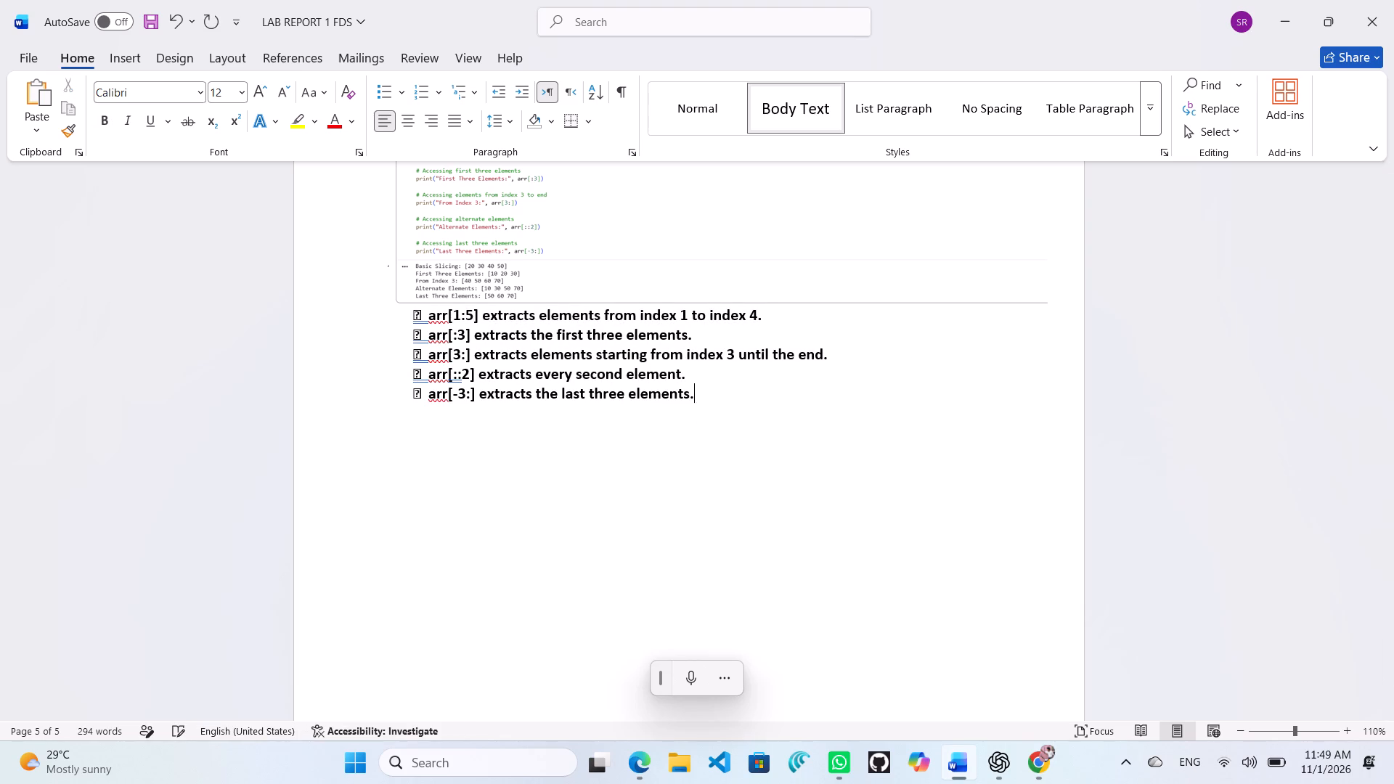
drag(629, 393, 518, 354)
click(518, 354)
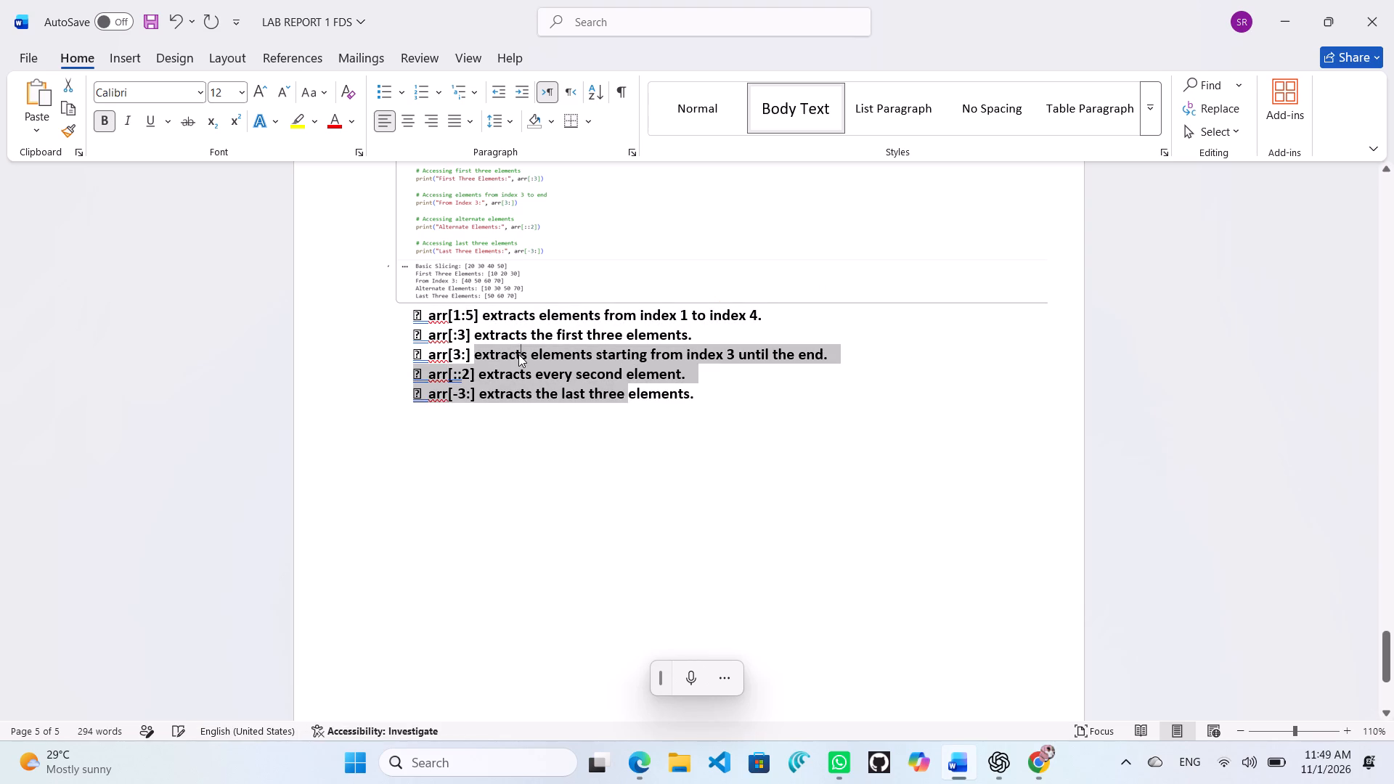
drag(413, 314, 709, 394)
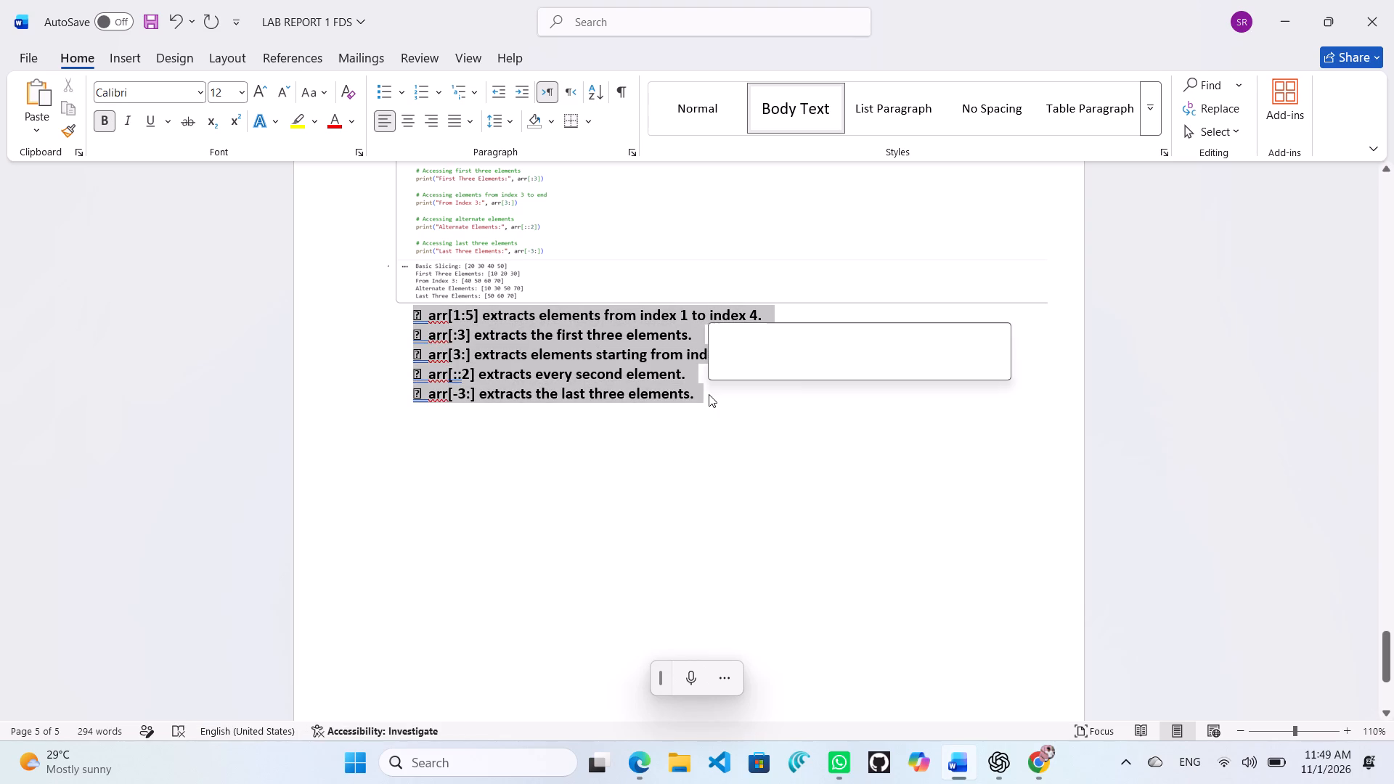
key(ctrl+b)
Replace the broken bullet symbols before the five Slicing explanation lines with the numbers 1) to 5).
click(425, 325)
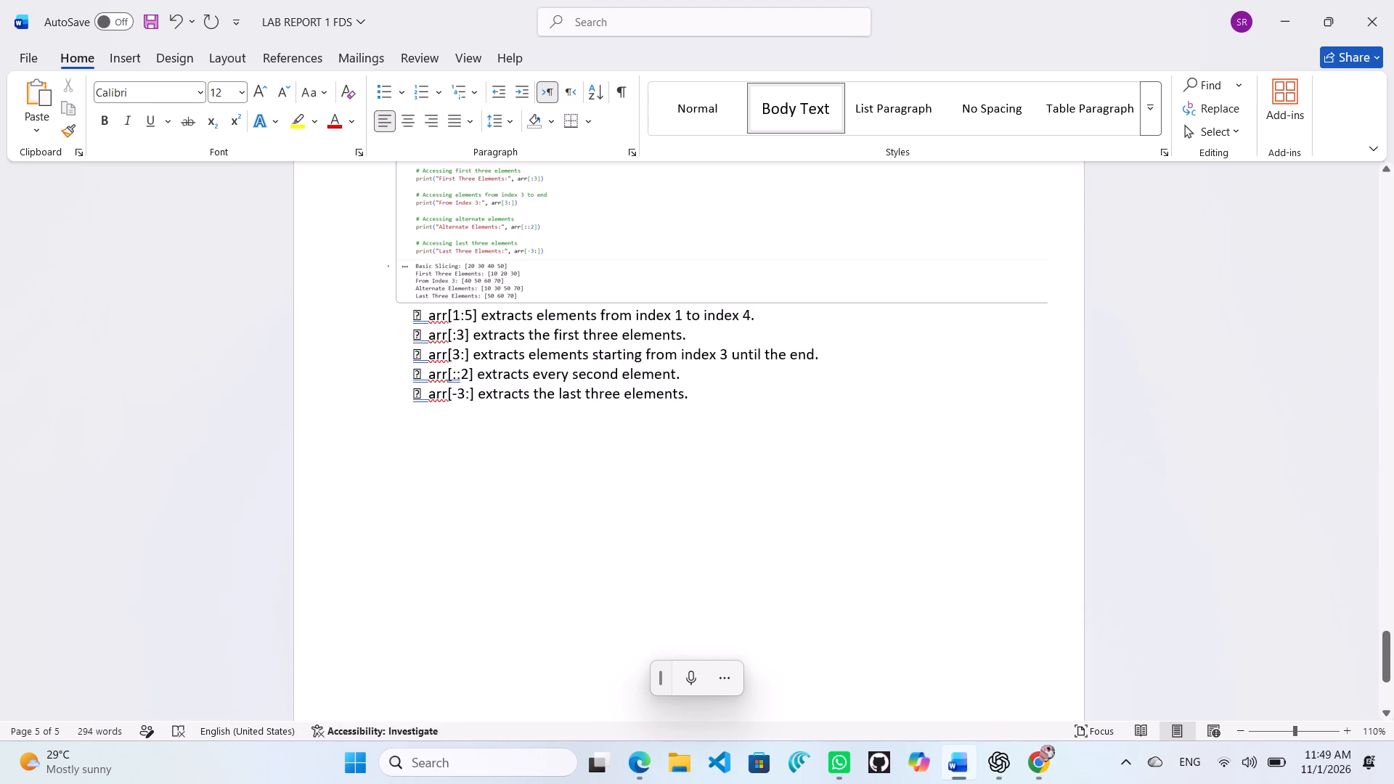
click(425, 319)
key(Left)
key(BackSpace)
key(1)
key(shift+parenright)
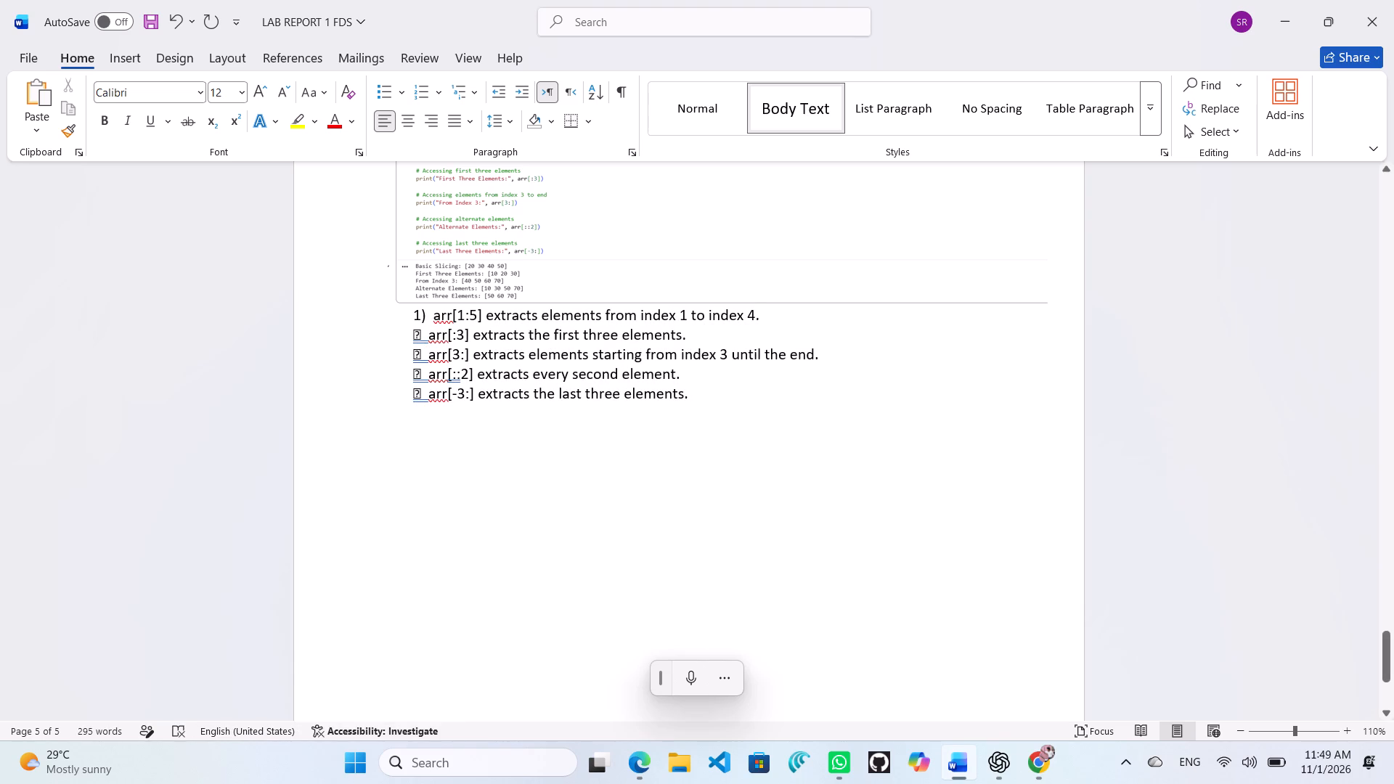
click(420, 336)
key(BackSpace)
key(2)
key(shift+parenright)
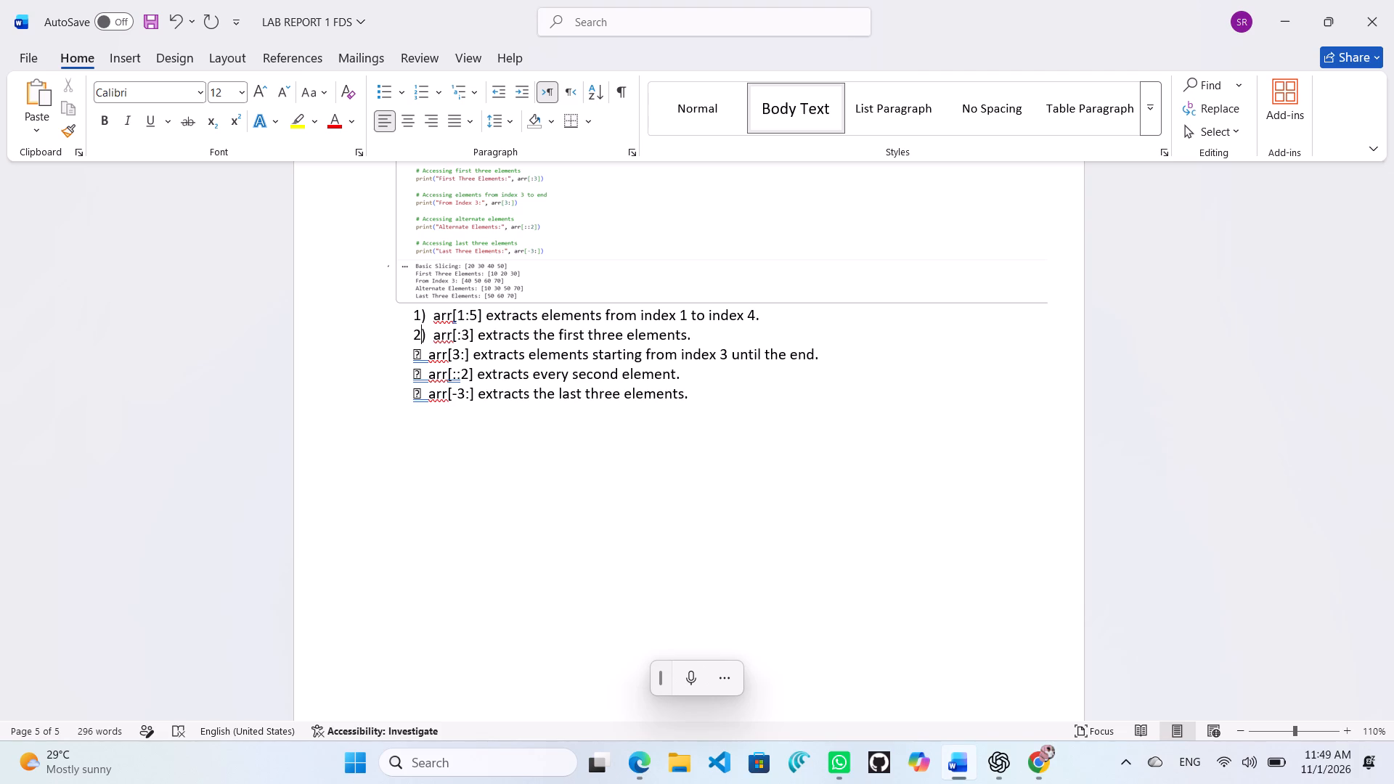
click(421, 356)
key(BackSpace)
text(3))
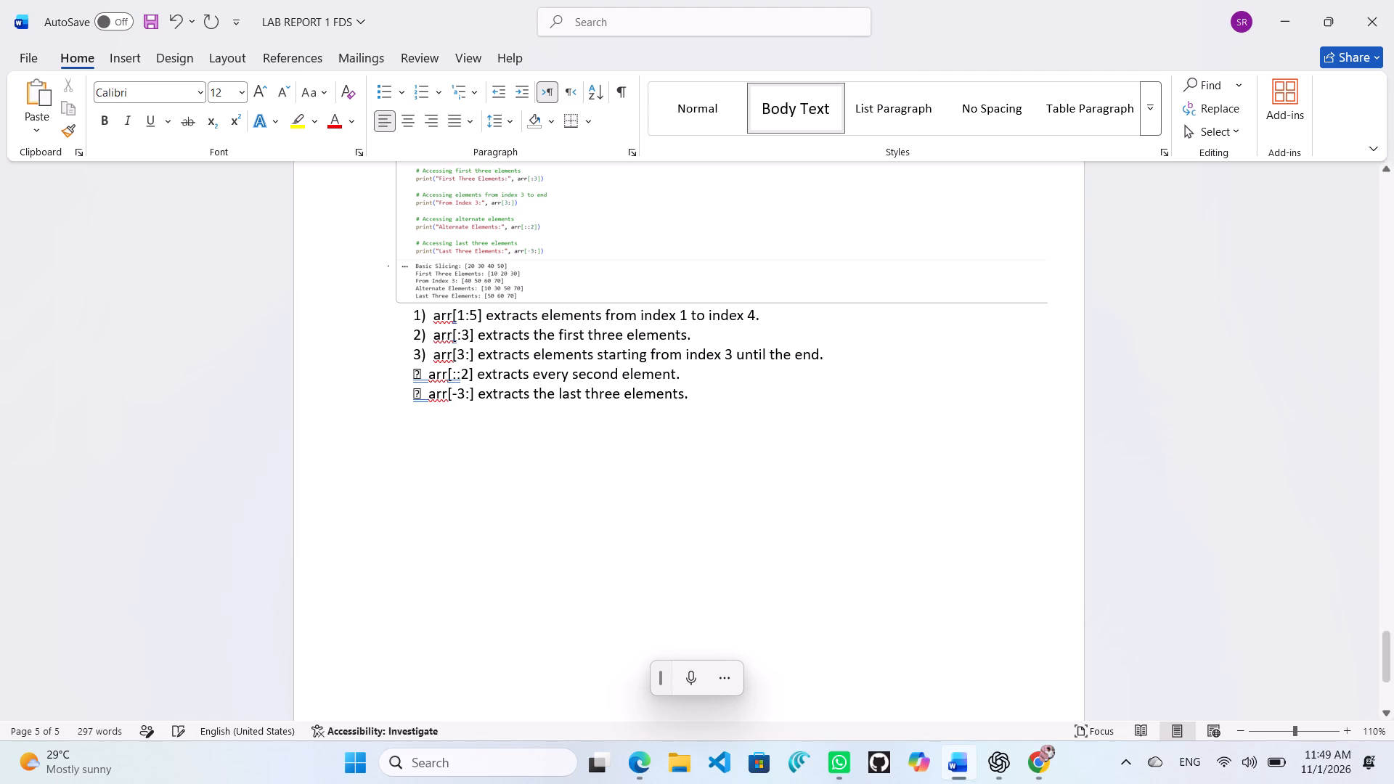
click(422, 375)
key(BackSpace)
text(4))
click(422, 395)
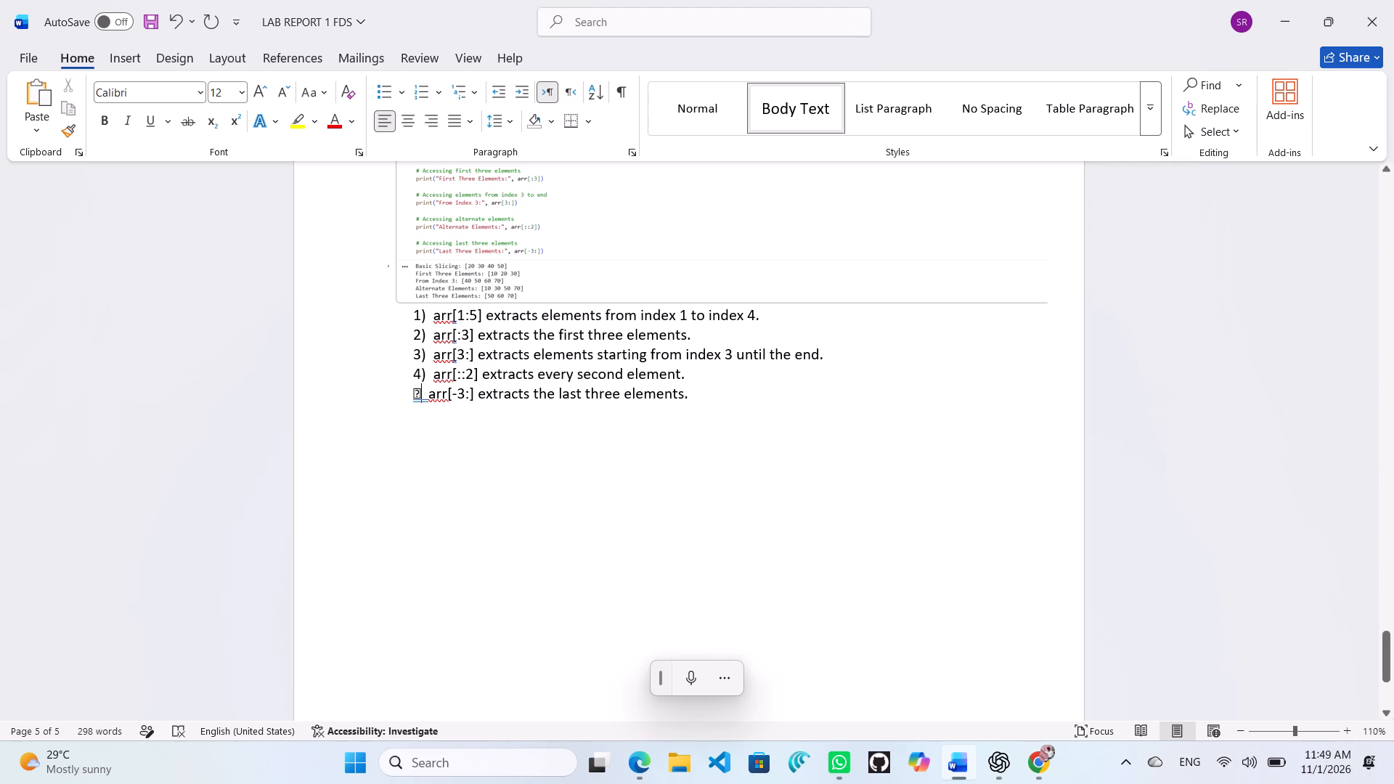
key(BackSpace)
text(5))
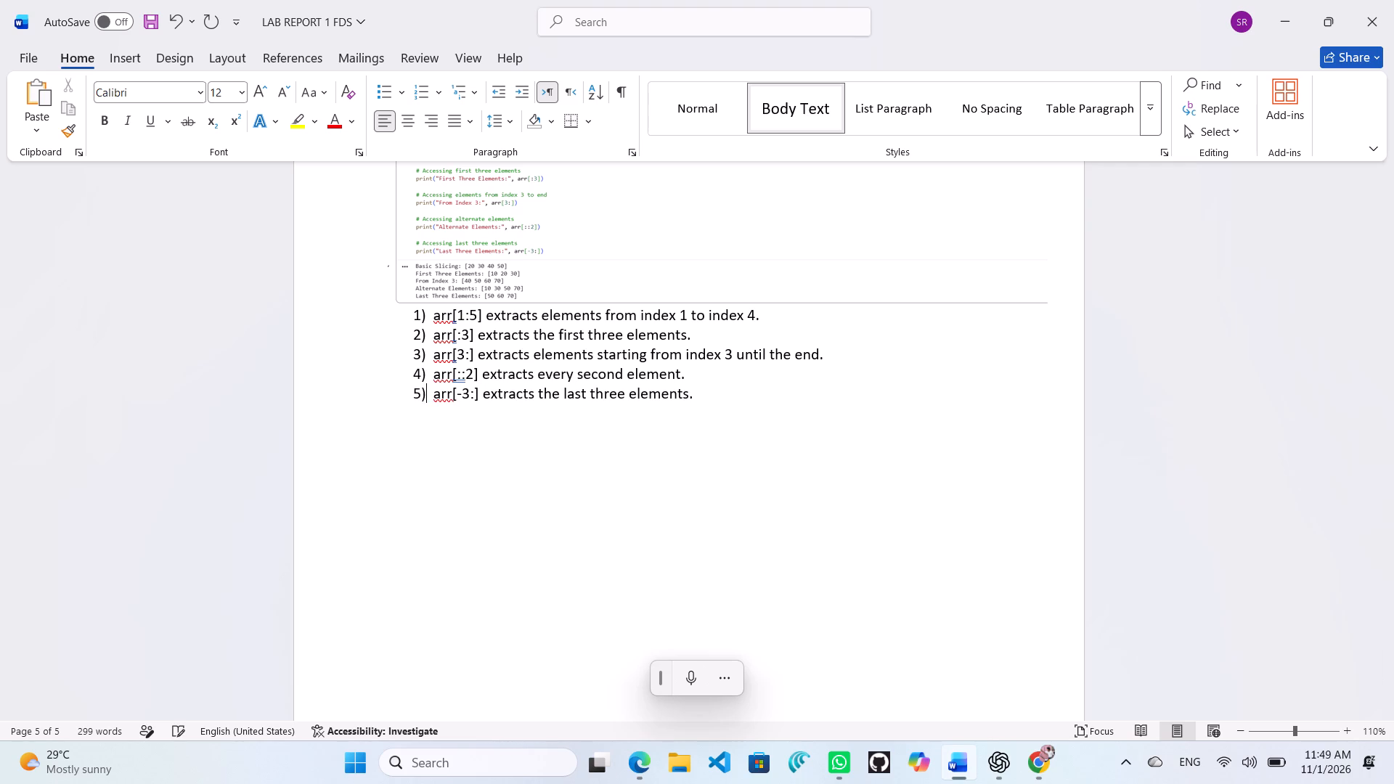
Indent the fifth NumPy Attributes point, about itemsize, with spaces so it lines up with the four points above it.
scroll(468, 394, down, 1)
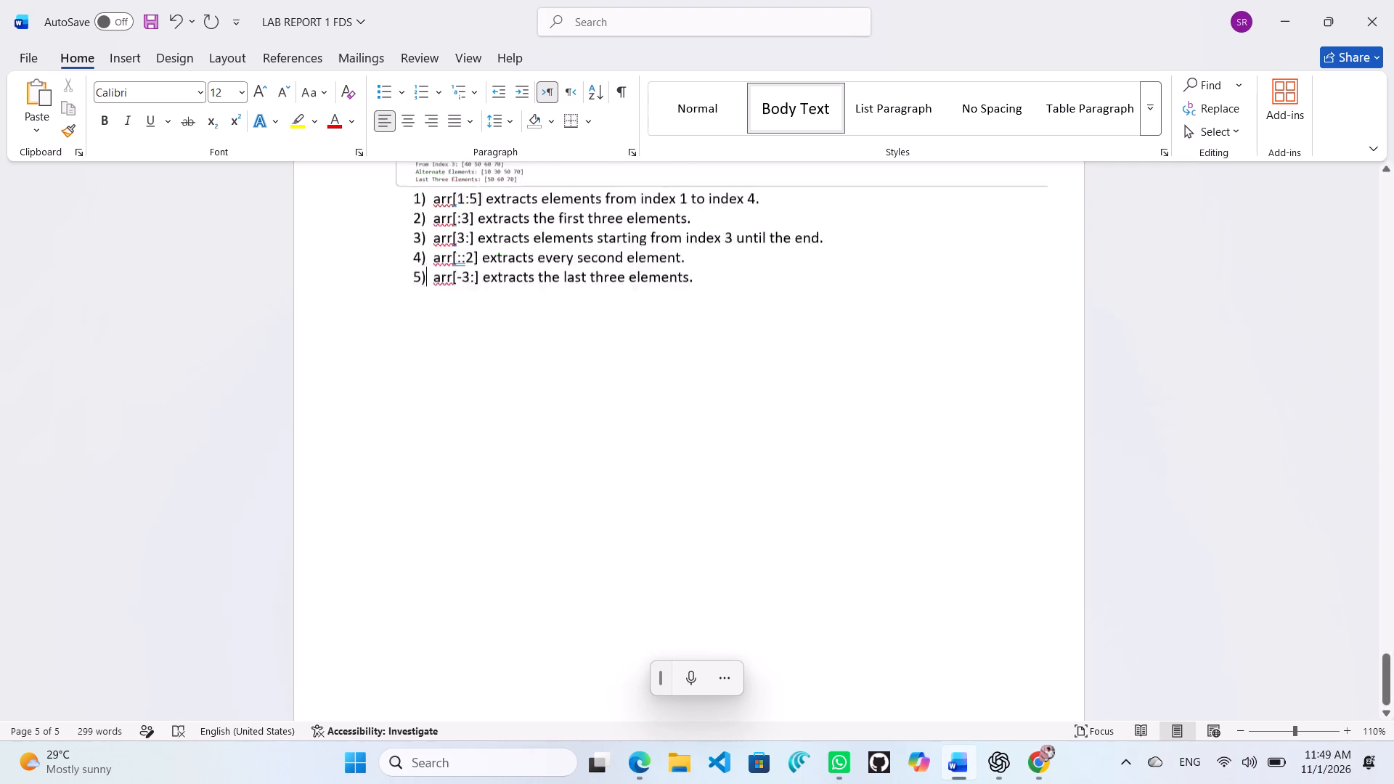
scroll(468, 394, down, 1)
scroll(468, 394, up, 1)
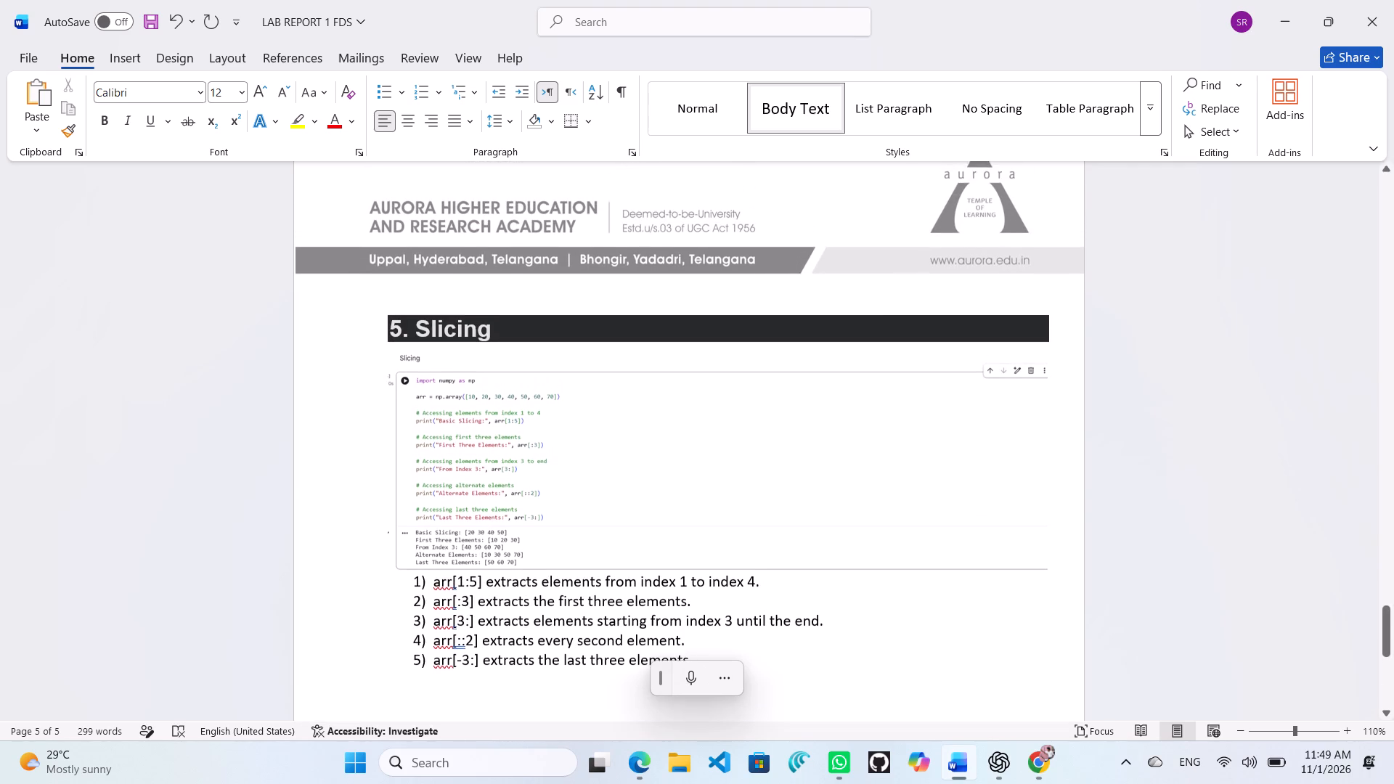
scroll(468, 394, up, 3)
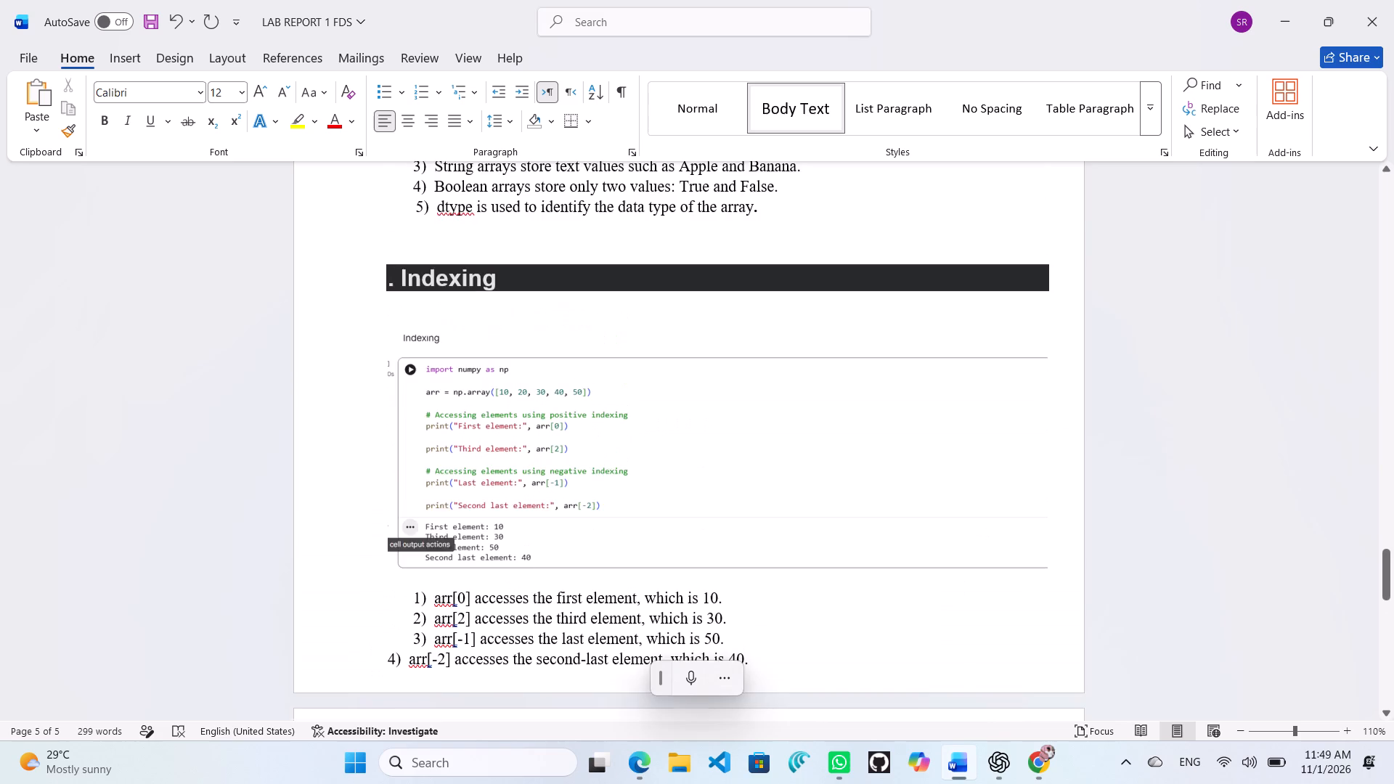
scroll(468, 394, up, 2)
scroll(468, 394, down, 1)
scroll(468, 394, up, 3)
click(425, 575)
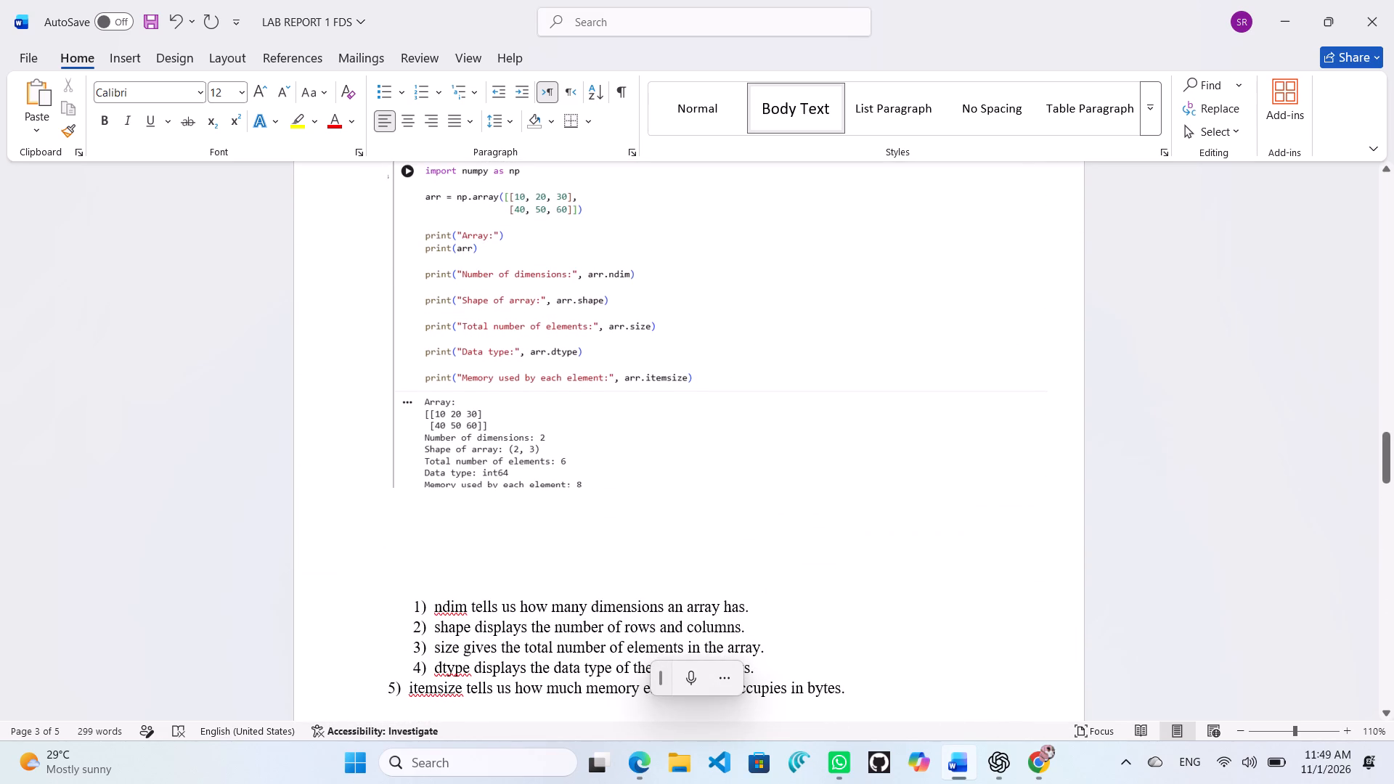
click(389, 691)
key(space)
key(space)
key(space)
key(space)
key(space)
key(space)
key(space)
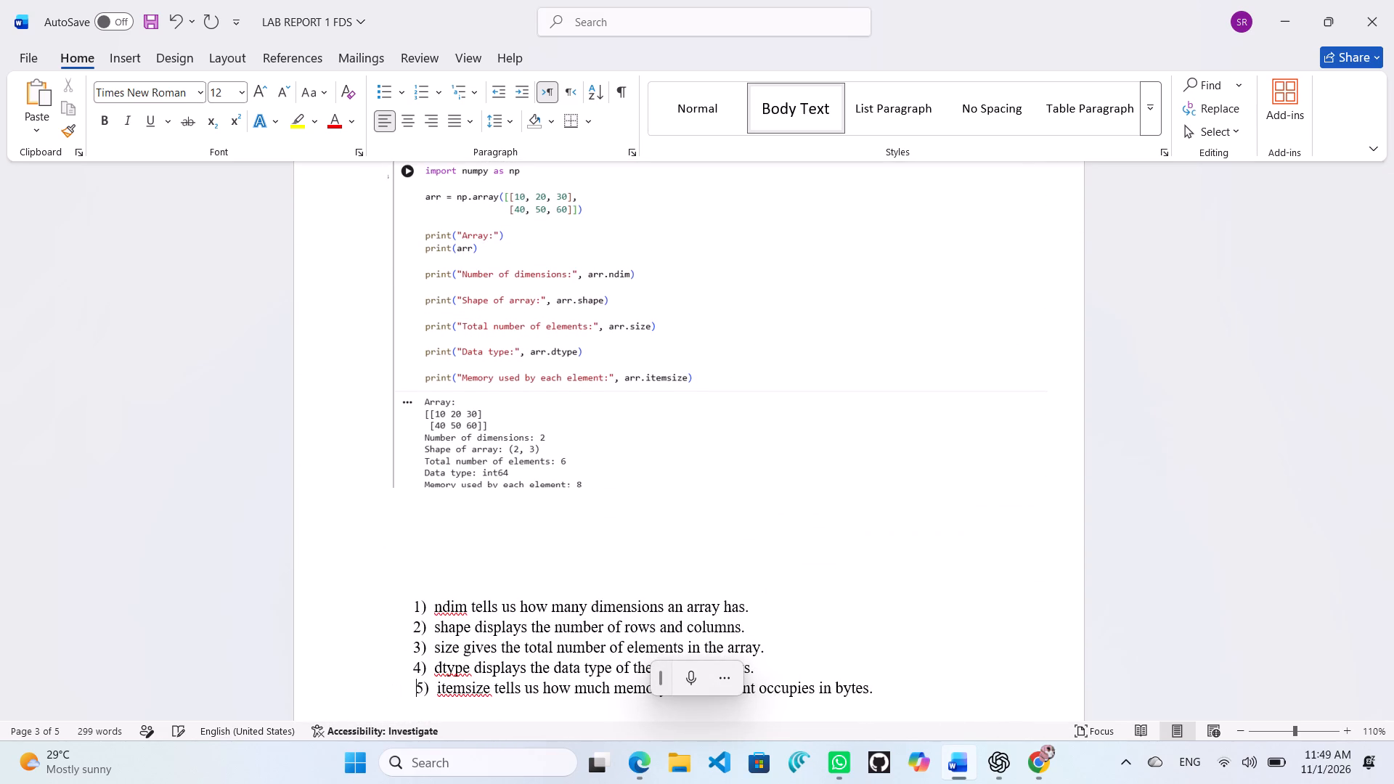
key(BackSpace)
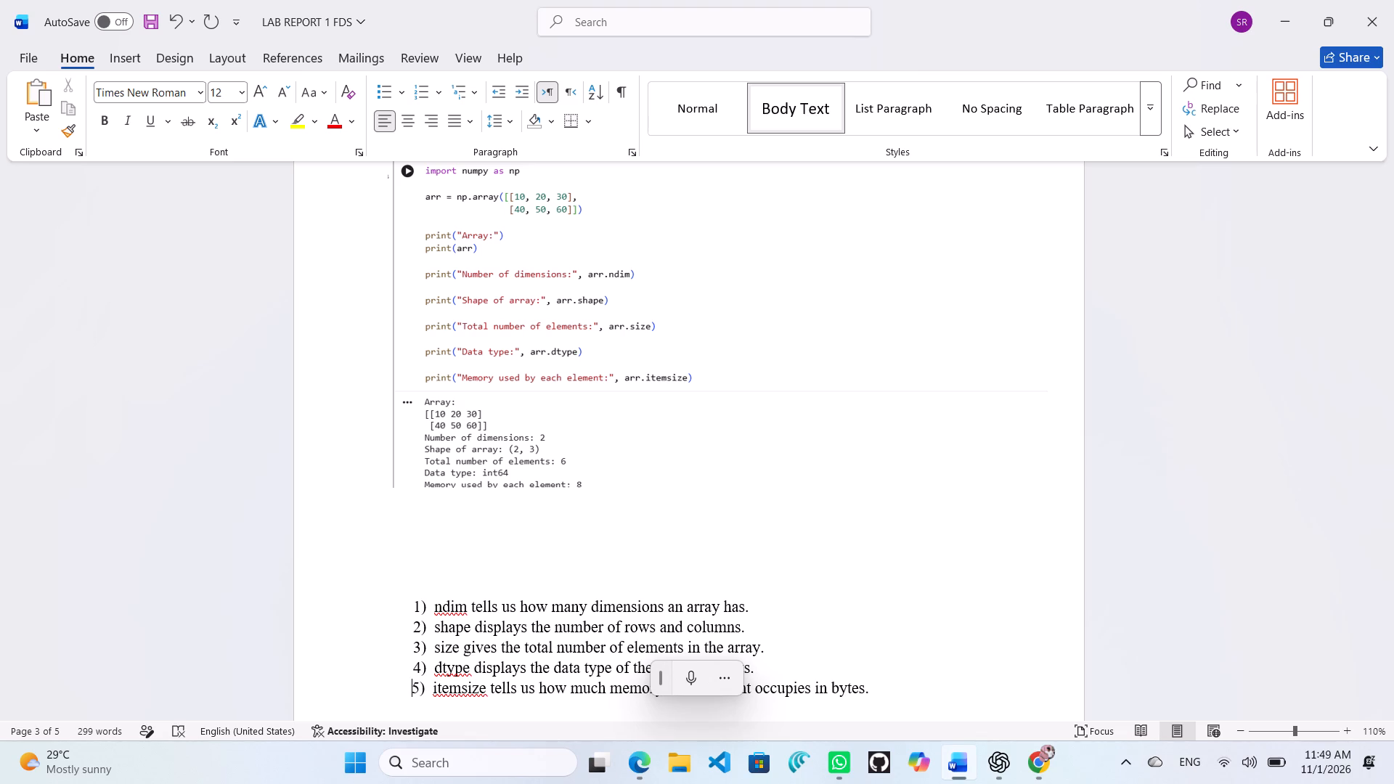
Delete the extra blank lines between the NumPy Attributes screenshot and its numbered explanation.
click(412, 576)
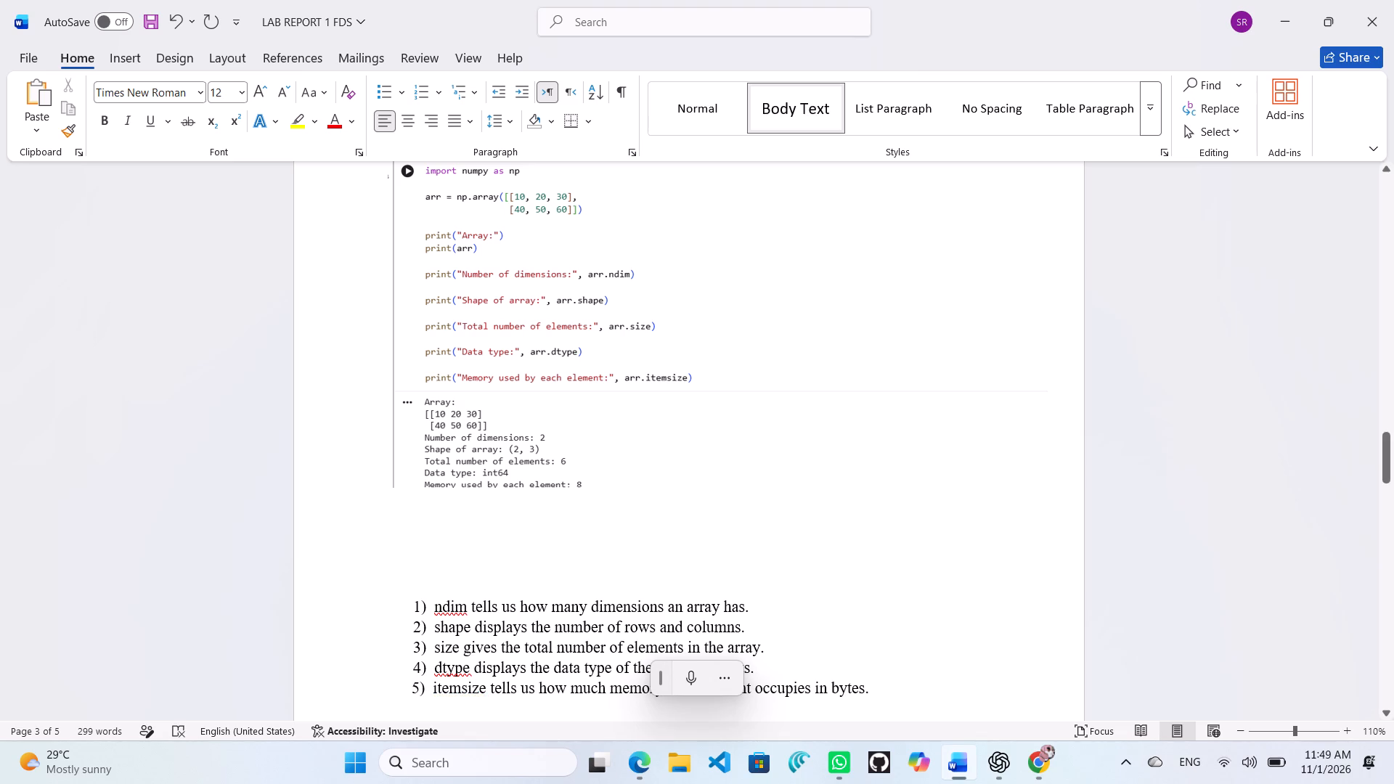
key(BackSpace)
key(BackSpace)
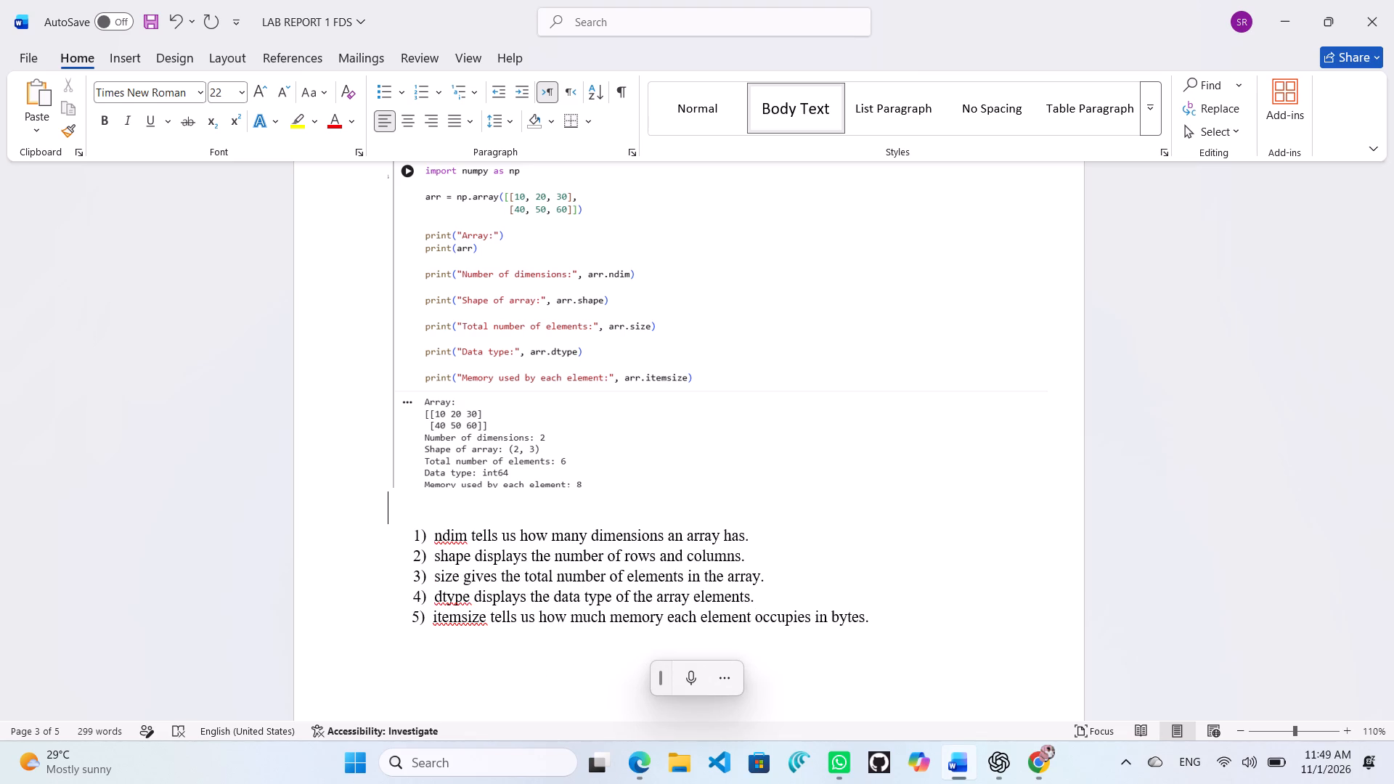
Delete the surplus blank lines between the page header and the "2. NumPy Attributes" heading.
scroll(412, 576, up, 4)
scroll(412, 576, down, 2)
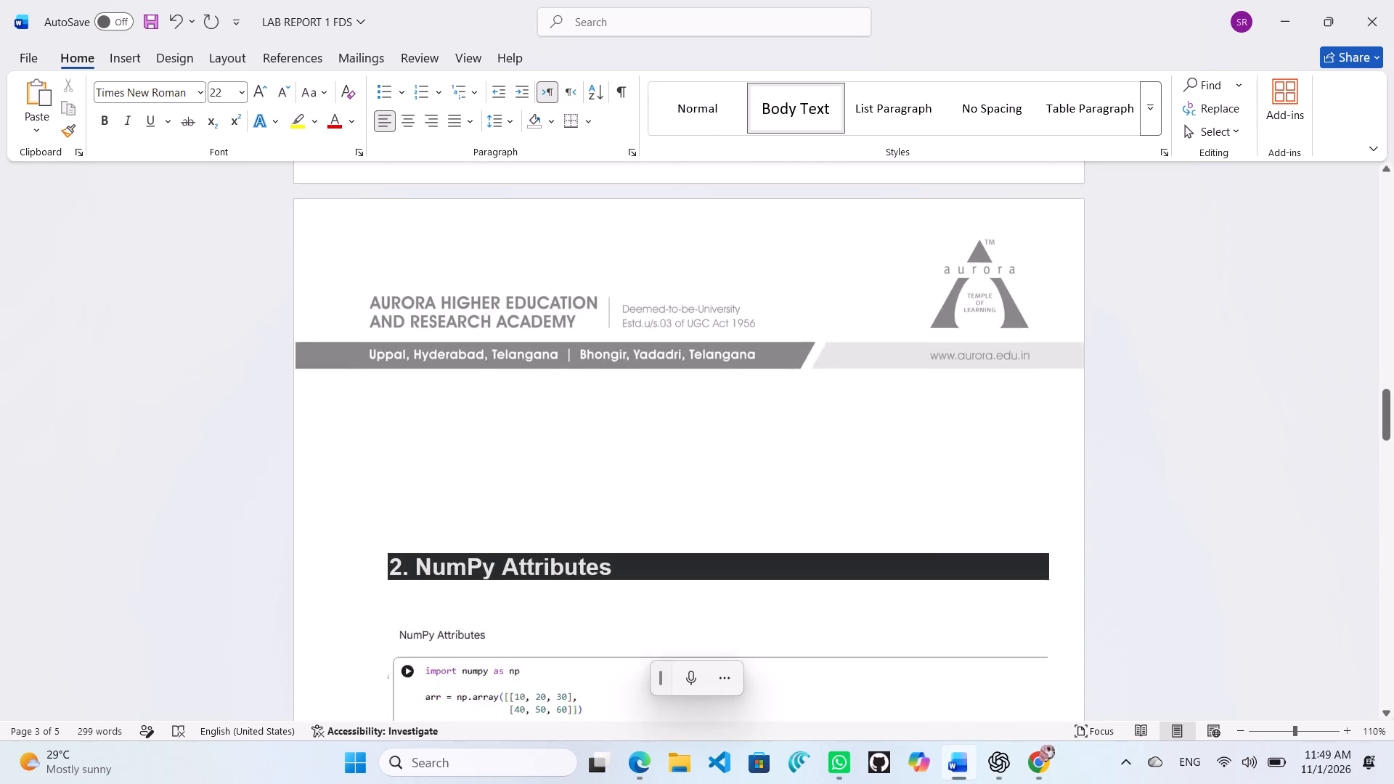
click(408, 450)
key(BackSpace)
key(BackSpace)
key(BackSpace)
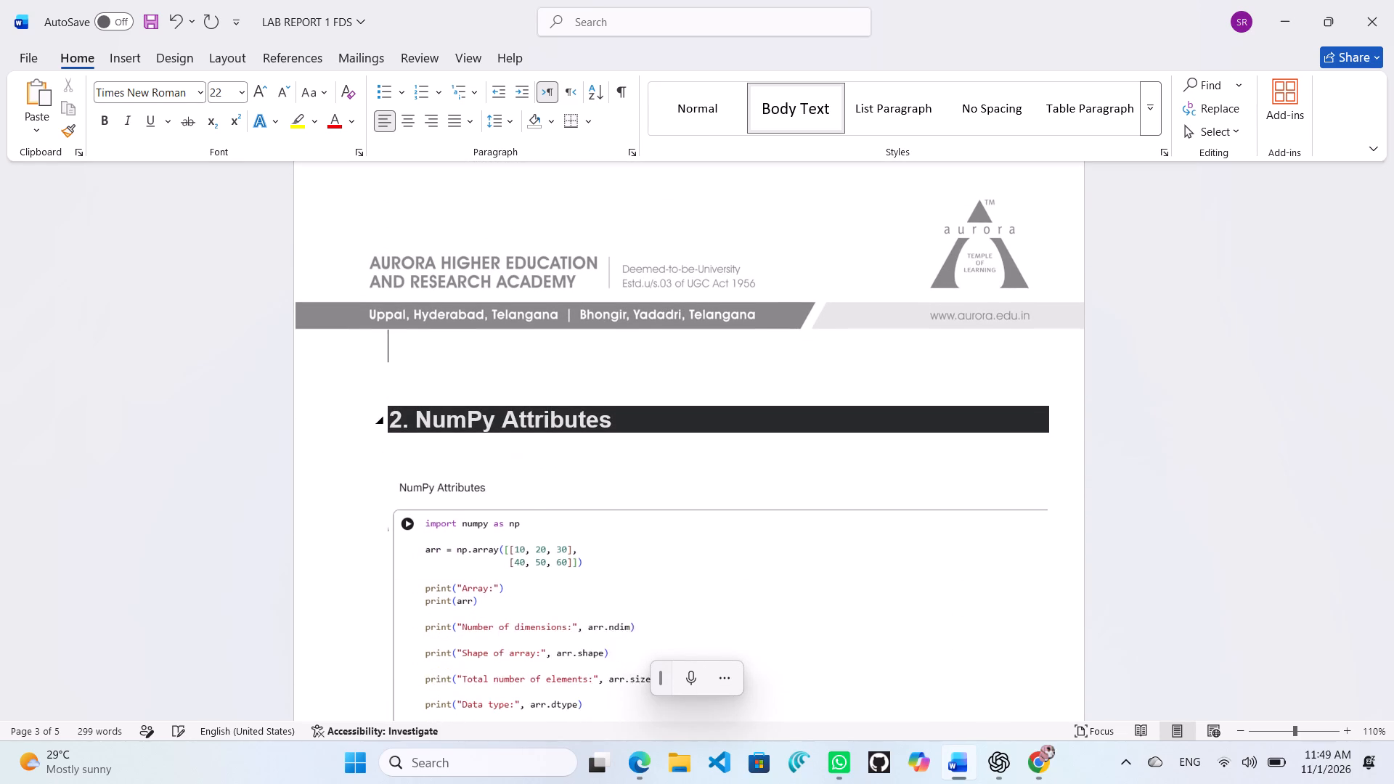
Delete one more blank line above the "2. NumPy Attributes" heading.
key(BackSpace)
Delete the blank lines between the Date of Submission table and the "1. NumPy Array Creation" heading, bringing the heading directly under the table.
scroll(408, 450, up, 2)
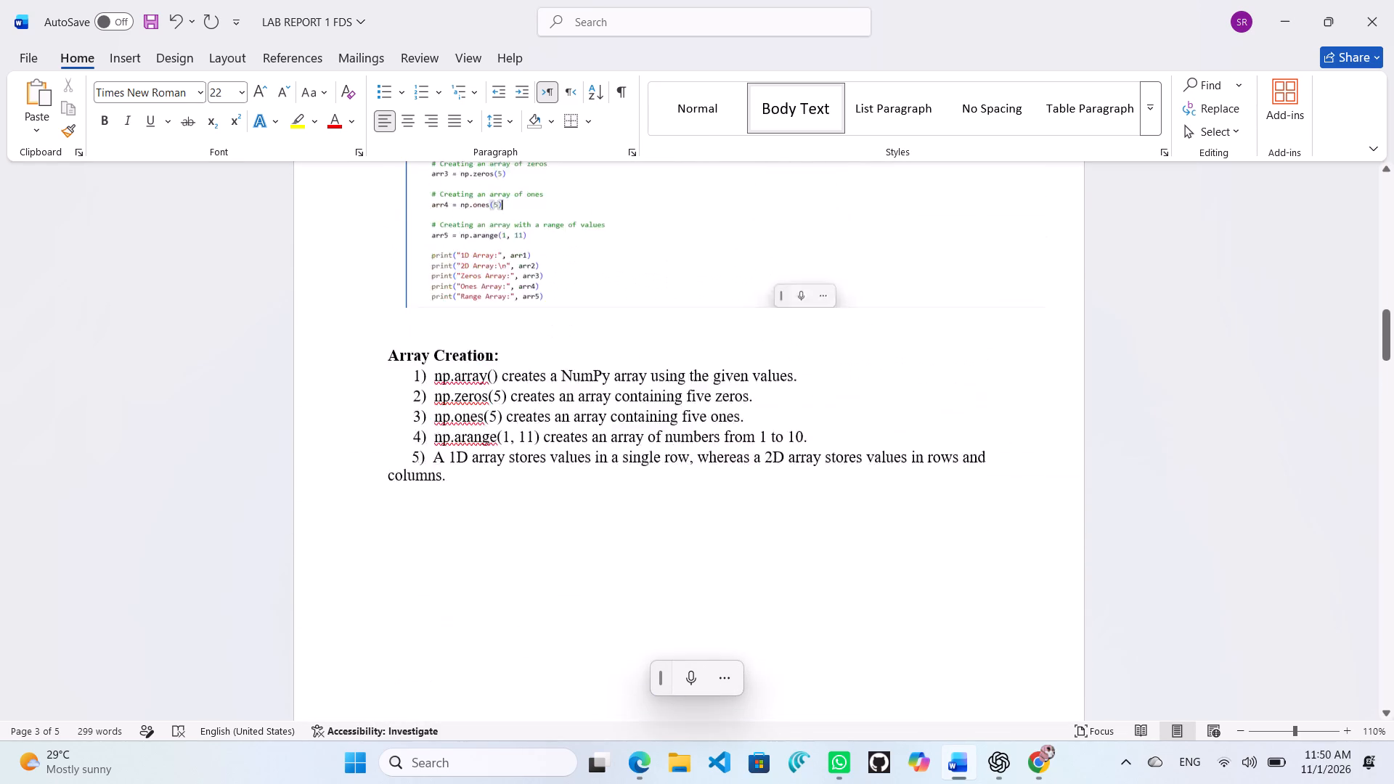
scroll(408, 450, up, 3)
scroll(408, 450, down, 2)
click(407, 390)
key(BackSpace)
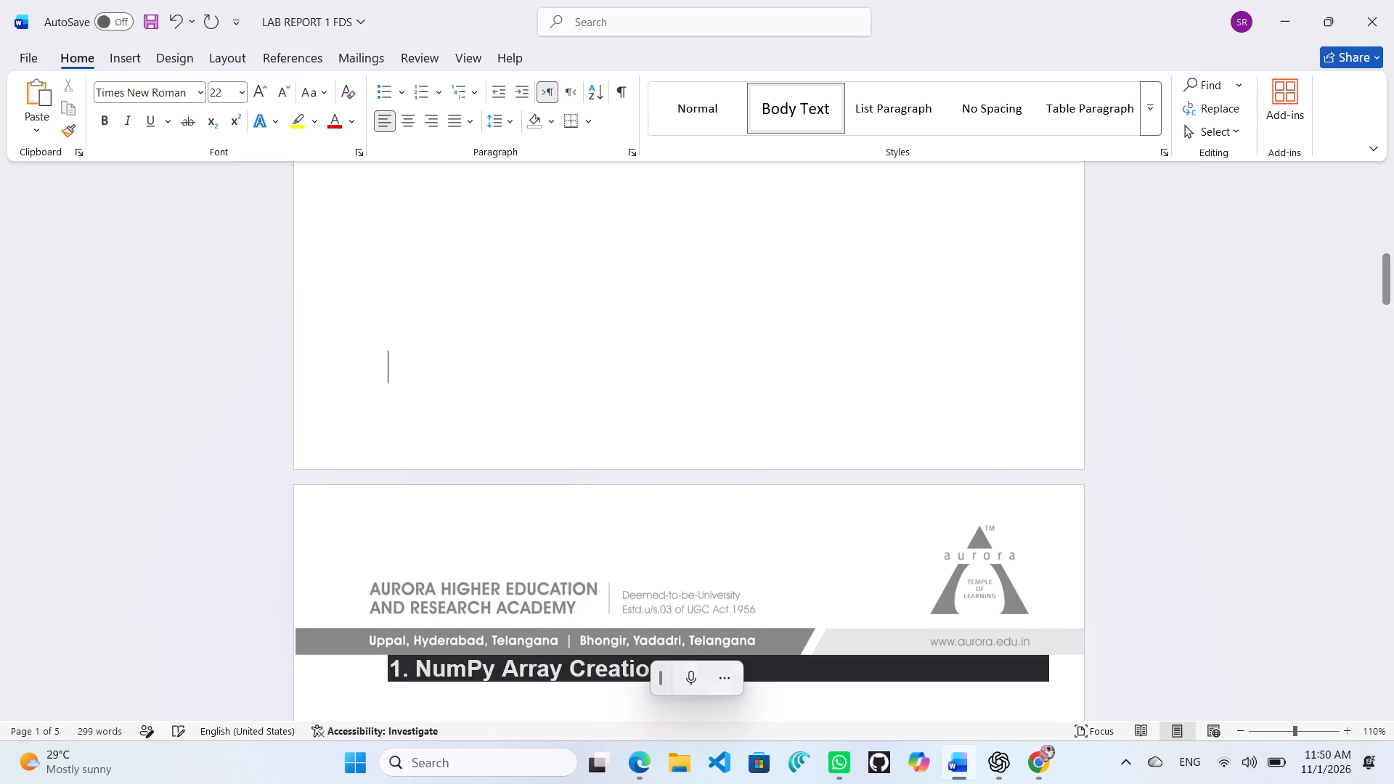
key(BackSpace)
key(BackSpace)
key(BackSpace)
key(BackSpace)
key(BackSpace)
key(BackSpace)
key(BackSpace)
key(BackSpace)
key(BackSpace)
key(BackSpace)
key(BackSpace)
key(BackSpace)
key(BackSpace)
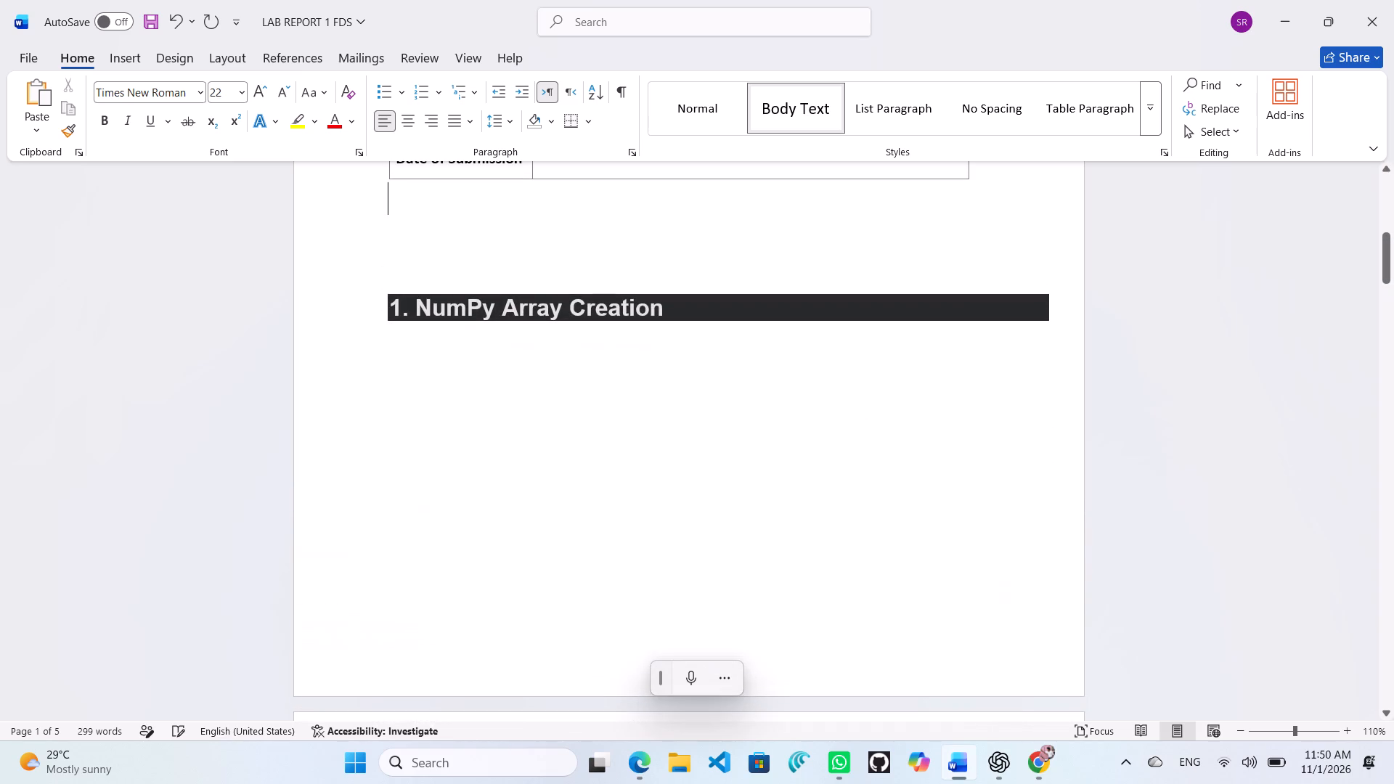
key(BackSpace)
key(Down)
key(Down)
key(BackSpace)
key(BackSpace)
key(Down)
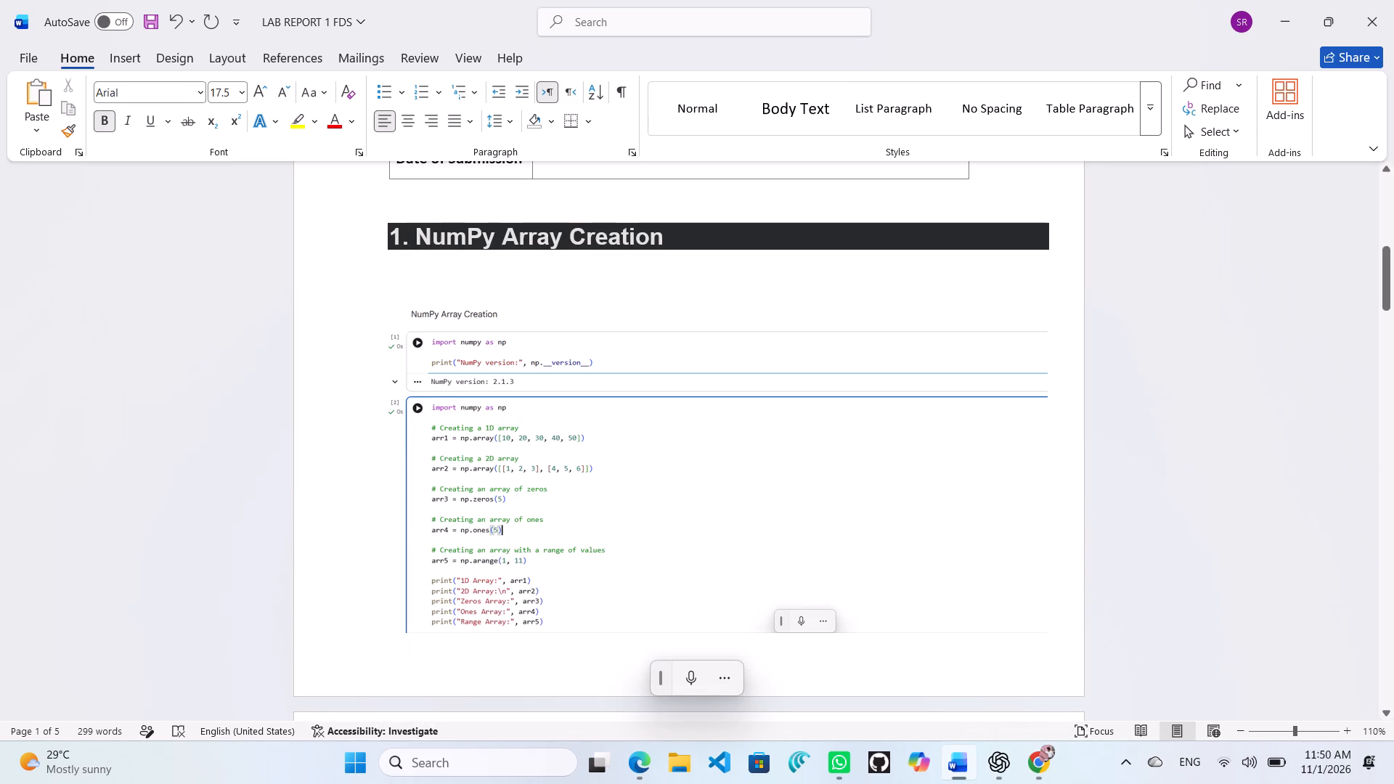
key(BackSpace)
key(BackSpace)
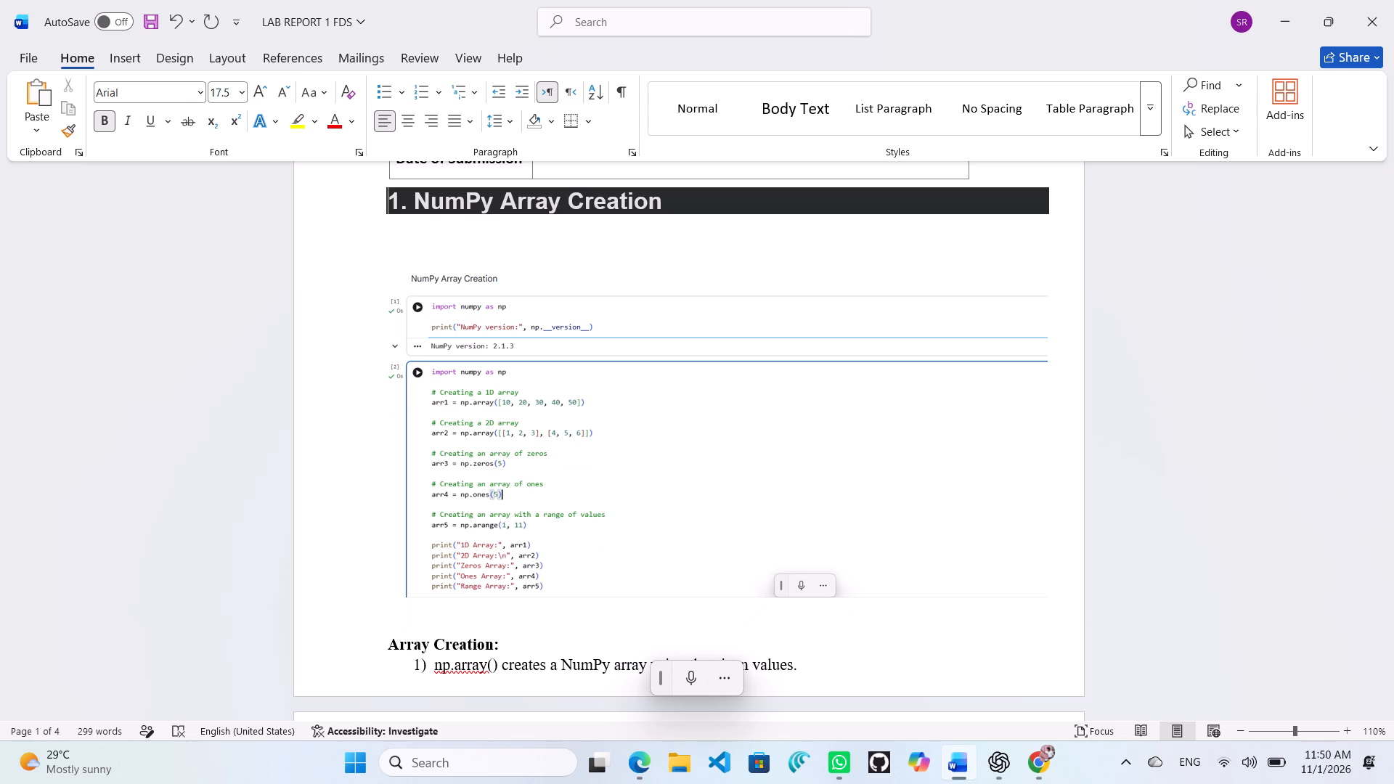
Delete the blank line between the "1. NumPy Array Creation" heading and its code screenshot.
key(Down)
key(BackSpace)
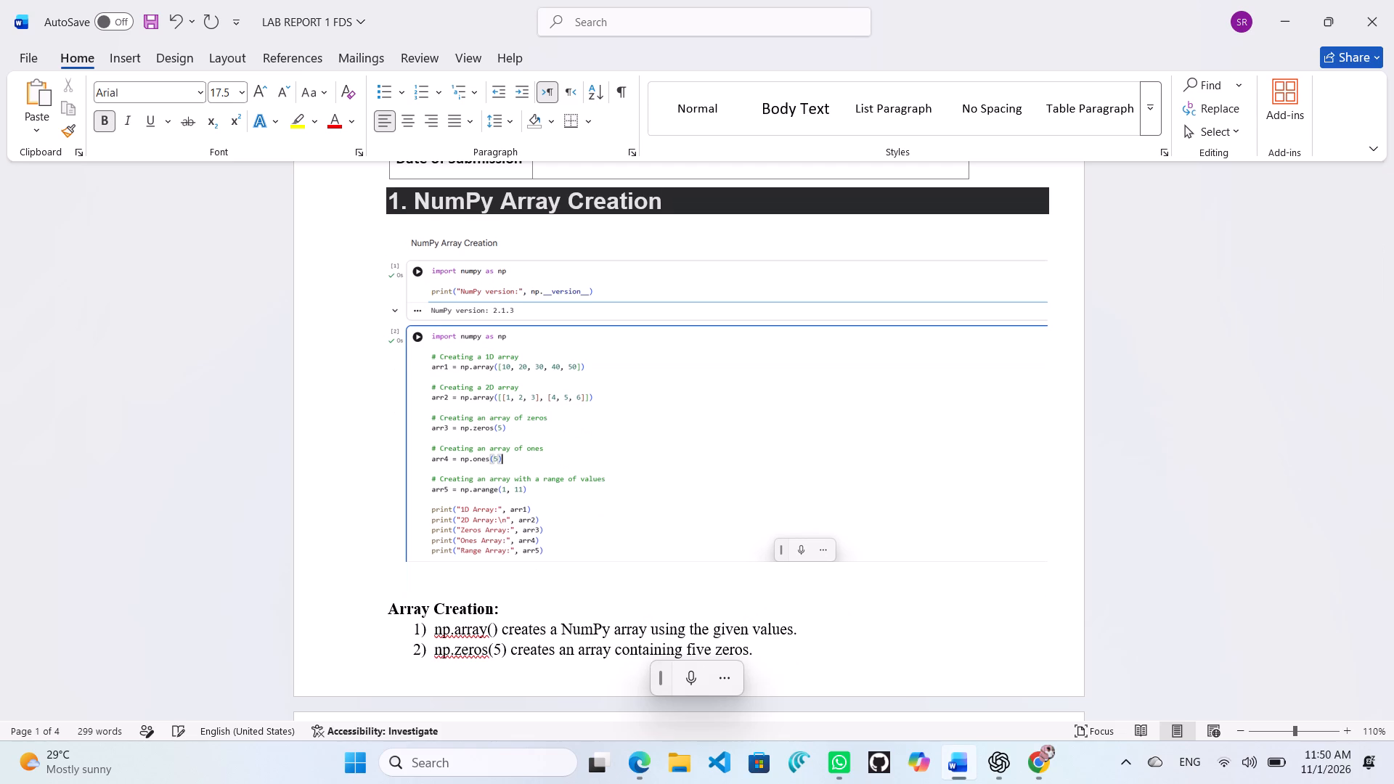
Replace the existing name in the Student Name cell of the details table with the report author's own name.
scroll(407, 390, up, 1)
scroll(611, 393, up, 1)
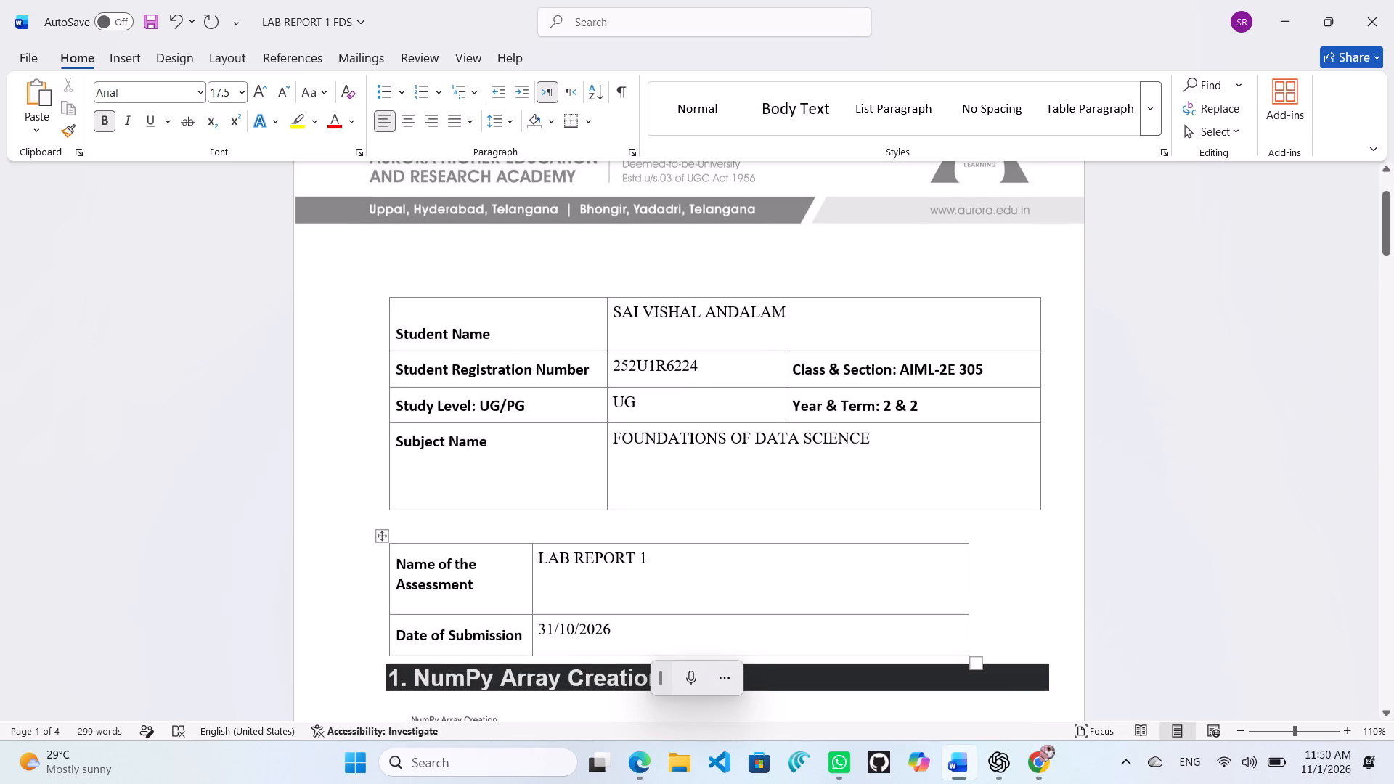
drag(788, 317, 605, 303)
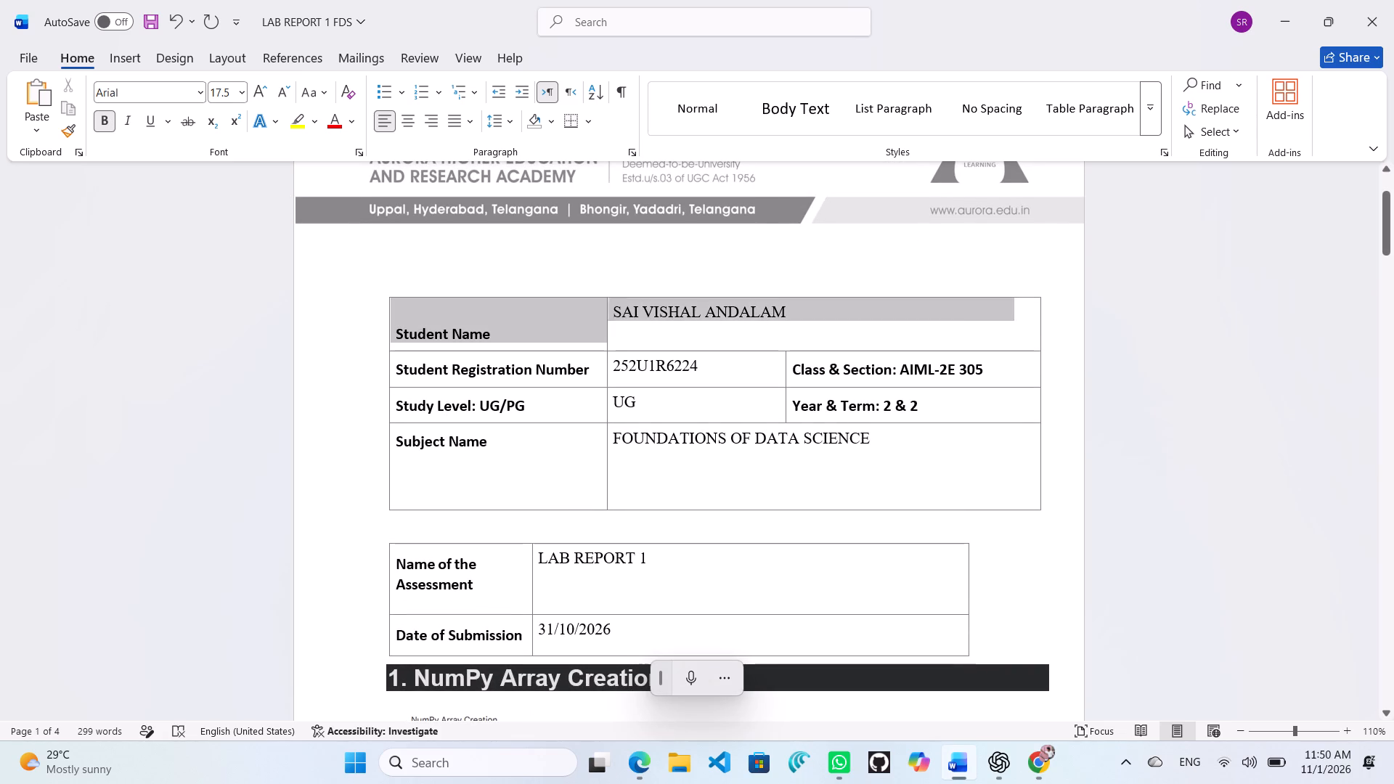
drag(605, 303, 606, 303)
click(606, 303)
click(719, 298)
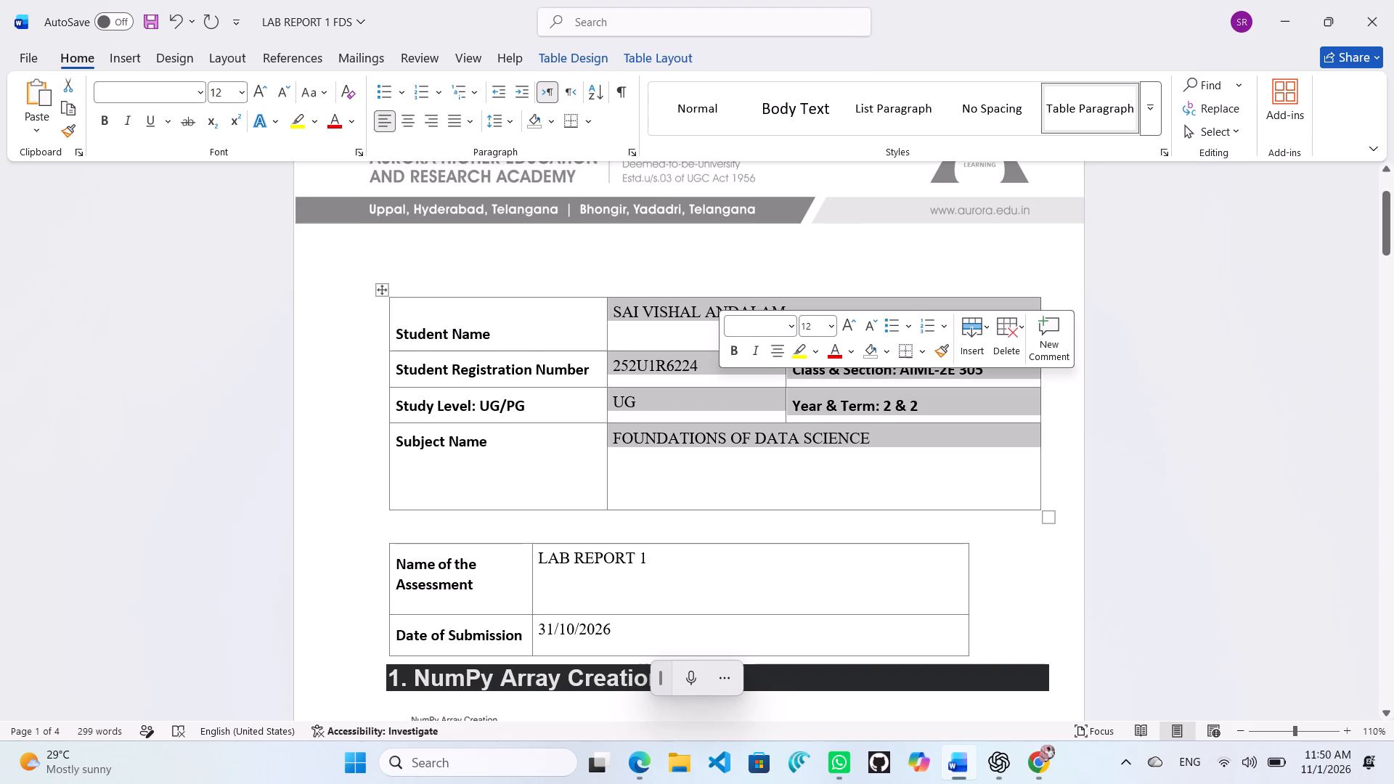
click(645, 335)
drag(794, 327, 670, 313)
key(BackSpace)
key(BackSpace)
key(BackSpace)
key(BackSpace)
key(BackSpace)
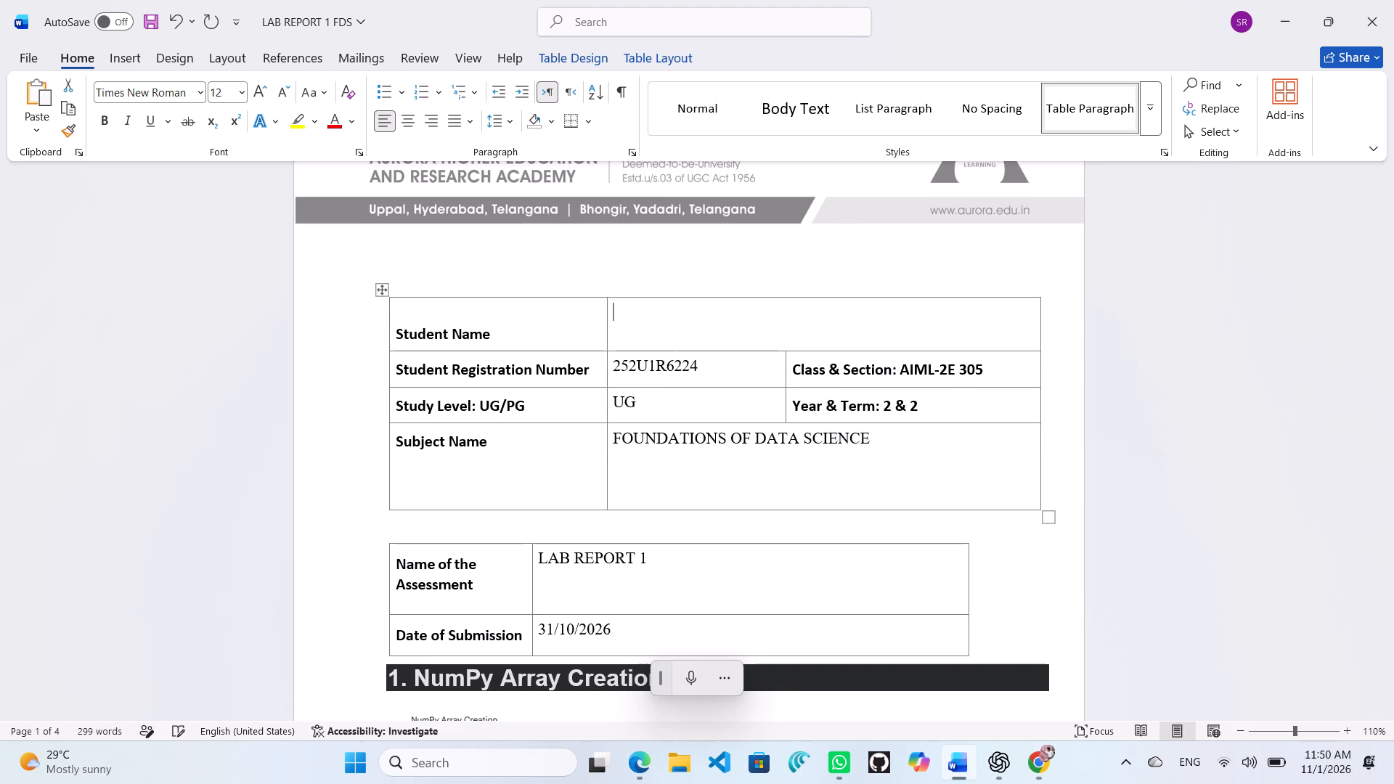
text(SD. R)
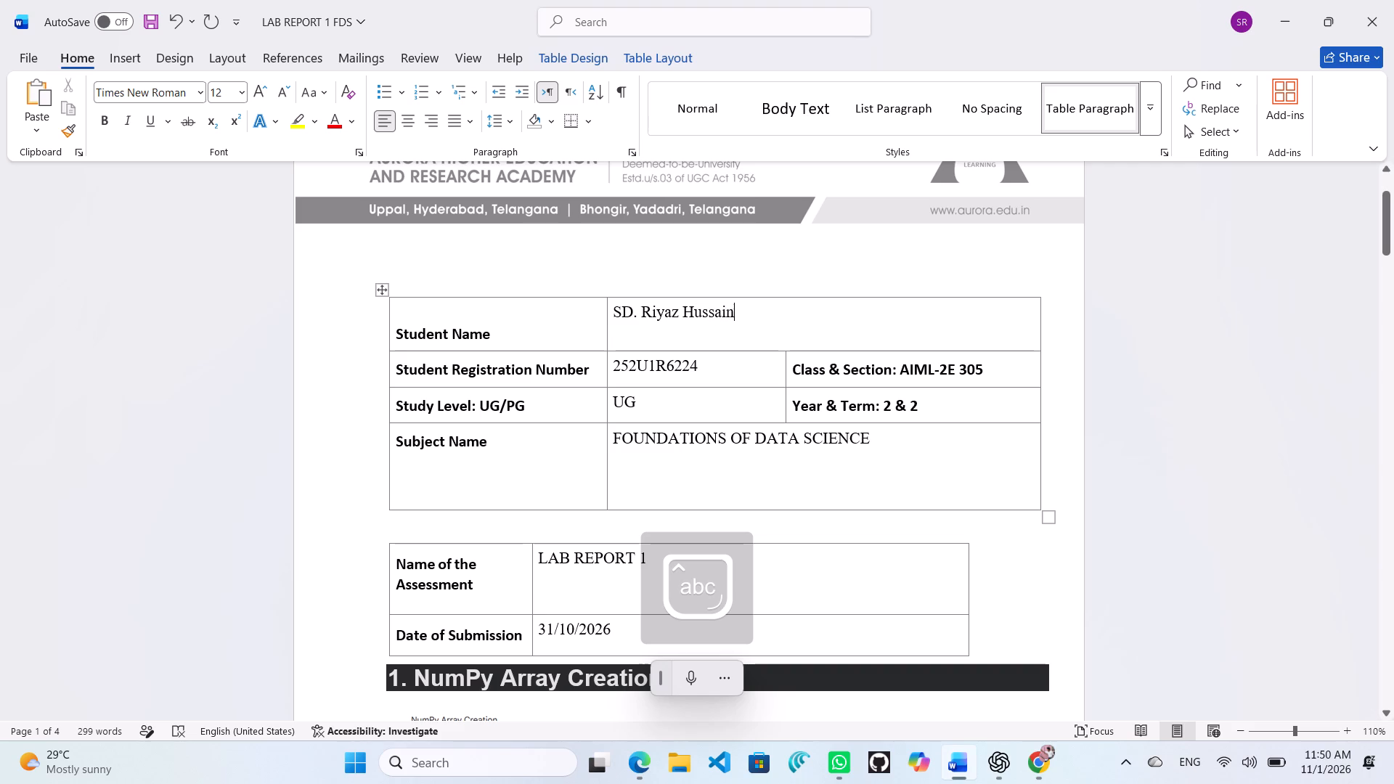
Replace the last two digits in the Student Registration Number cell with those of the report author's number.
click(701, 366)
key(BackSpace)
key(BackSpace)
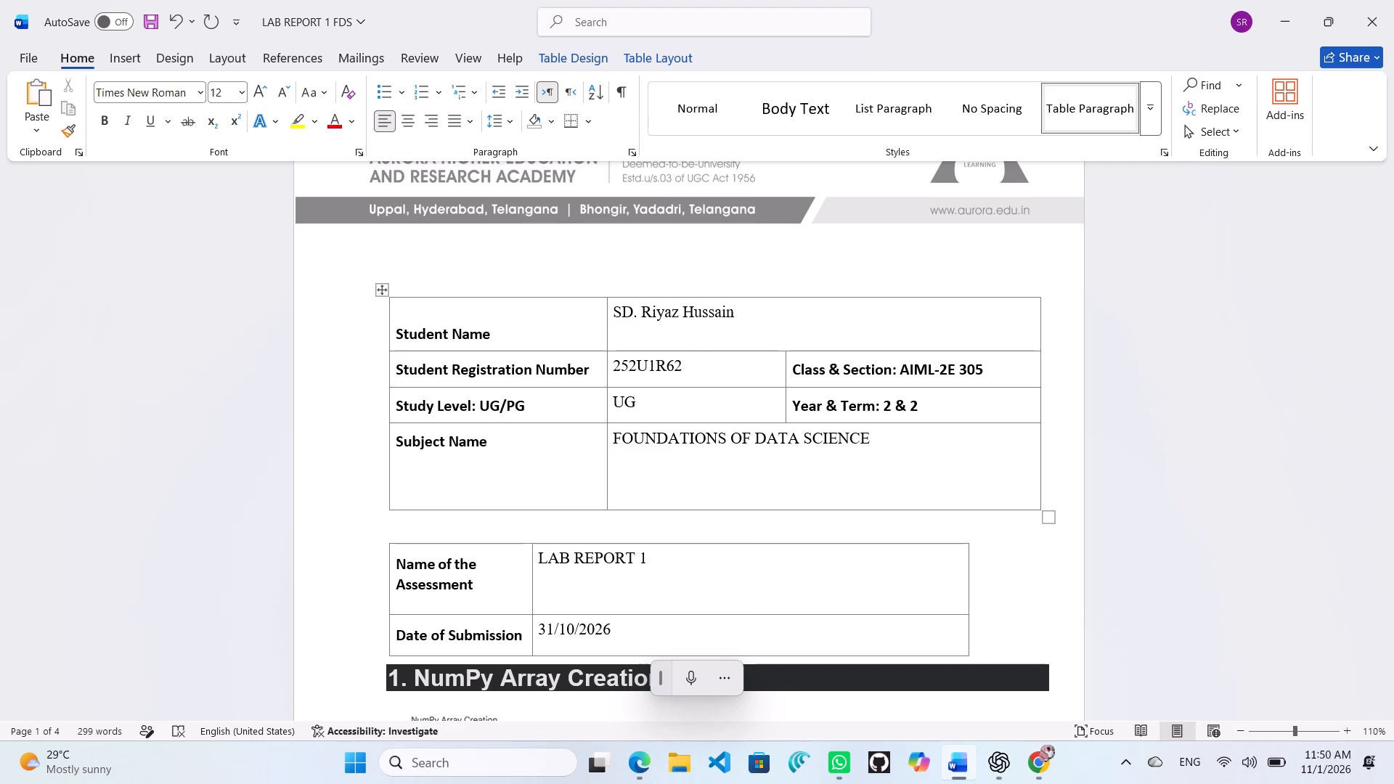
text(47)
Remove the bold formatting from the Class & Section value "AIML-2E 305" and the Year & Term value "2 & 2".
drag(984, 369, 921, 372)
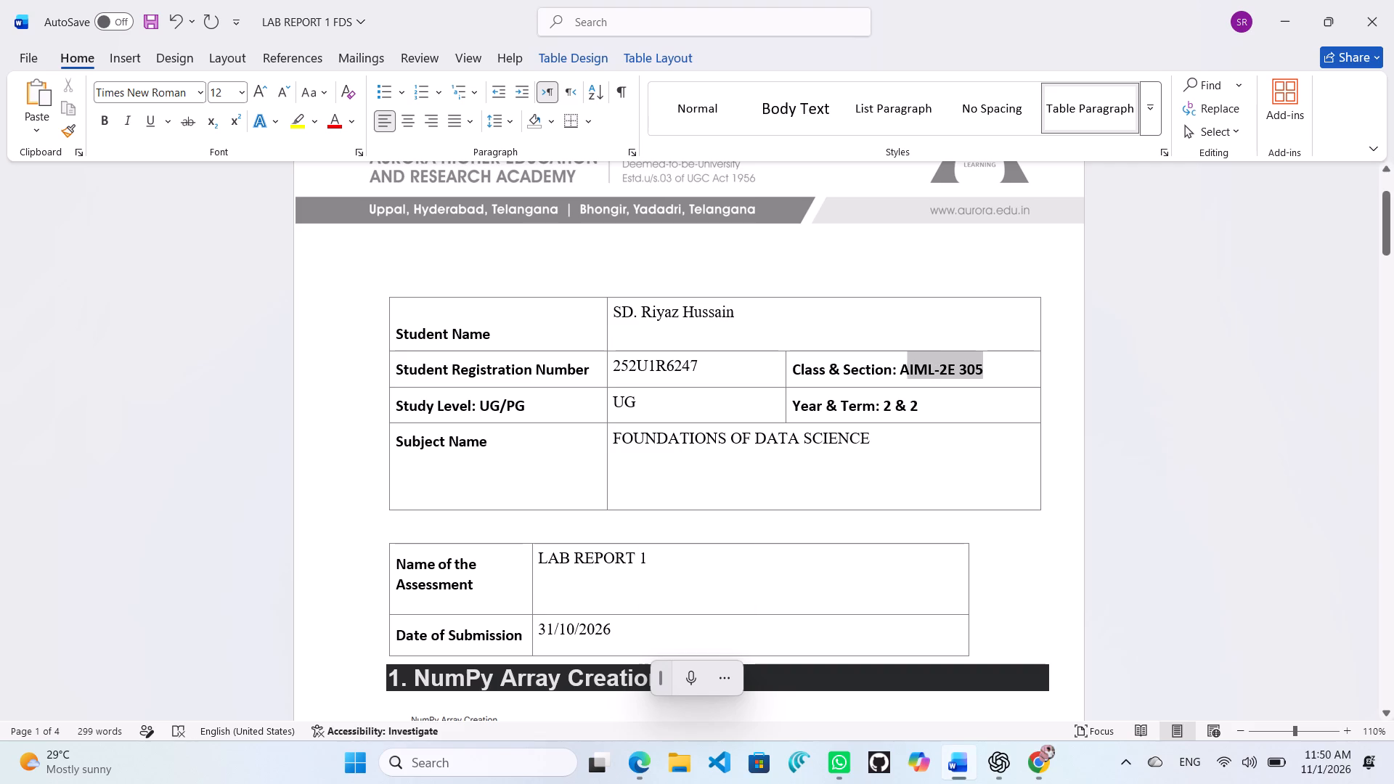
drag(921, 372, 916, 372)
key(ctrl+b)
drag(929, 408, 889, 408)
key(ctrl+b)
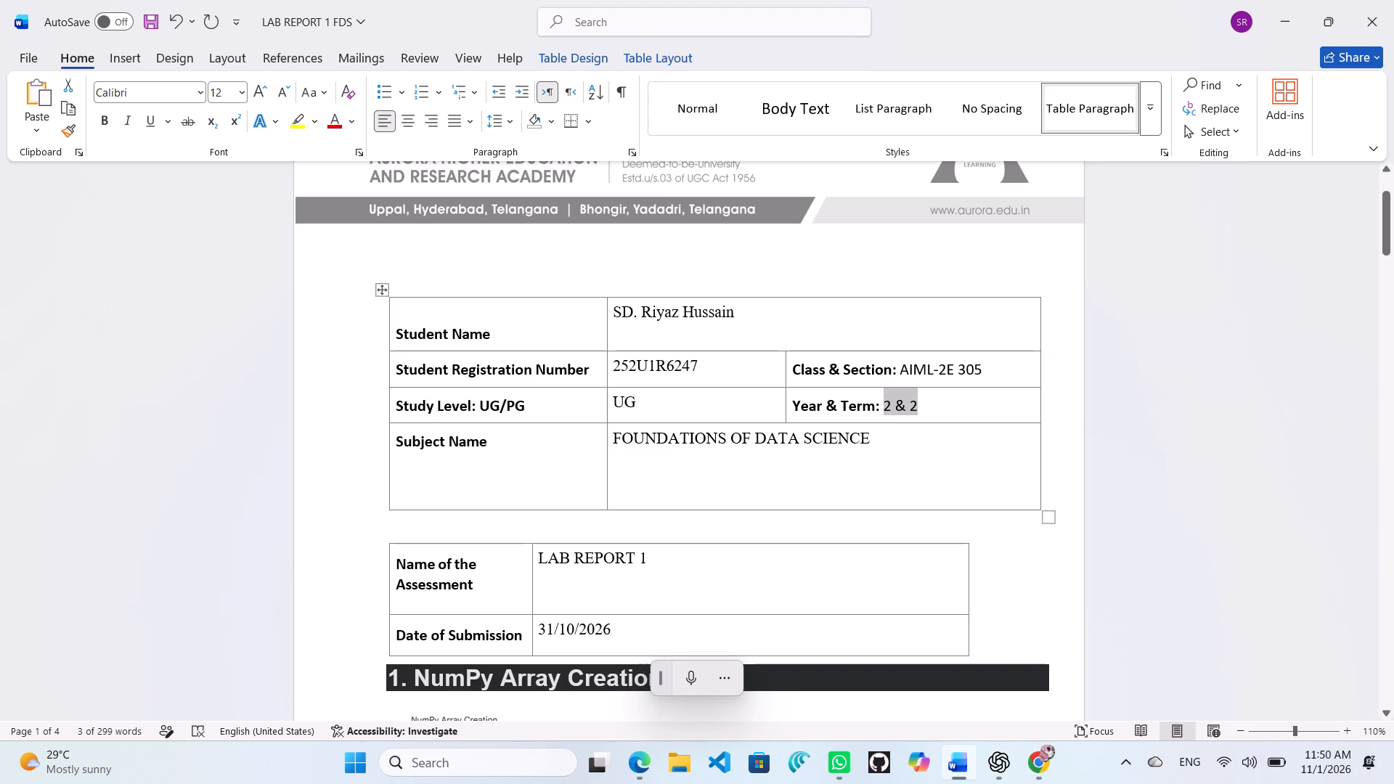
Reduce the heights of the Subject Name and Name of the Assessment rows to fit their text.
drag(613, 509, 615, 447)
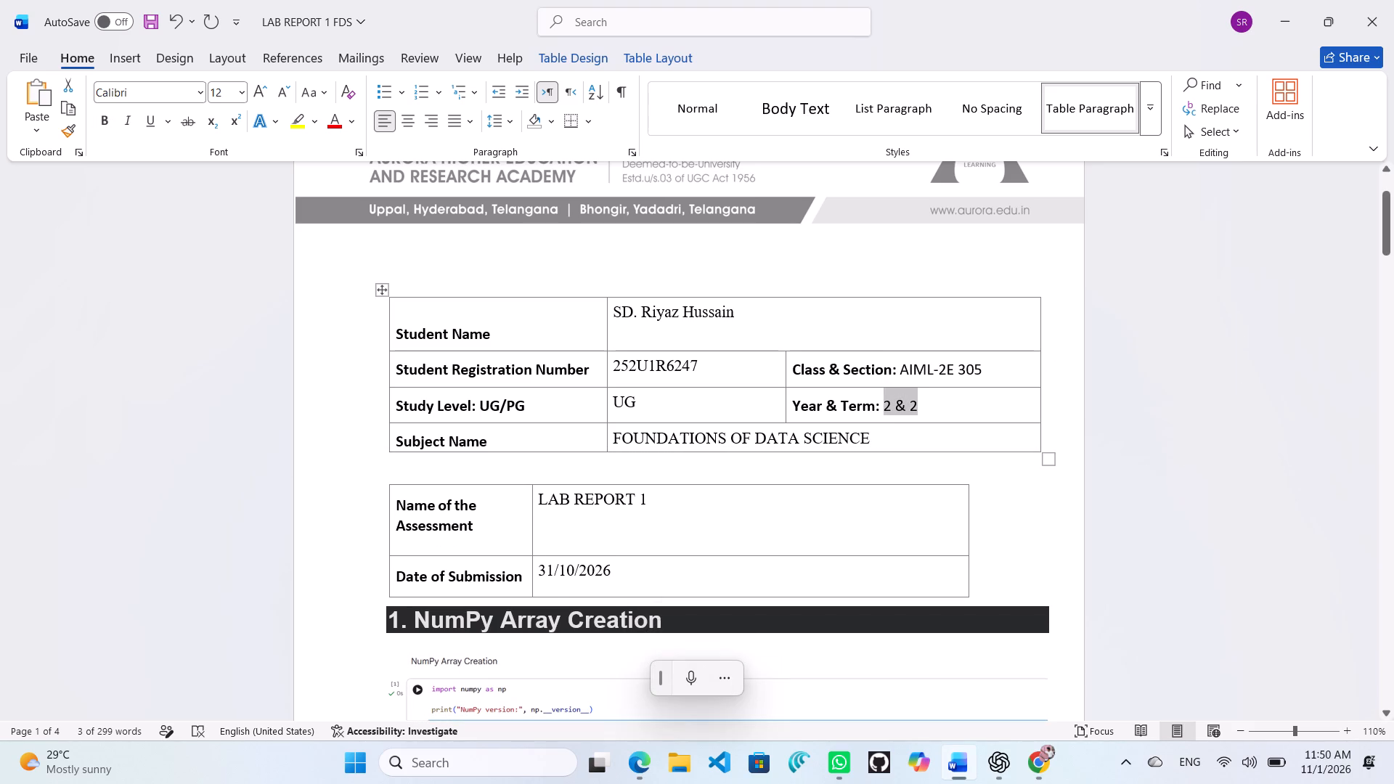
drag(542, 557, 548, 515)
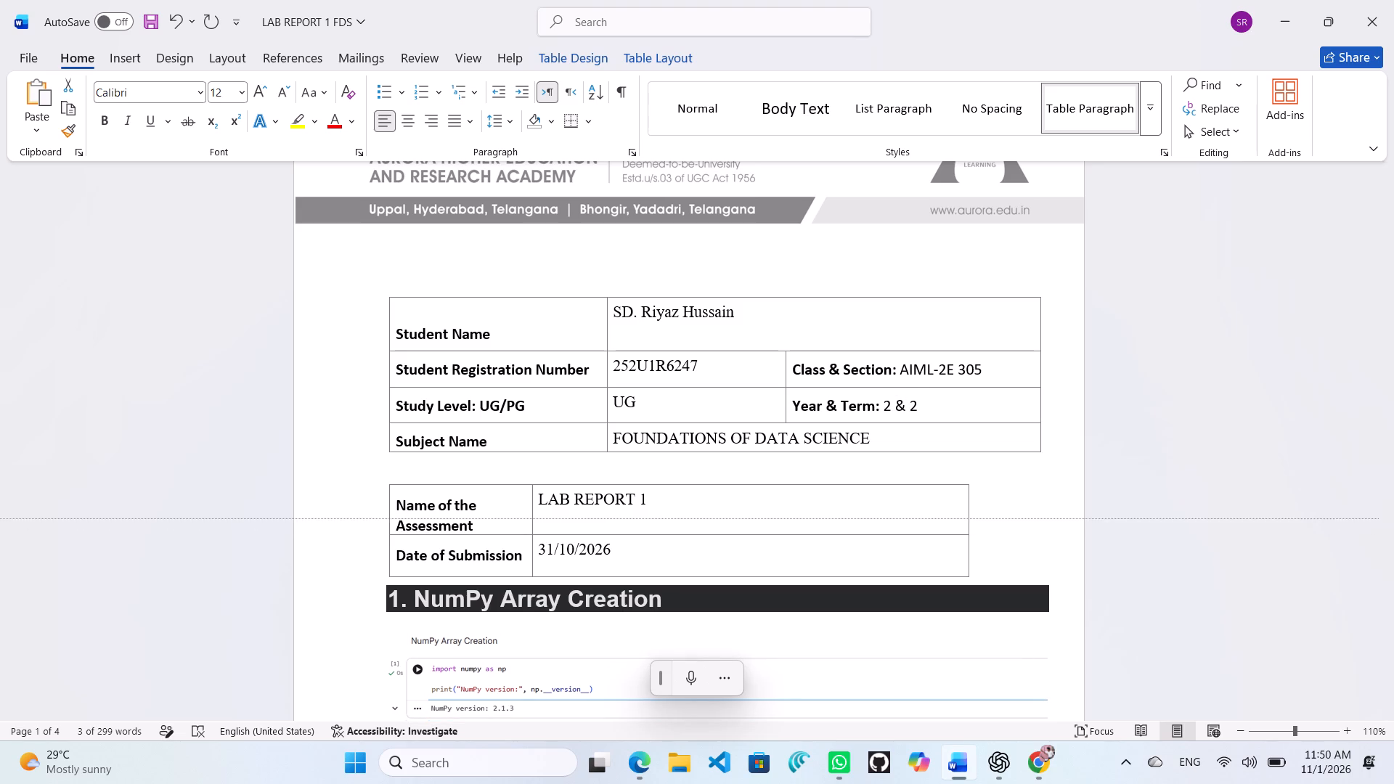
drag(548, 515, 548, 517)
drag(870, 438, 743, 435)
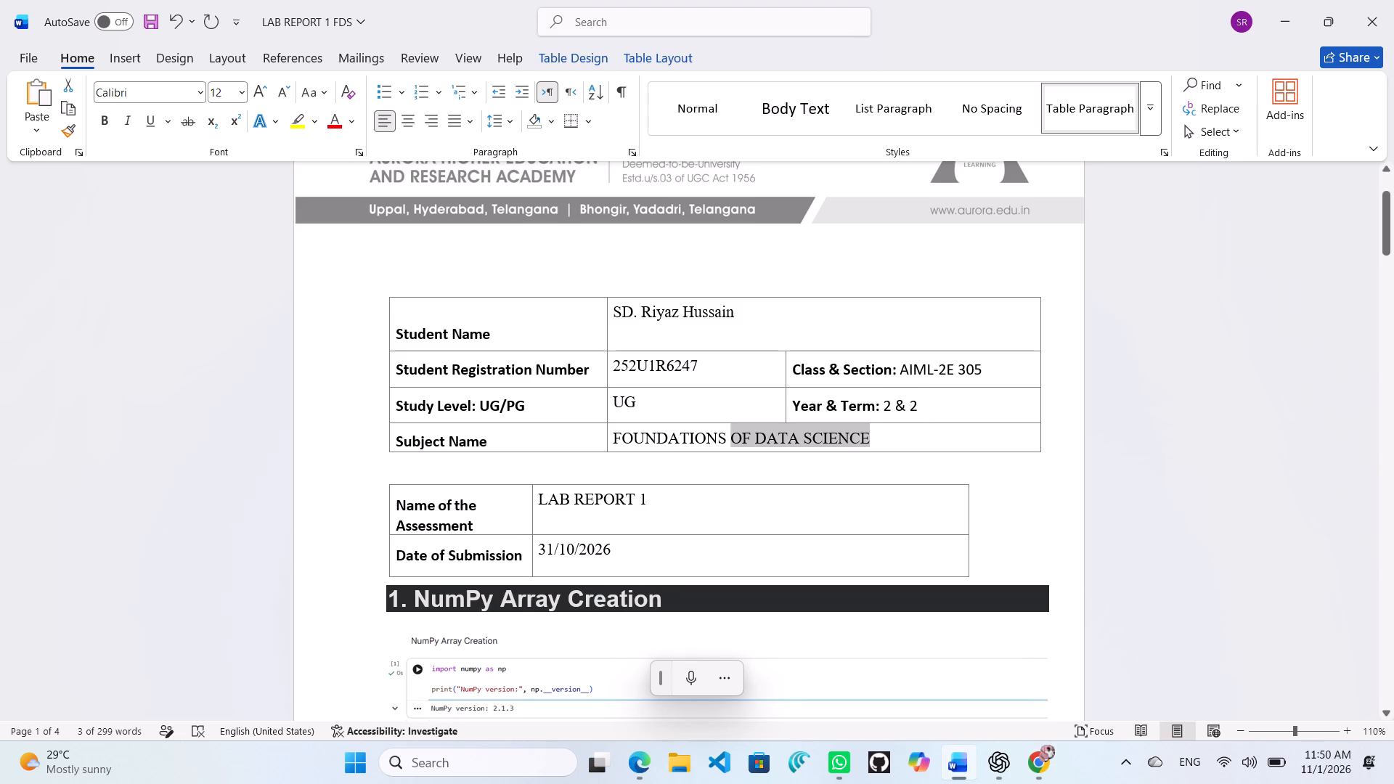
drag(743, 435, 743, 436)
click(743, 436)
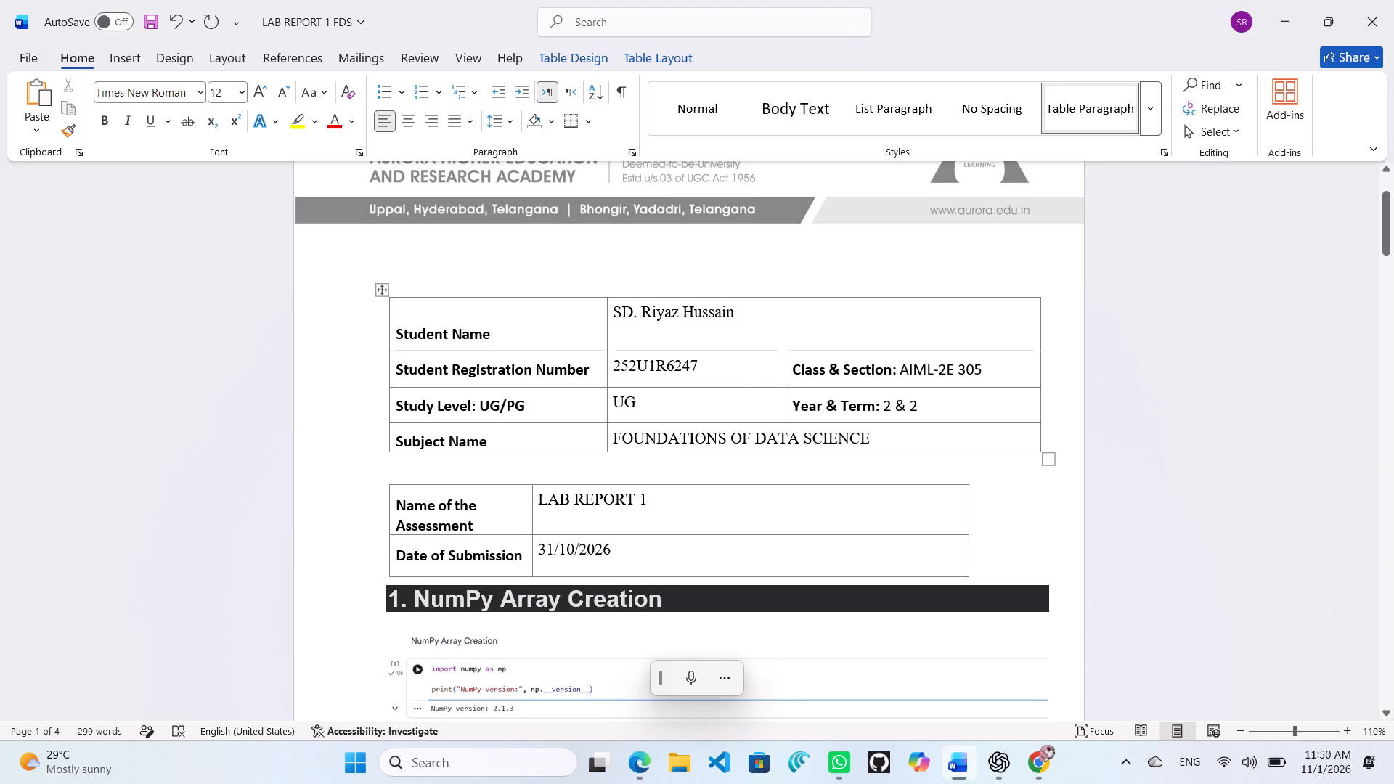
Turn on AutoSave for the report, choosing the personal OneDrive as the upload location.
scroll(738, 398, down, 1)
scroll(587, 445, down, 1)
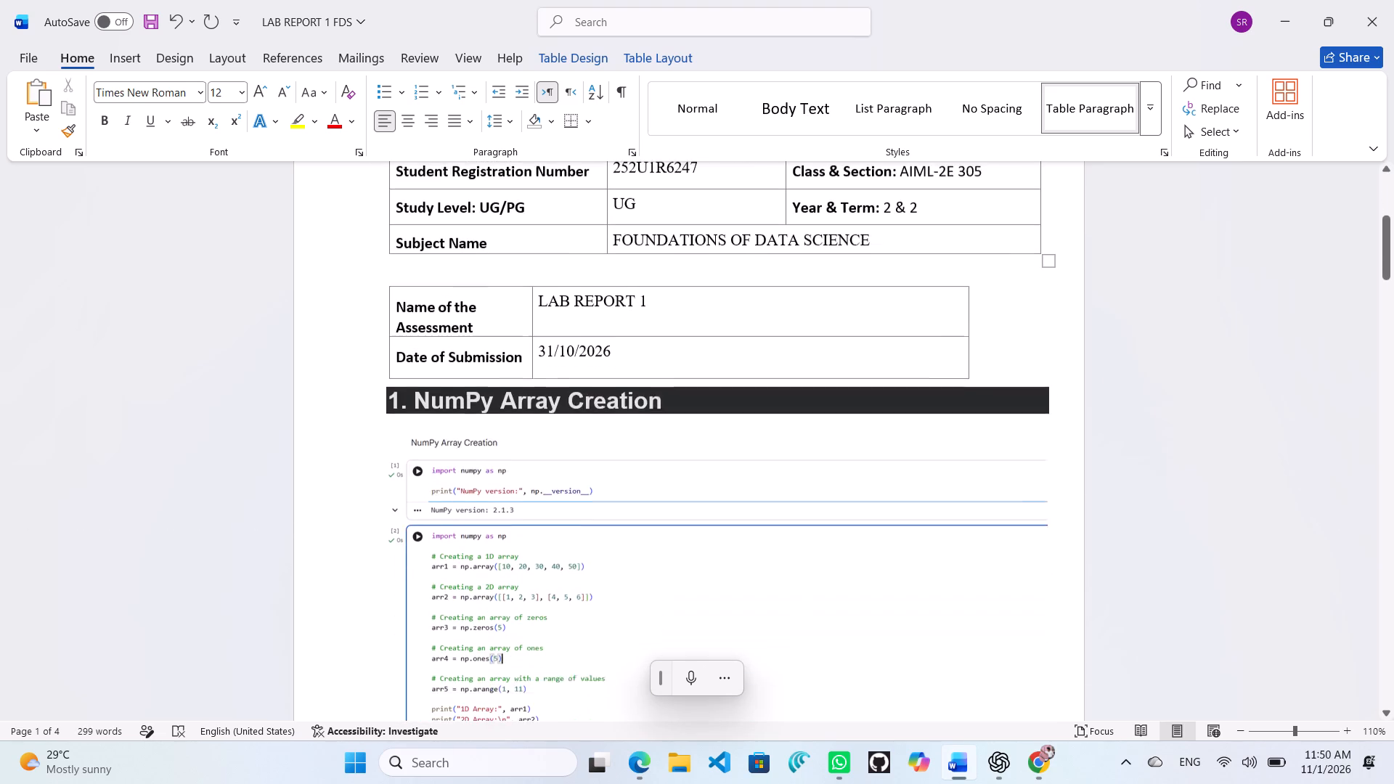
scroll(587, 445, down, 3)
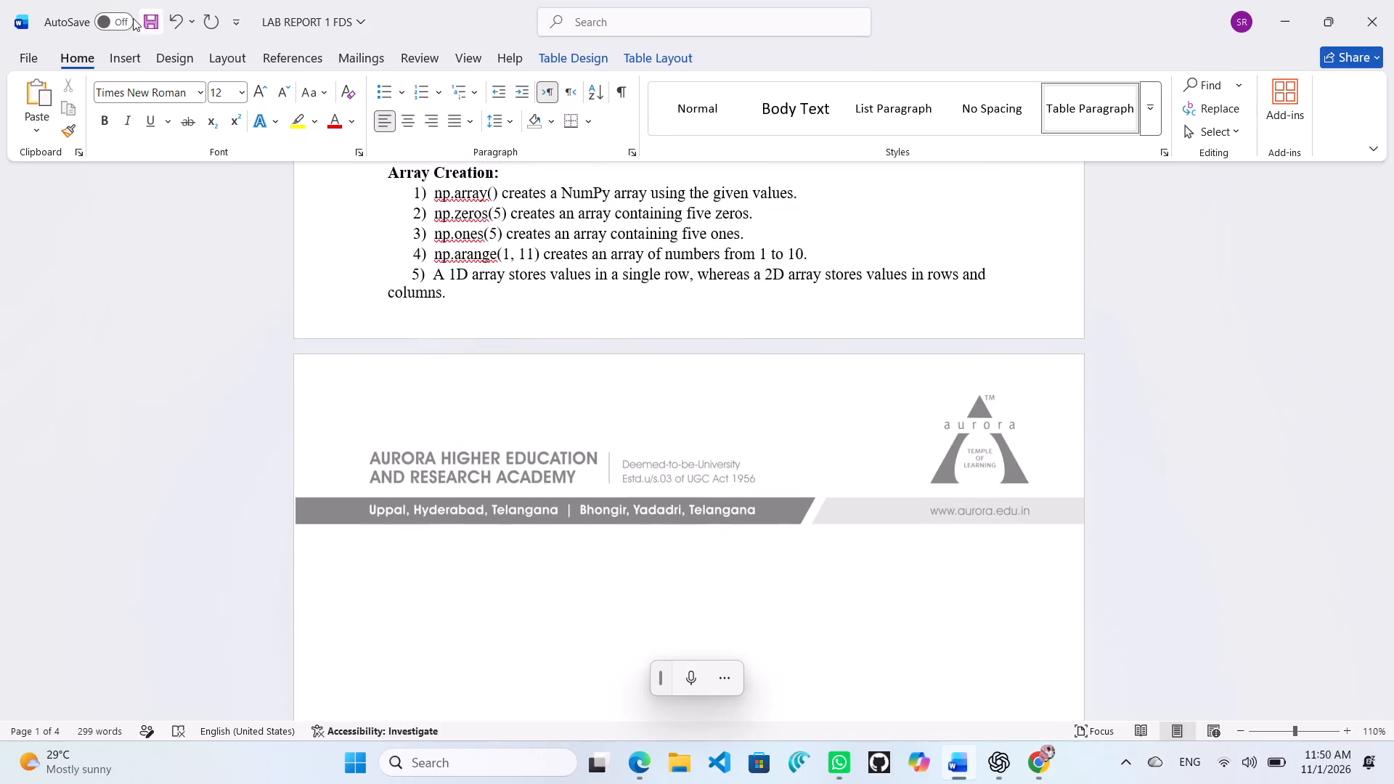
click(126, 18)
click(743, 293)
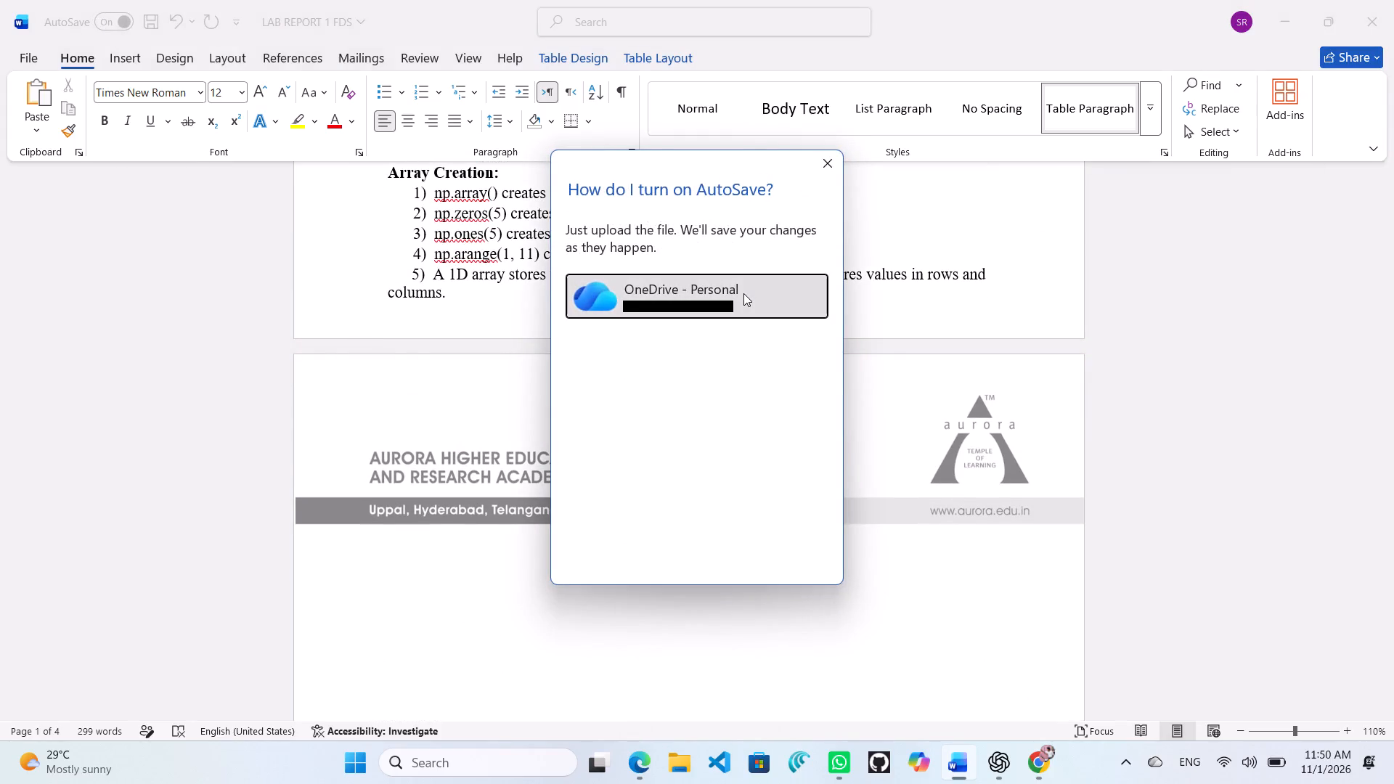
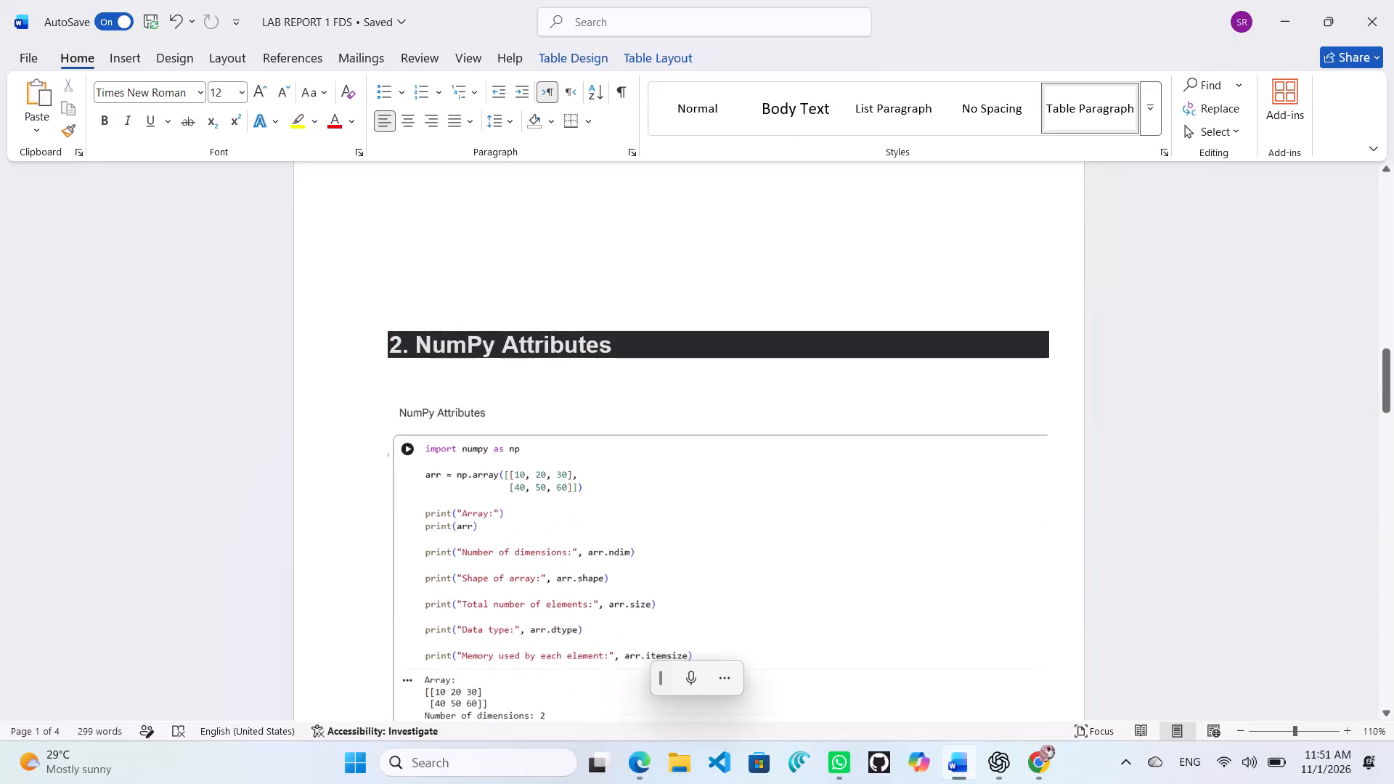
Delete the blank lines above the "2. NumPy Attributes" heading, then insert one line break before it.
click(383, 294)
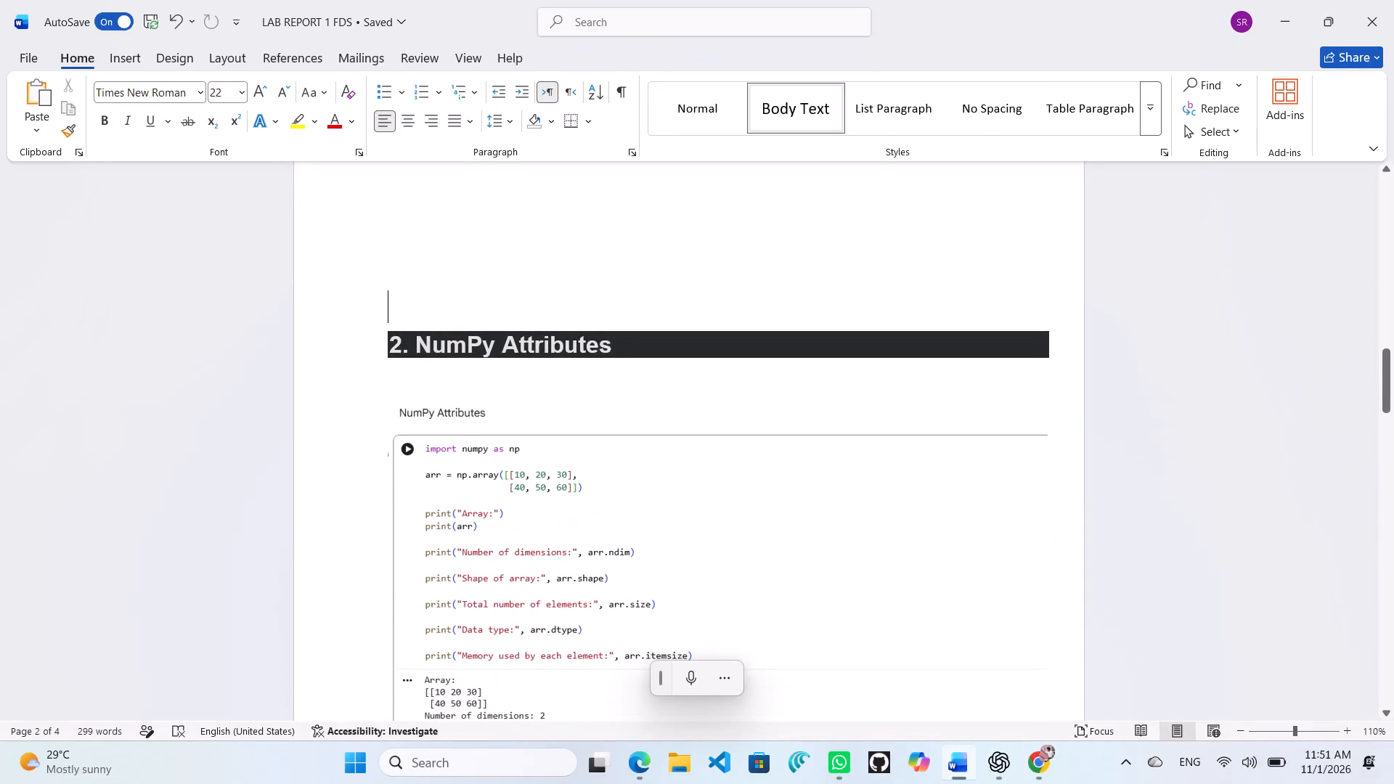
key(BackSpace)
key(BackSpace)
key(BackSpace)
scroll(383, 294, up, 1)
key(BackSpace)
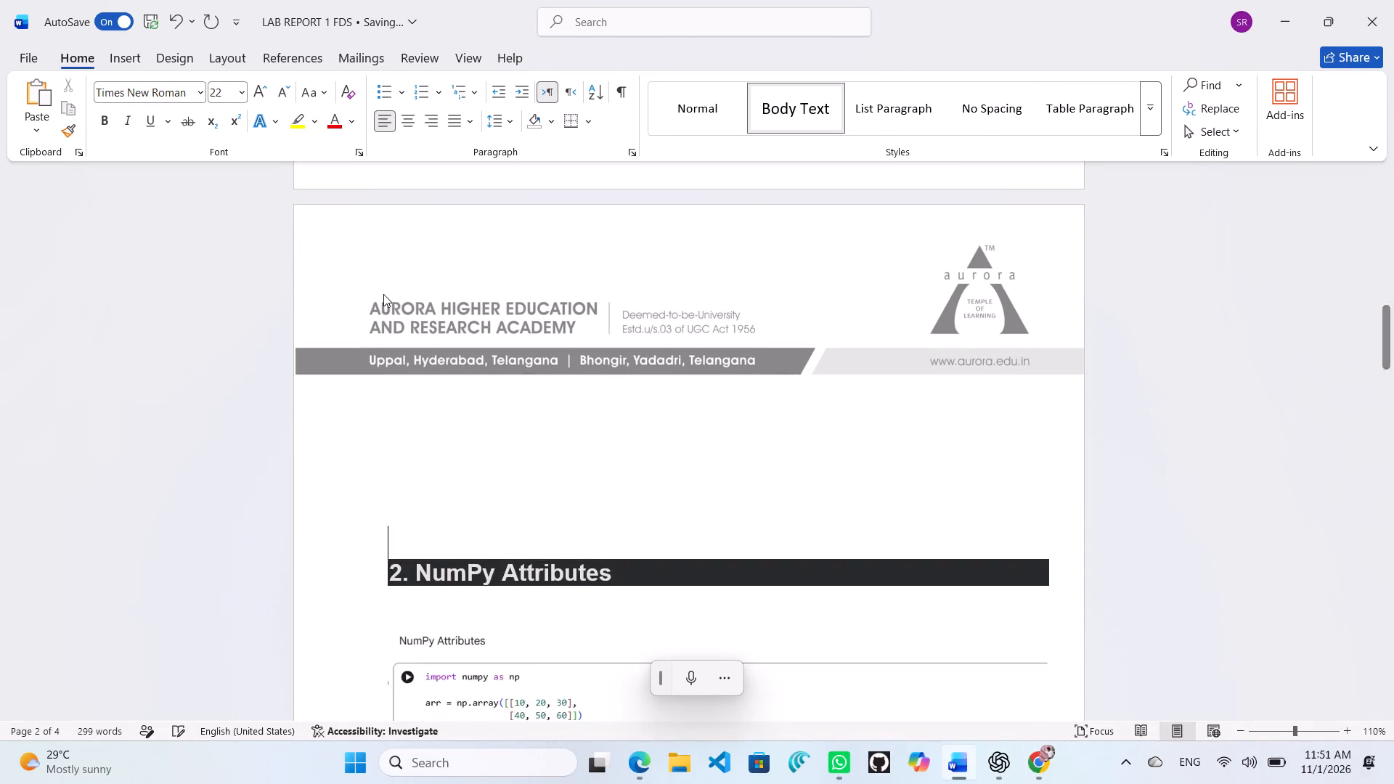
key(BackSpace)
key(BackSpace)
key(BackSpace)
key(BackSpace)
key(BackSpace)
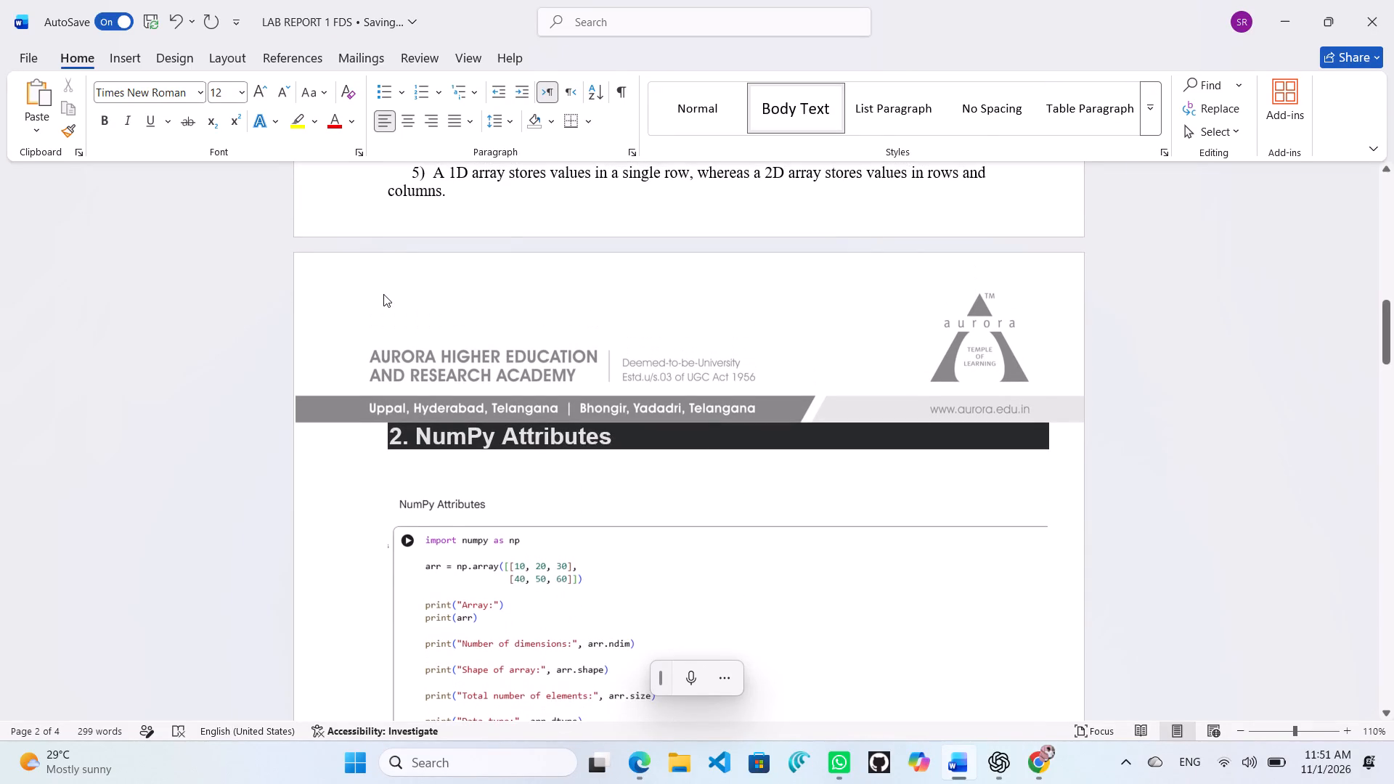
key(Return)
Add the missing number 4 at the start of the Indexing heading so it reads "4. Indexing".
scroll(383, 294, down, 3)
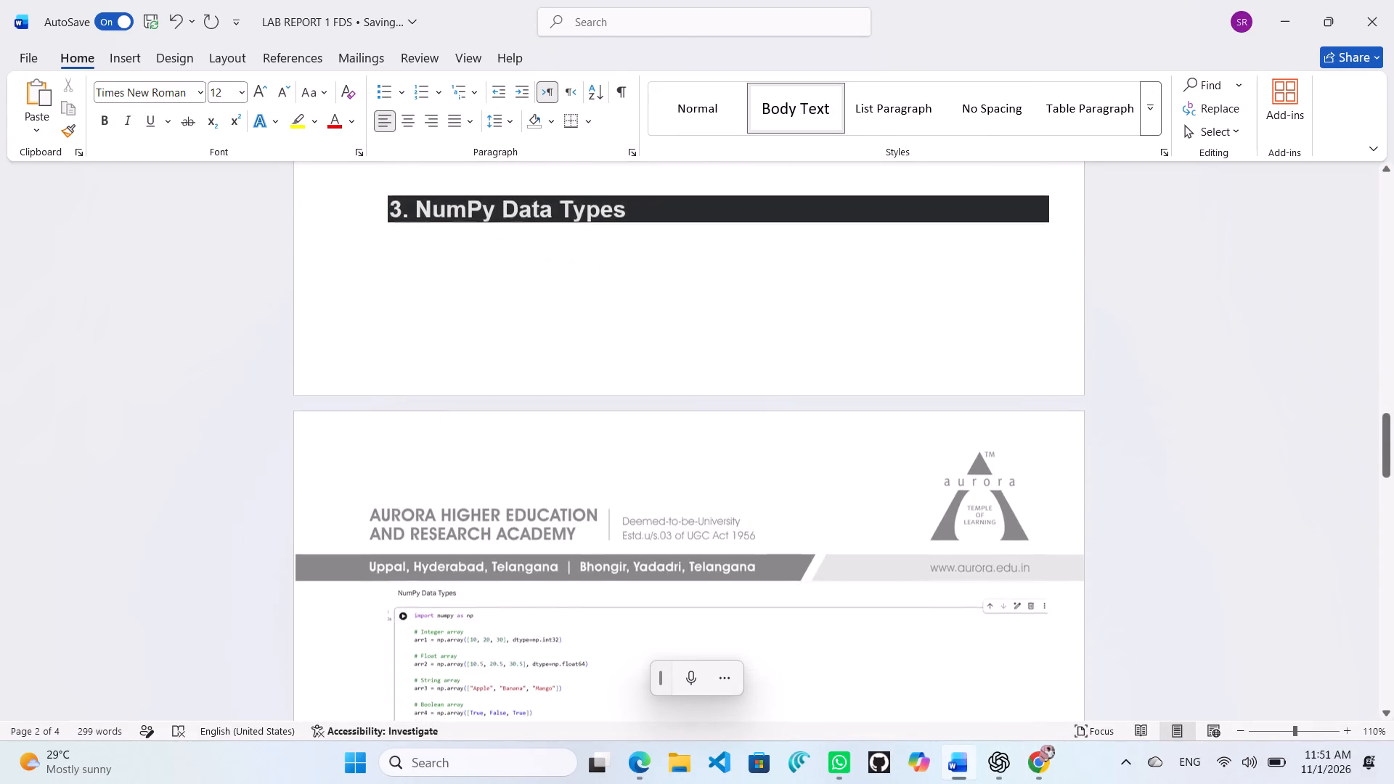
scroll(383, 294, down, 1)
scroll(383, 294, up, 2)
scroll(369, 406, down, 2)
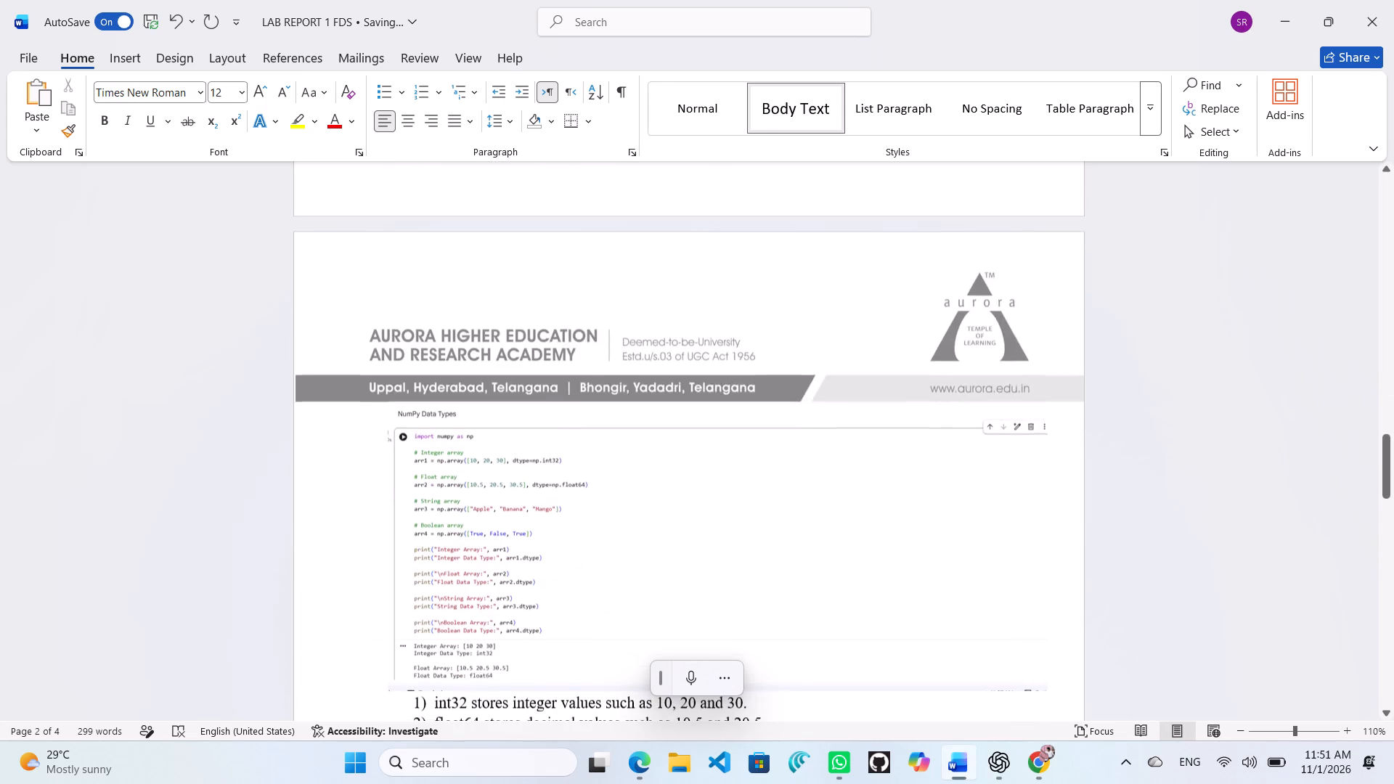
scroll(369, 406, down, 2)
scroll(369, 406, up, 2)
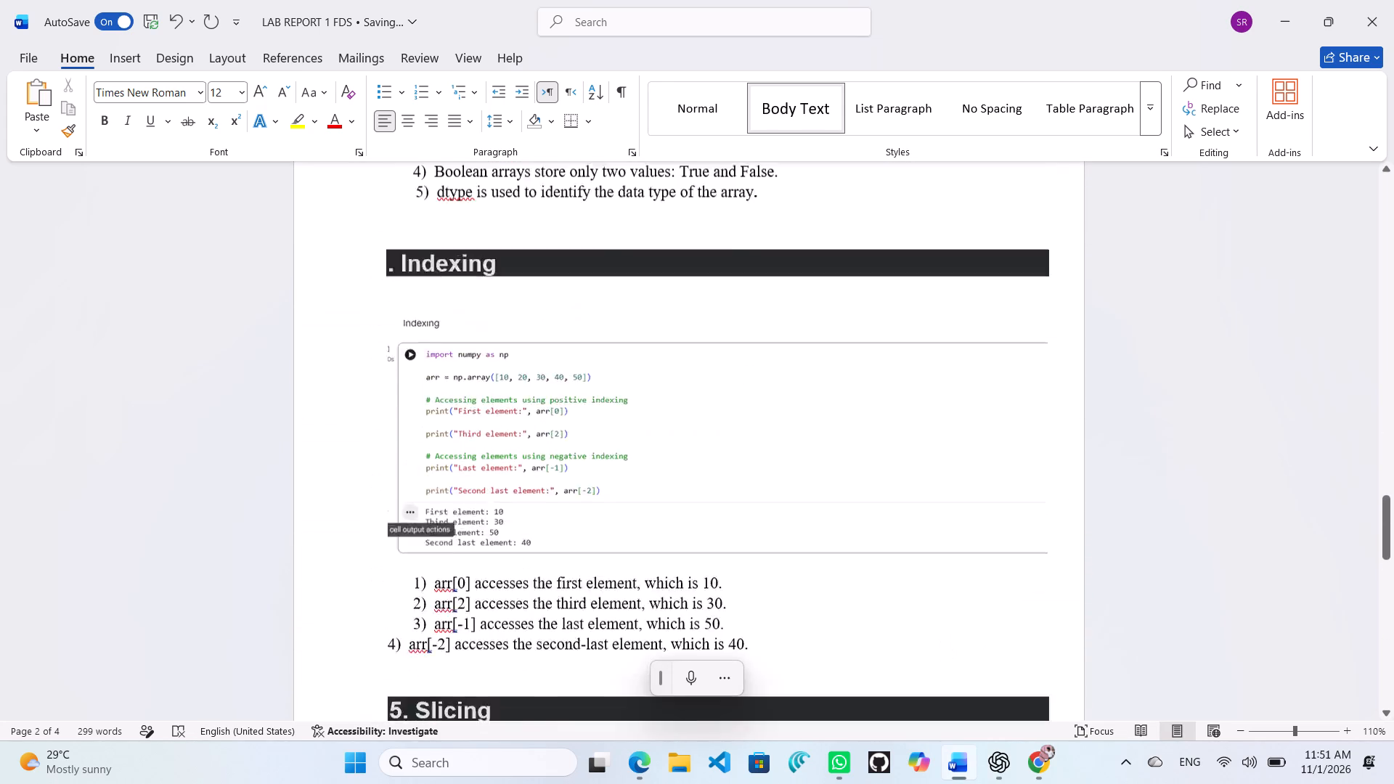
scroll(369, 406, up, 1)
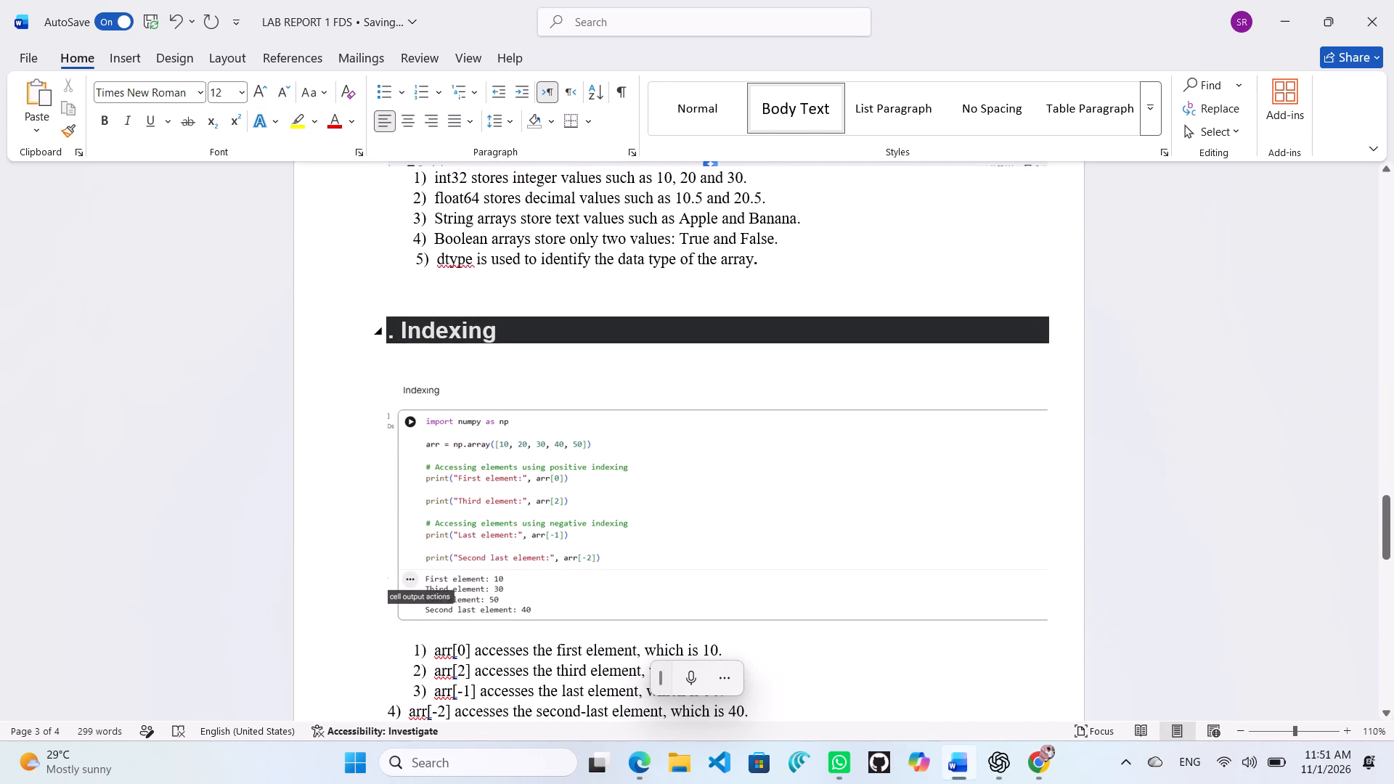
click(386, 334)
key(4)
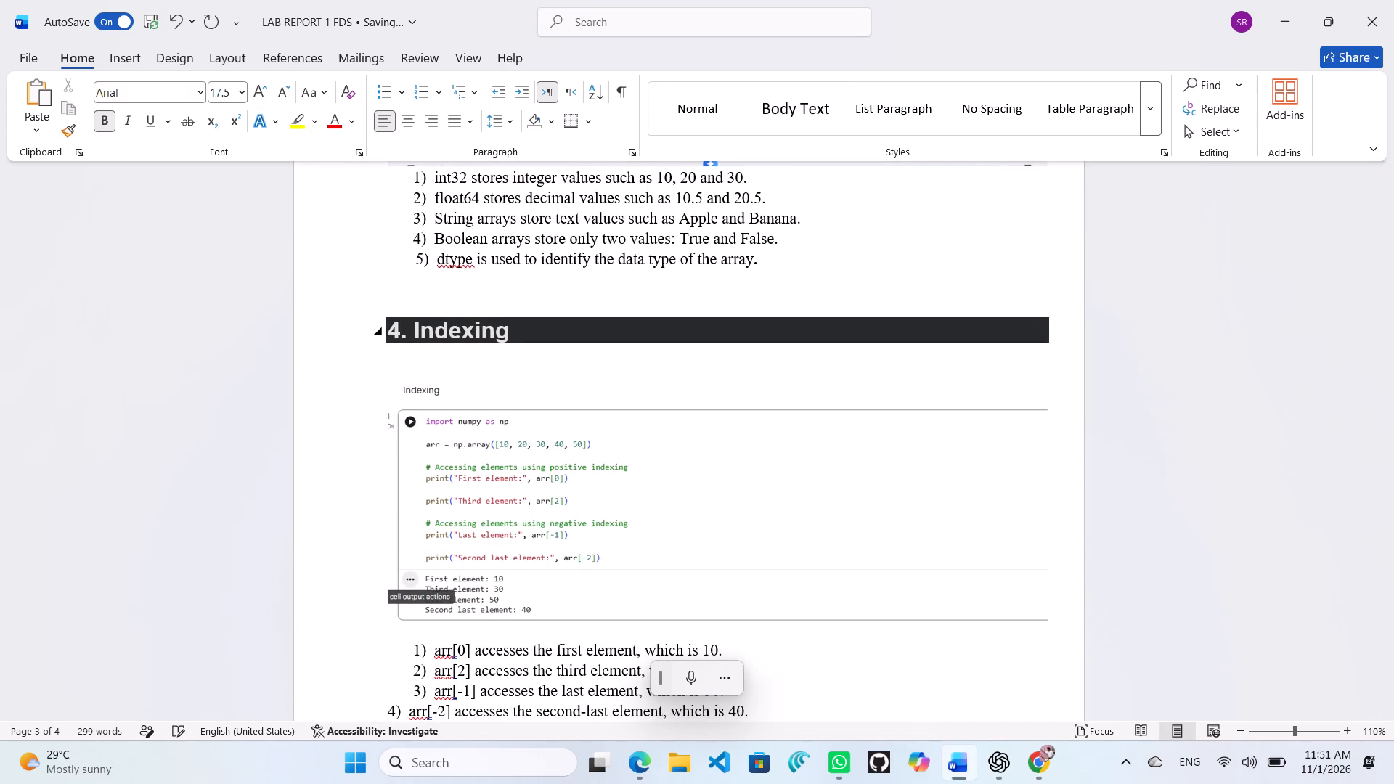
Rename the report file as "FDS lab report-1", keeping its current OneDrive location.
scroll(386, 334, down, 7)
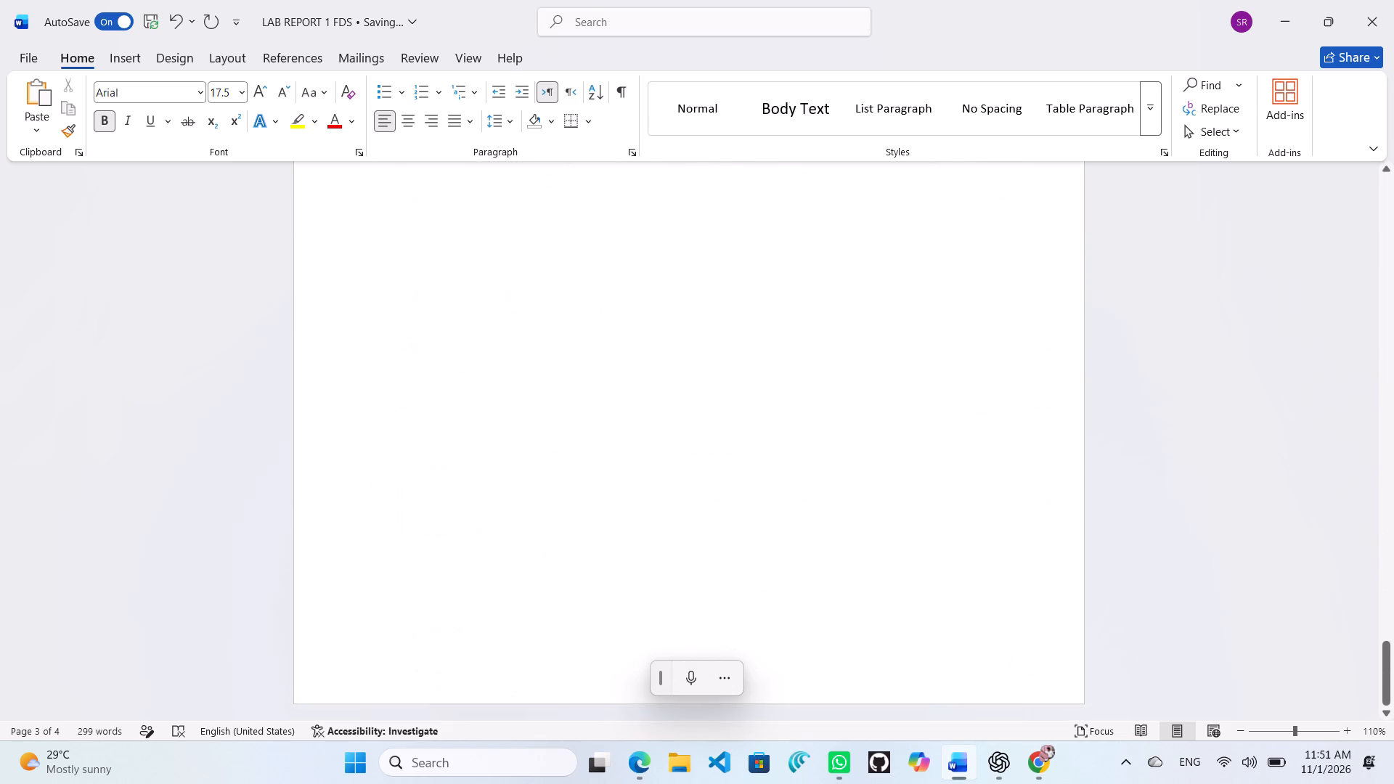
scroll(386, 334, down, 1)
click(268, 0)
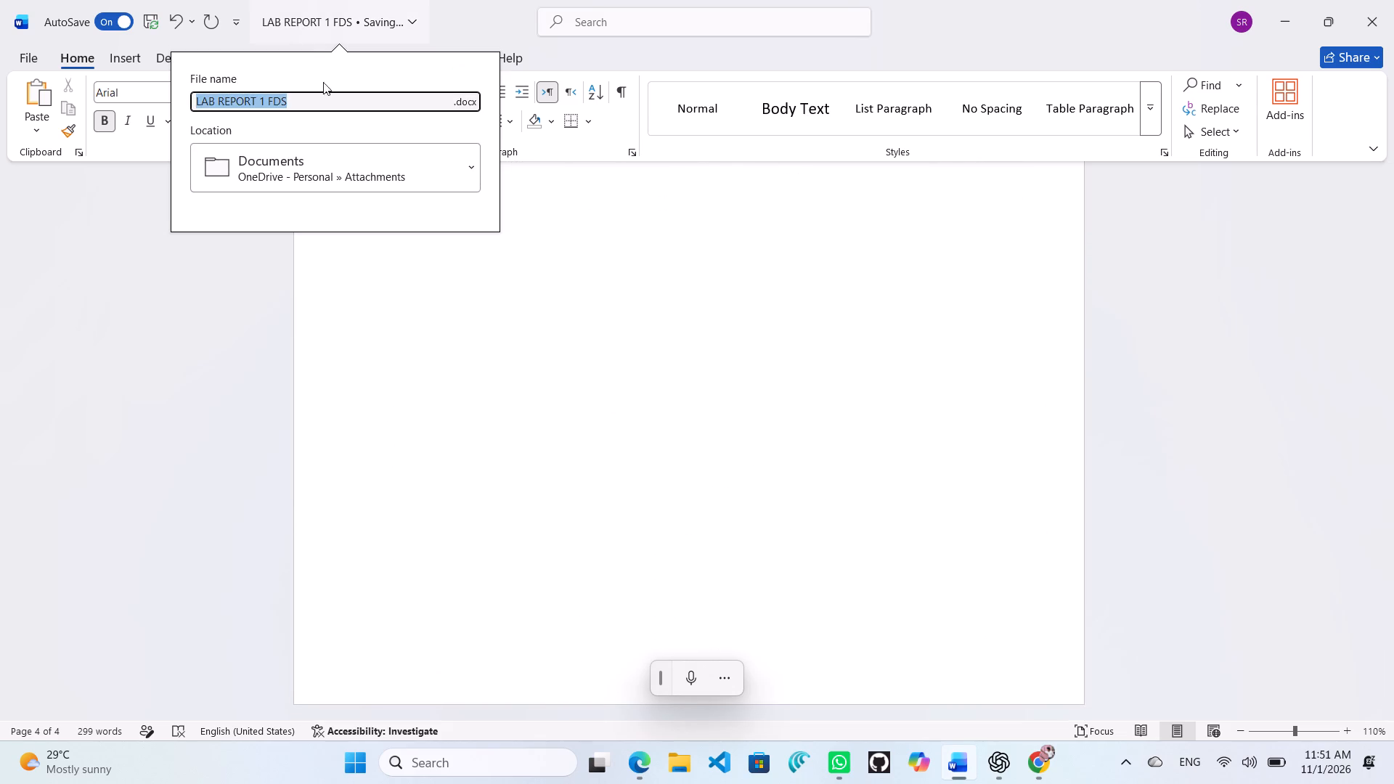
text(FD)
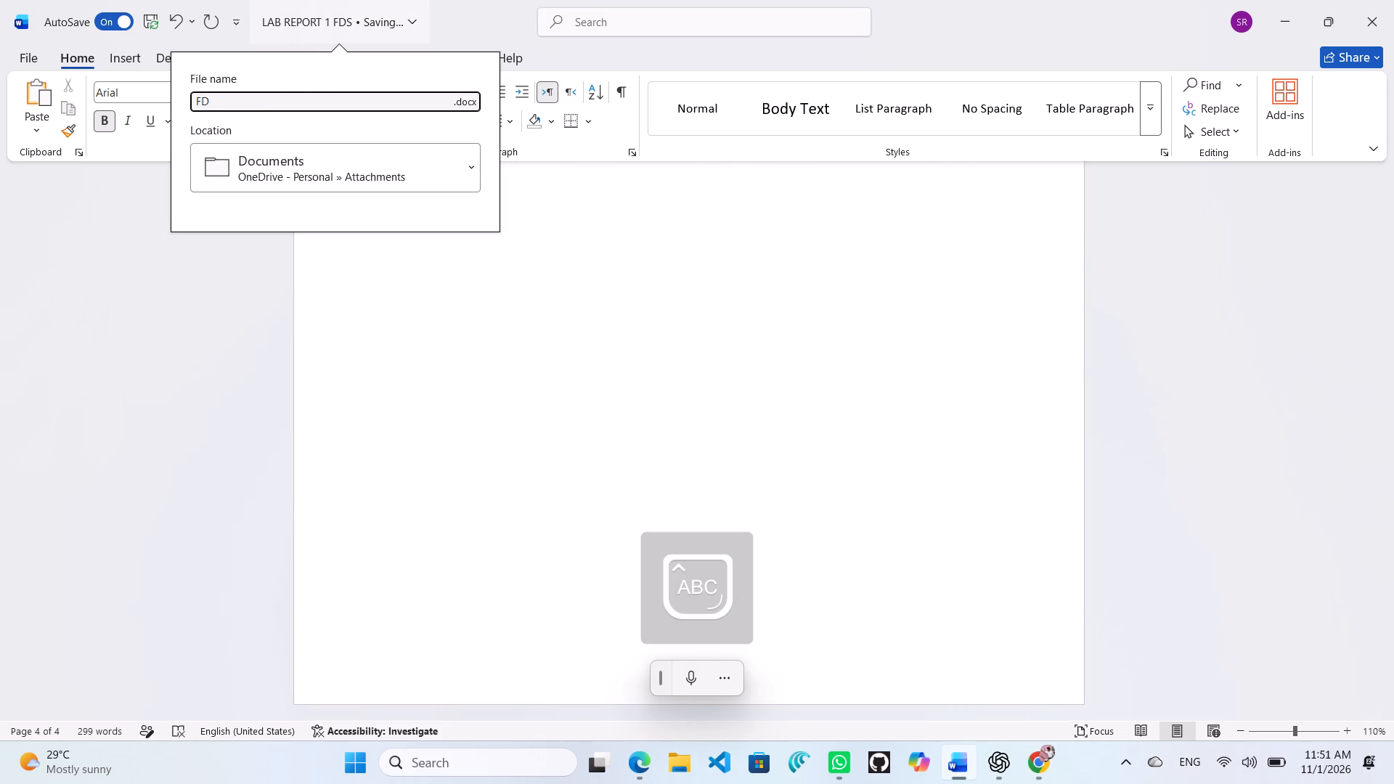
key(s)
text(lab report)
key(minus)
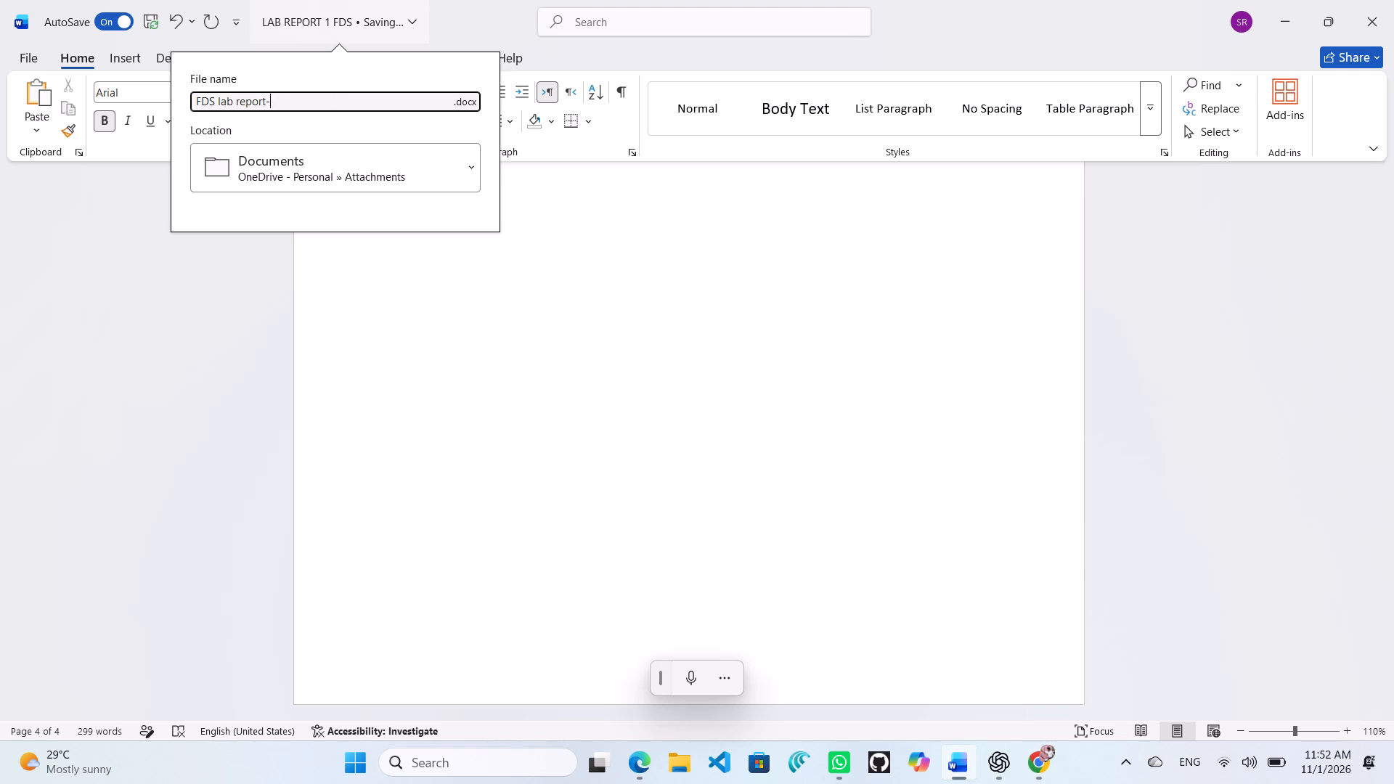
key(1)
key(Return)
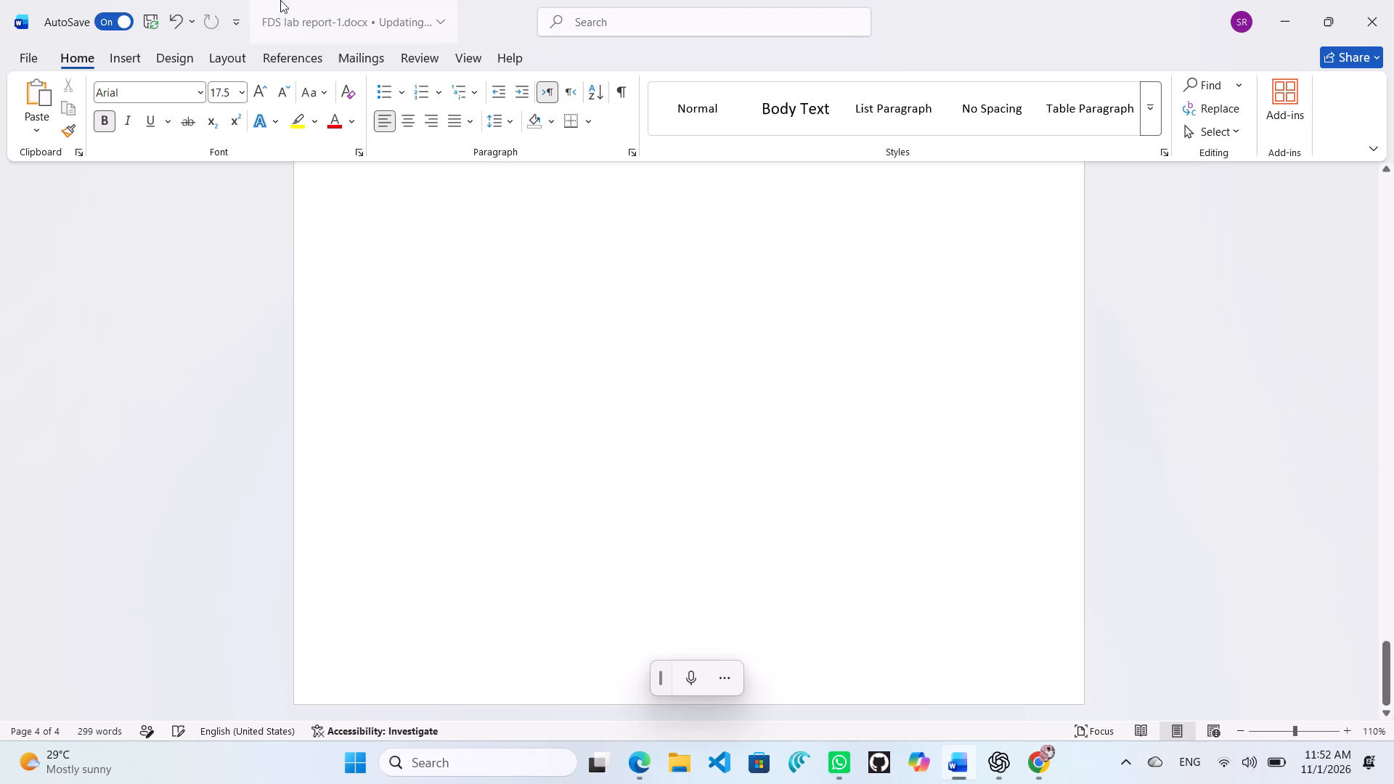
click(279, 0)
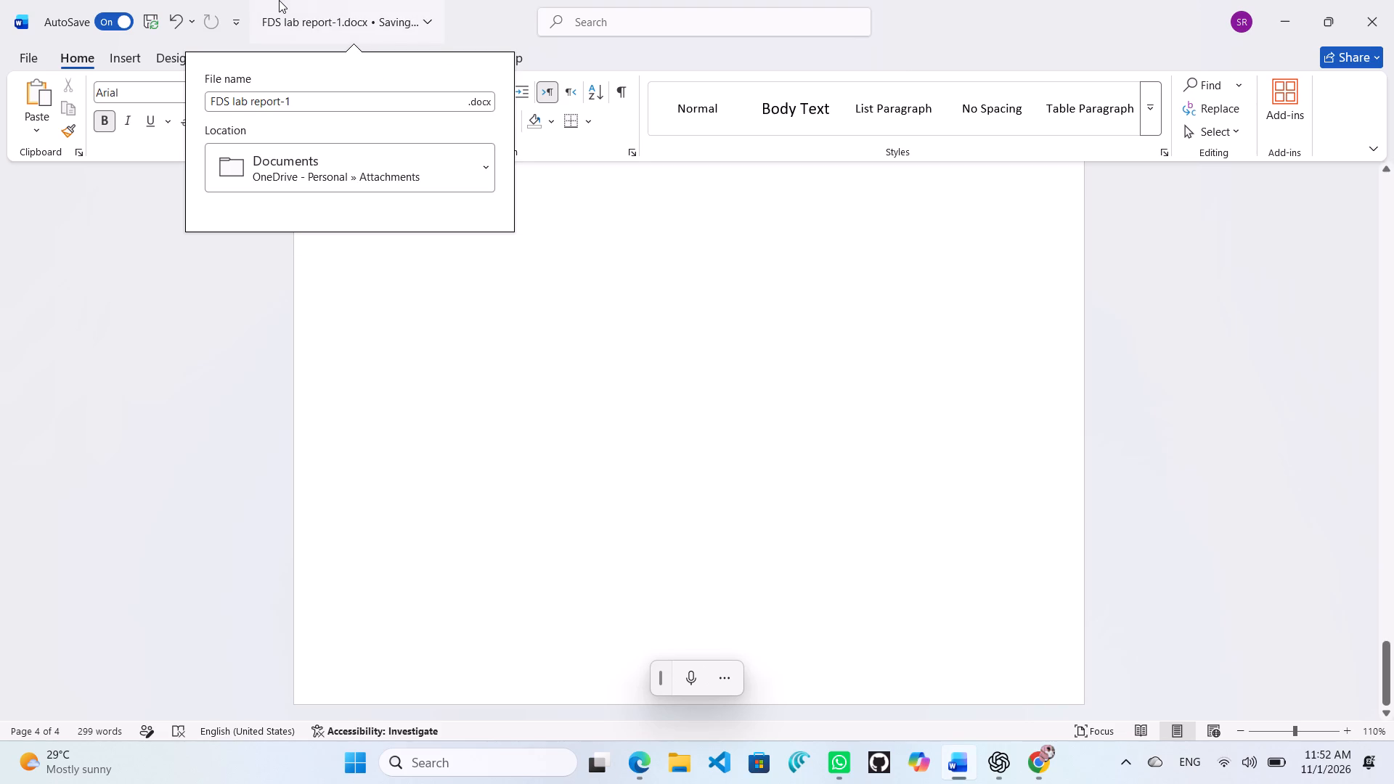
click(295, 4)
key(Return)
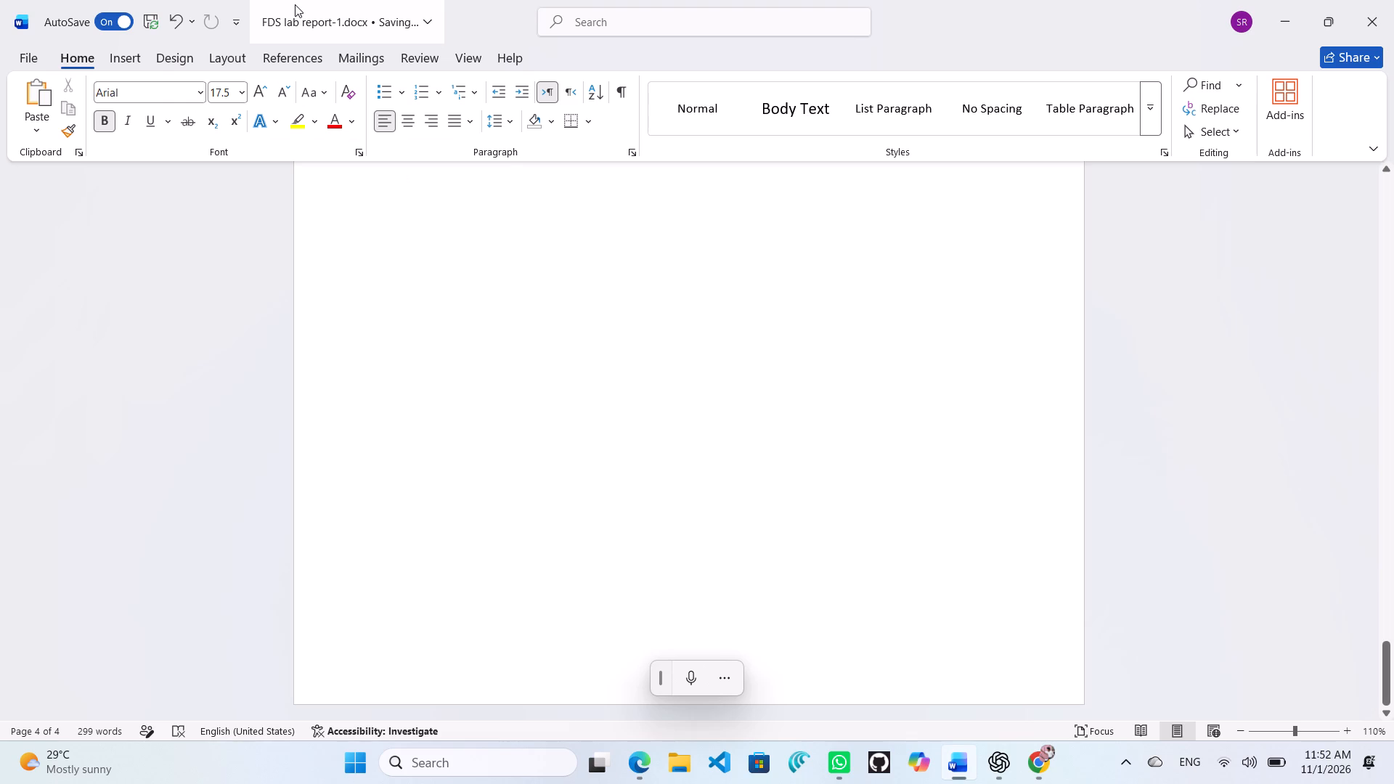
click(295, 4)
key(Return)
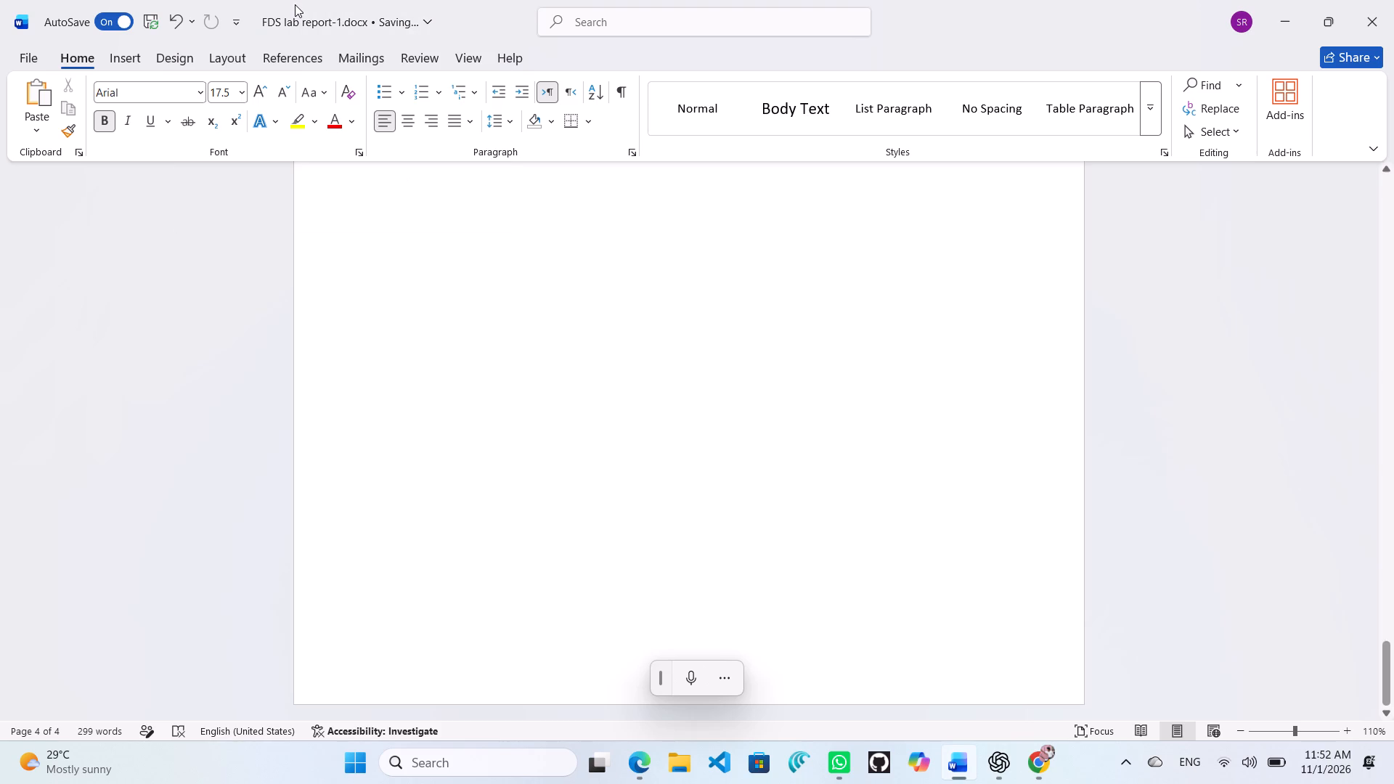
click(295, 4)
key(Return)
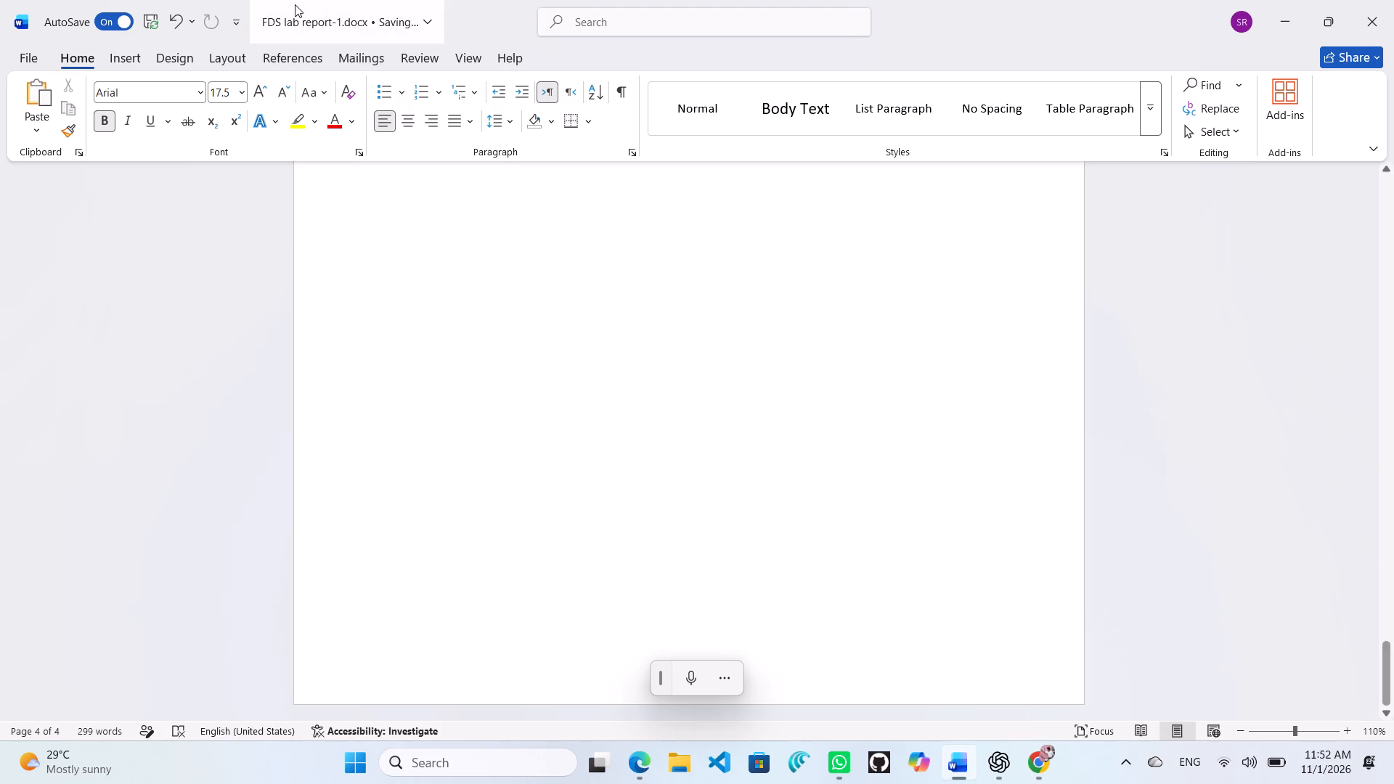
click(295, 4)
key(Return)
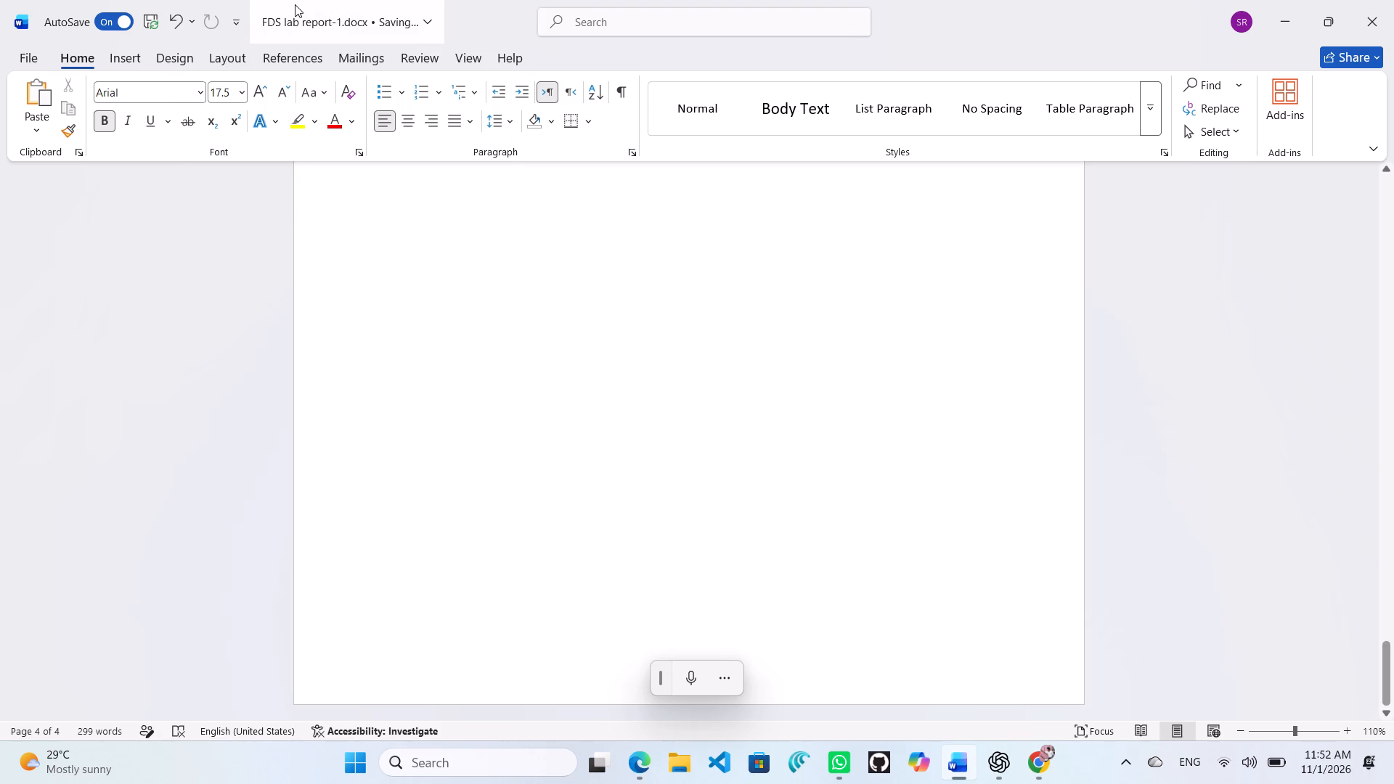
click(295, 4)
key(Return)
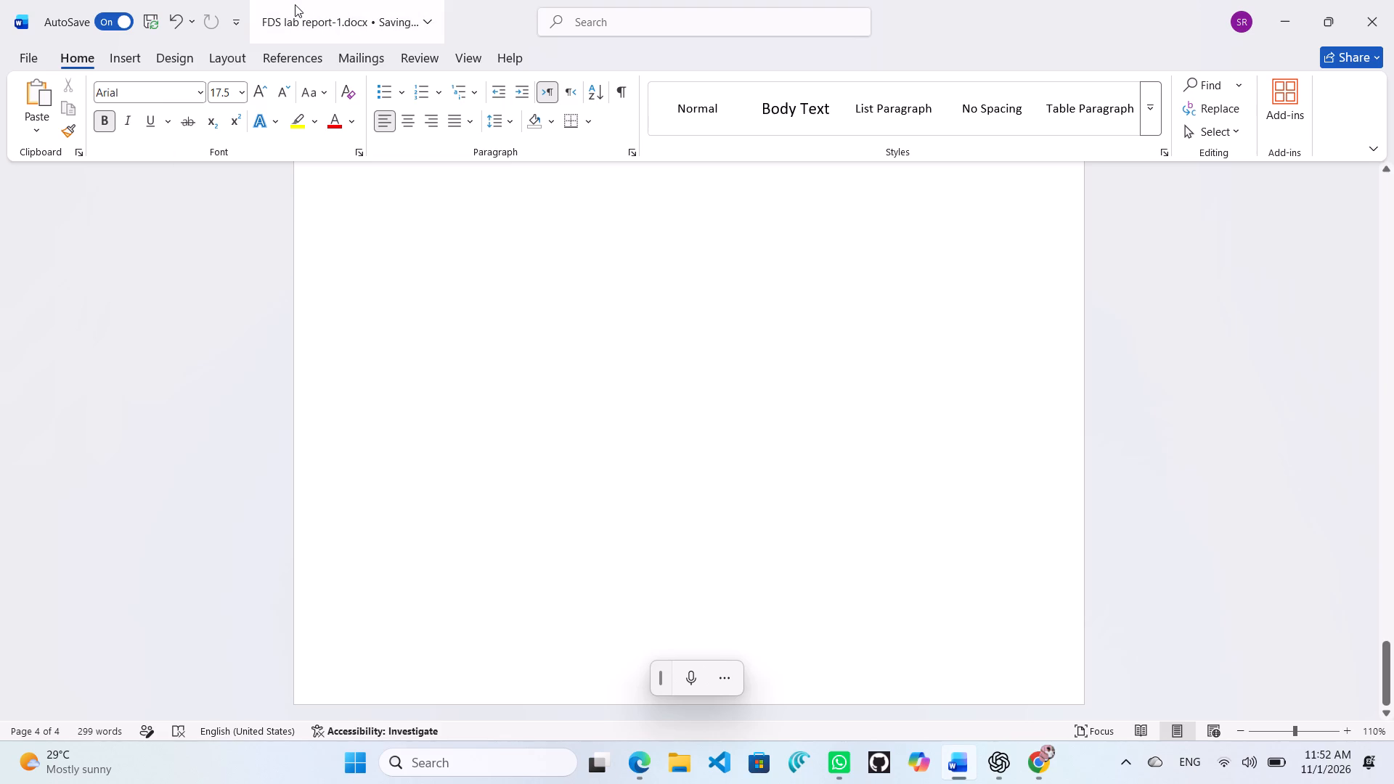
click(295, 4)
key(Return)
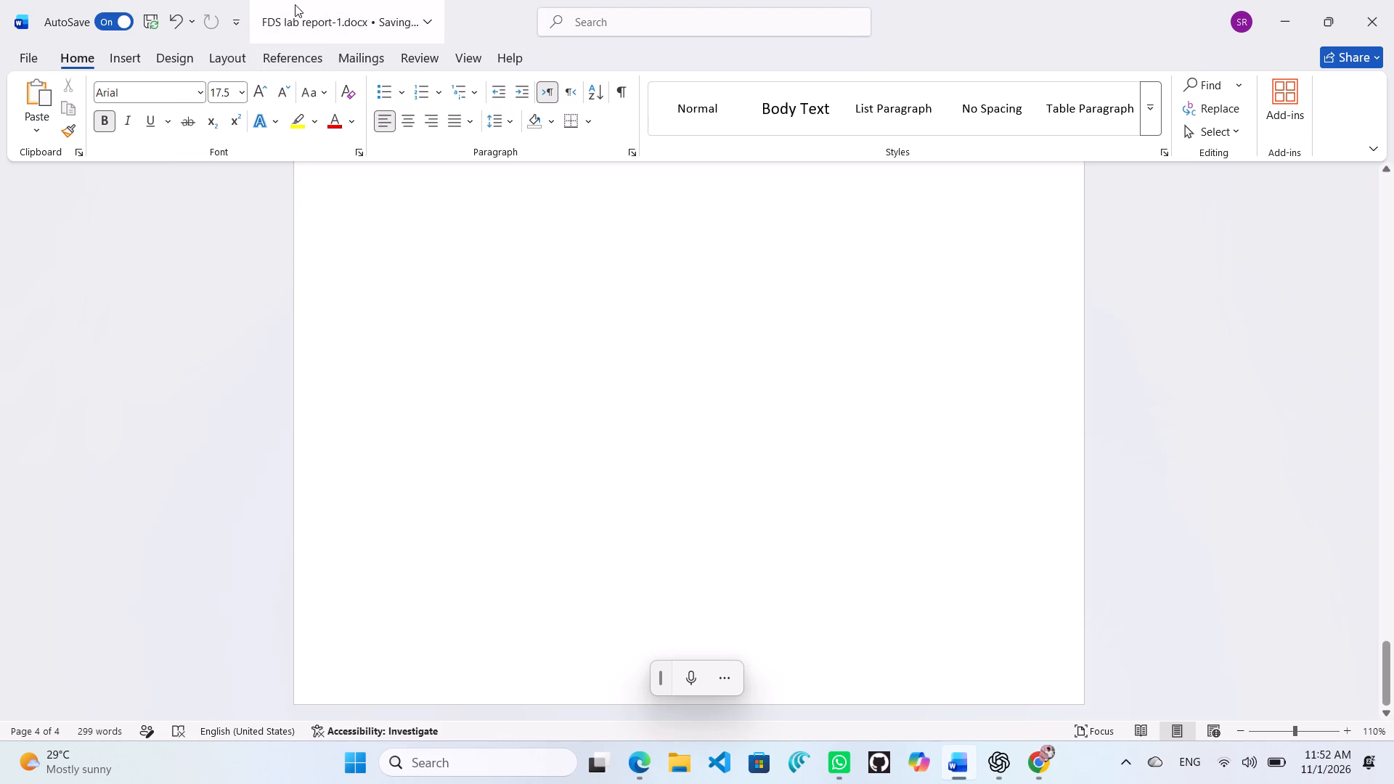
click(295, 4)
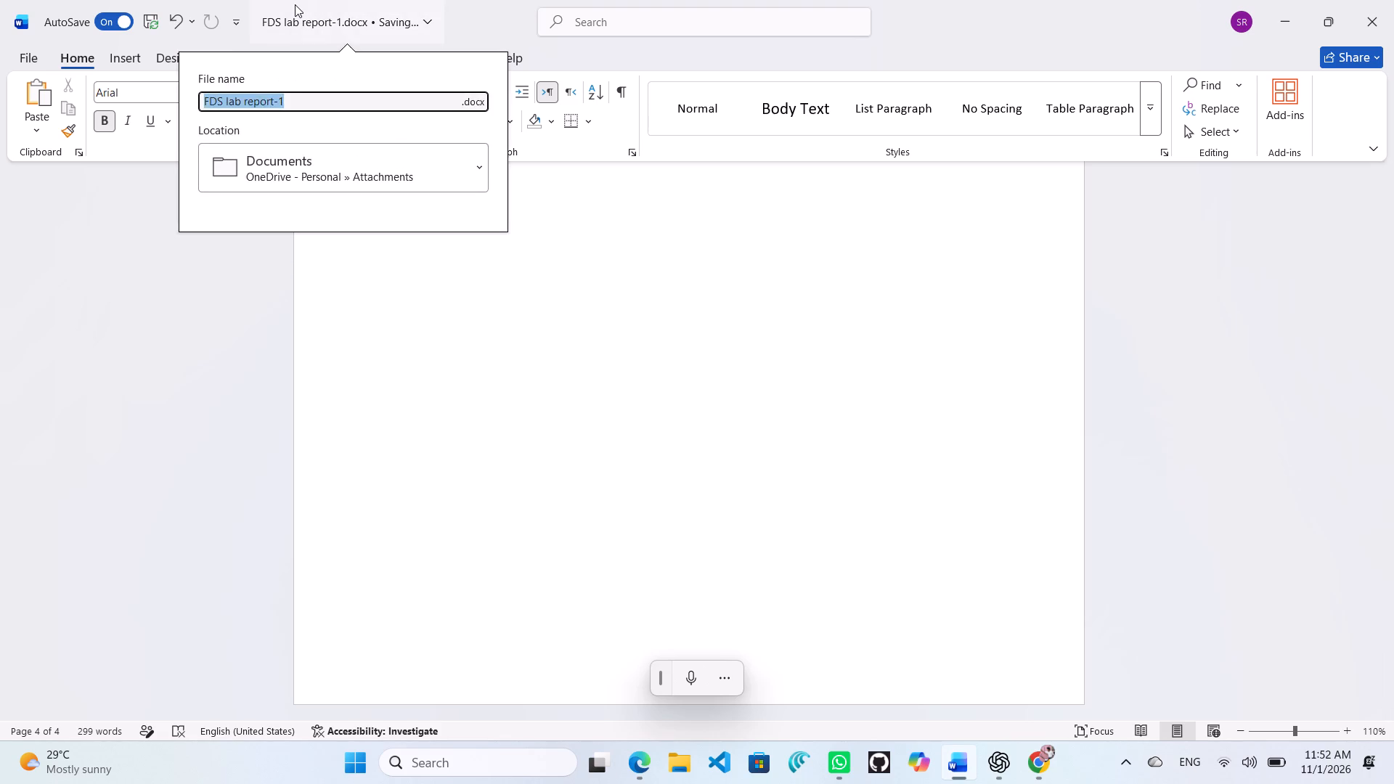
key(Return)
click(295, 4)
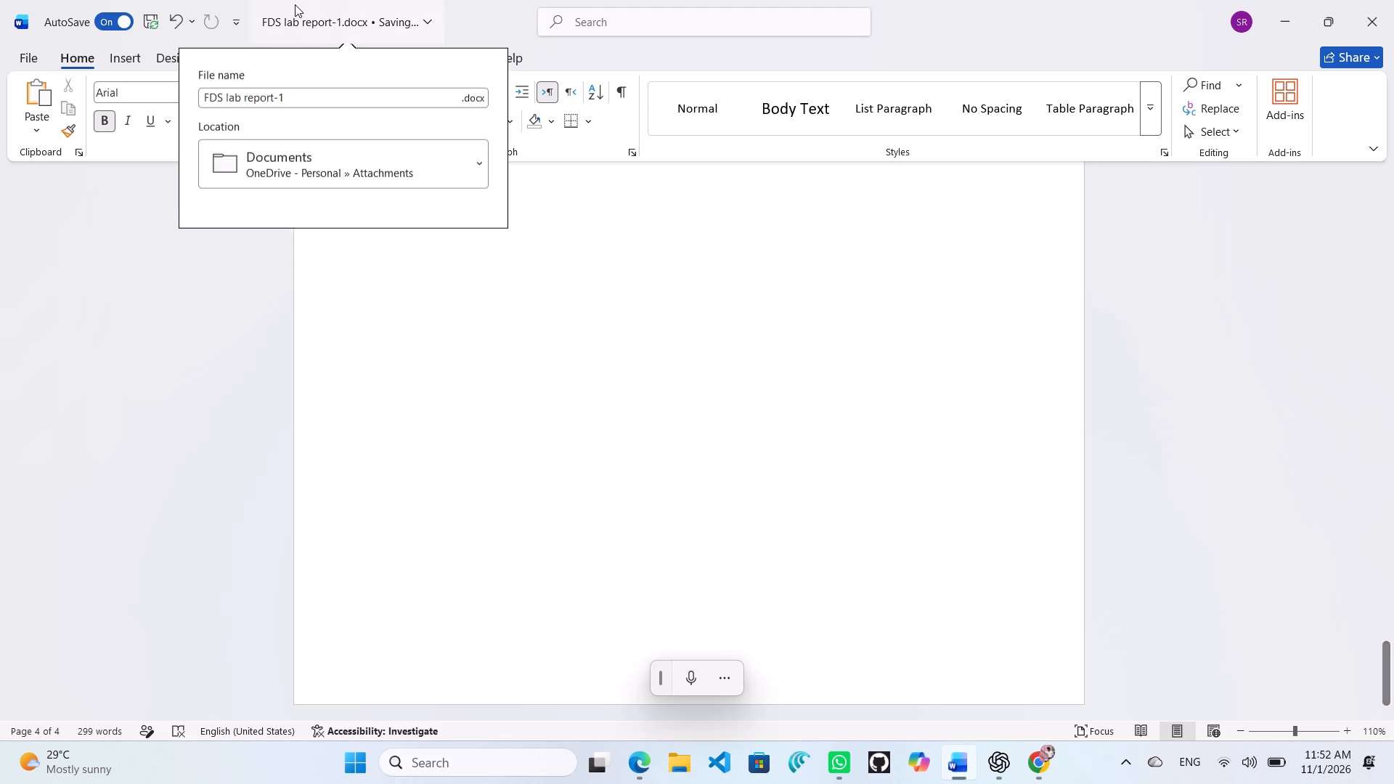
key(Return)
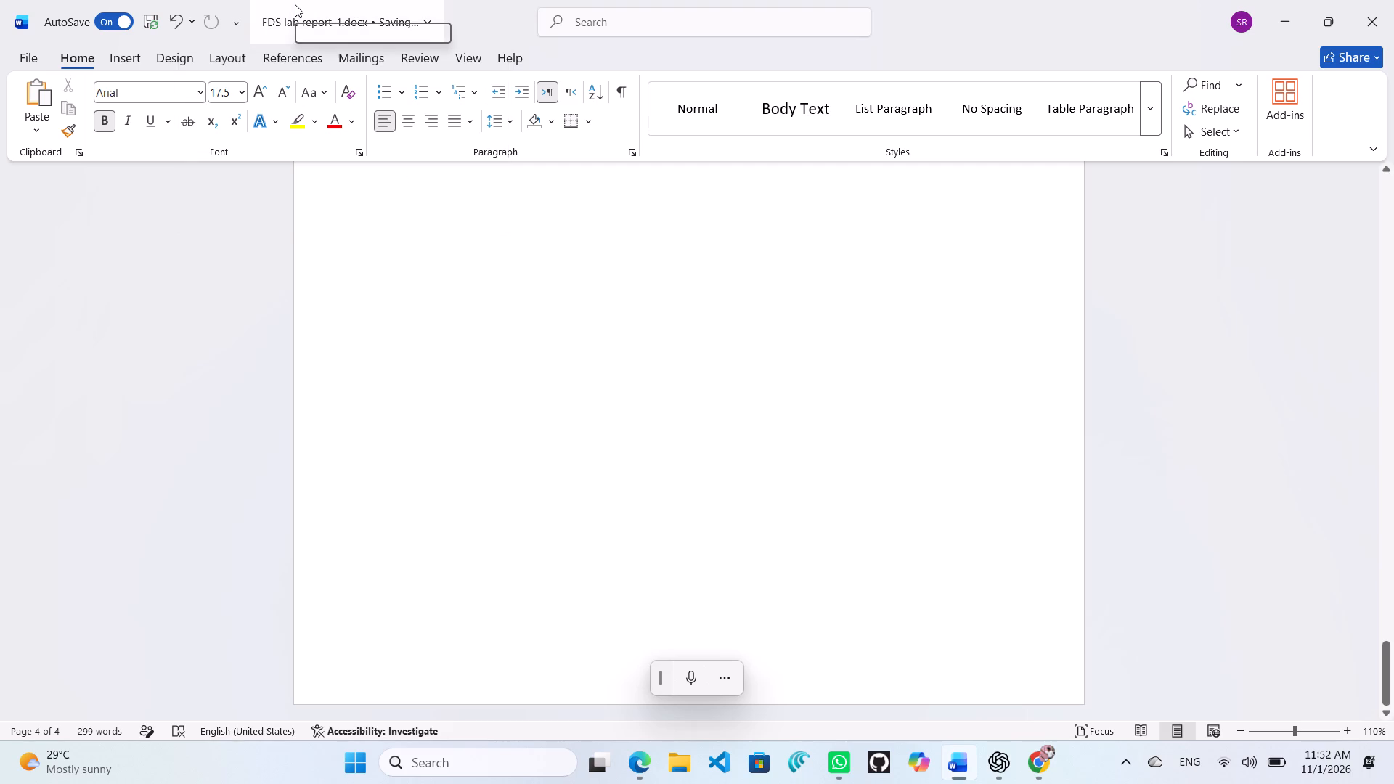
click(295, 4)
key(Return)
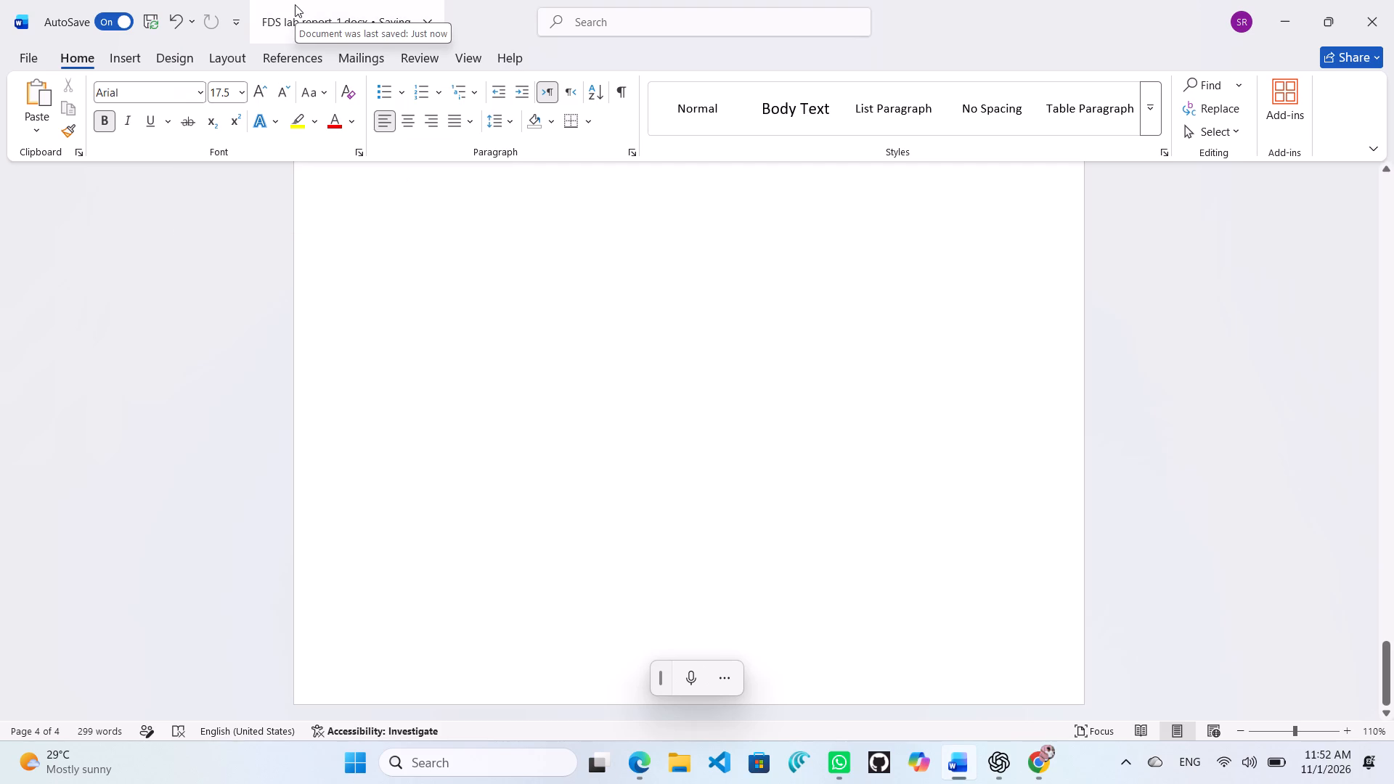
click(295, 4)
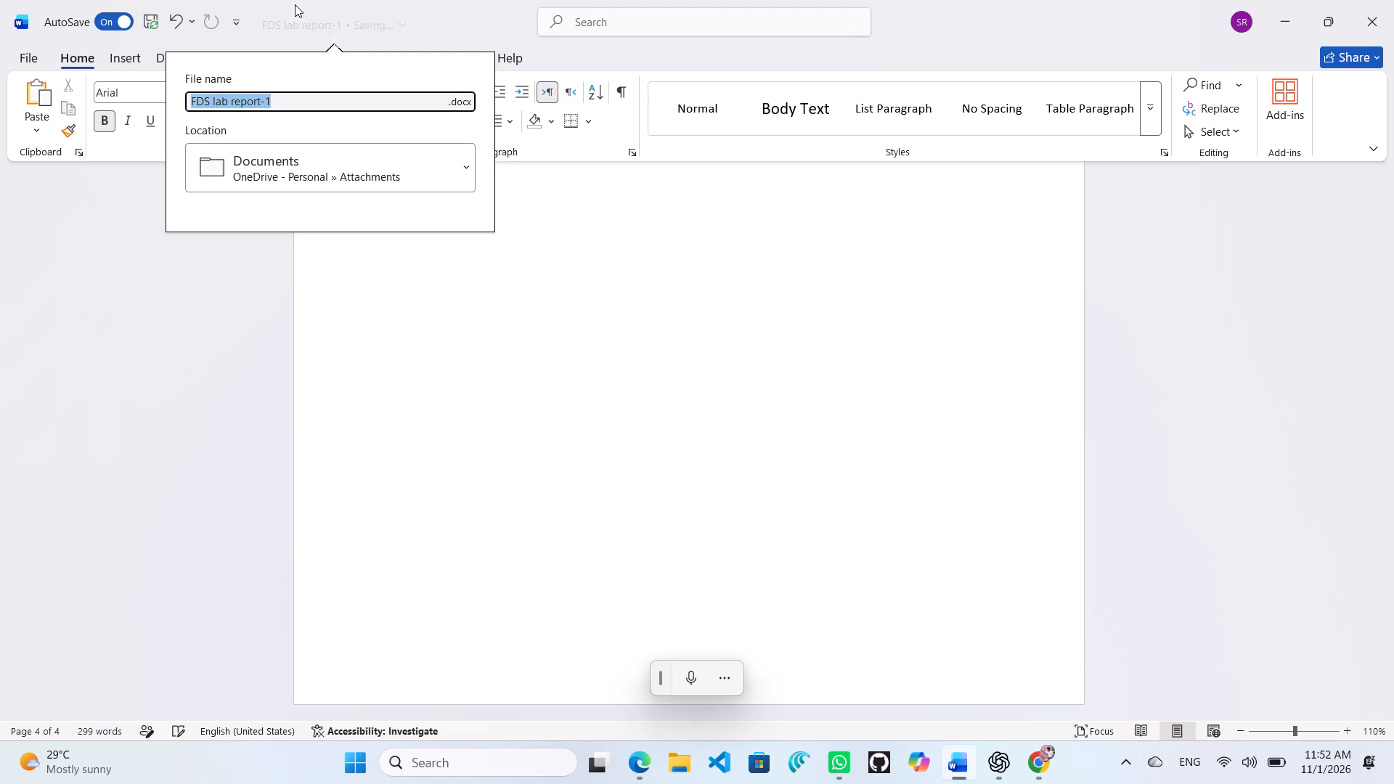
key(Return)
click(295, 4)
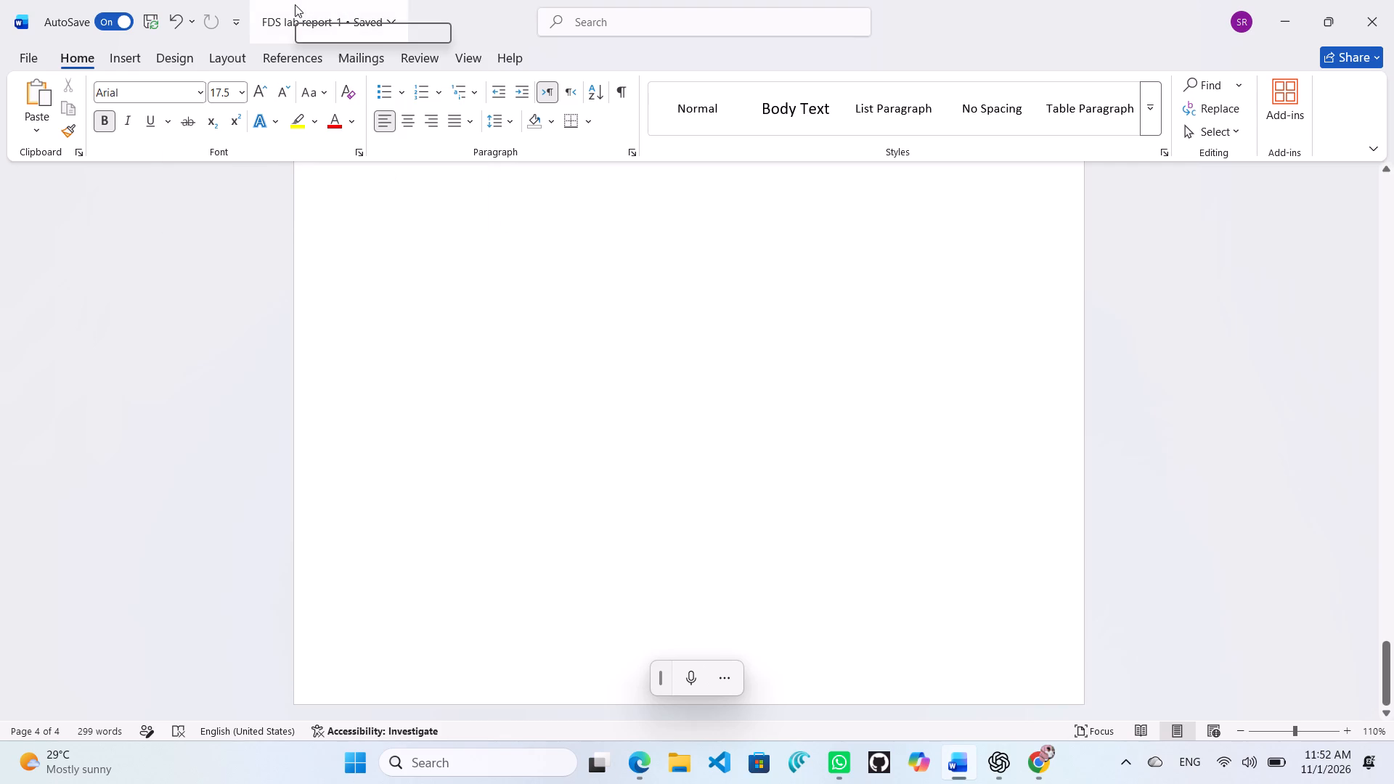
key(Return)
Indent point 4 under the Indexing code with spaces to align it with the points above.
scroll(463, 471, down, 3)
scroll(463, 471, up, 2)
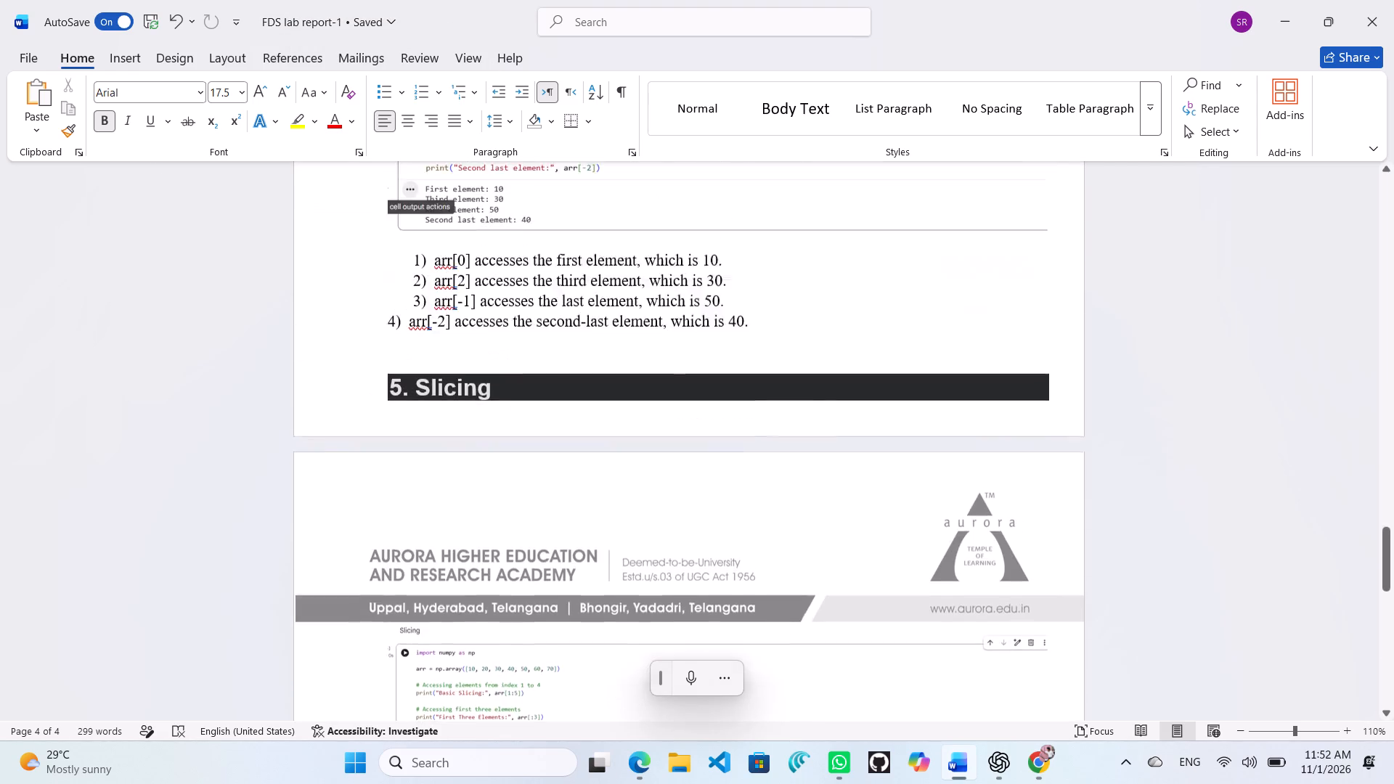
scroll(463, 471, up, 1)
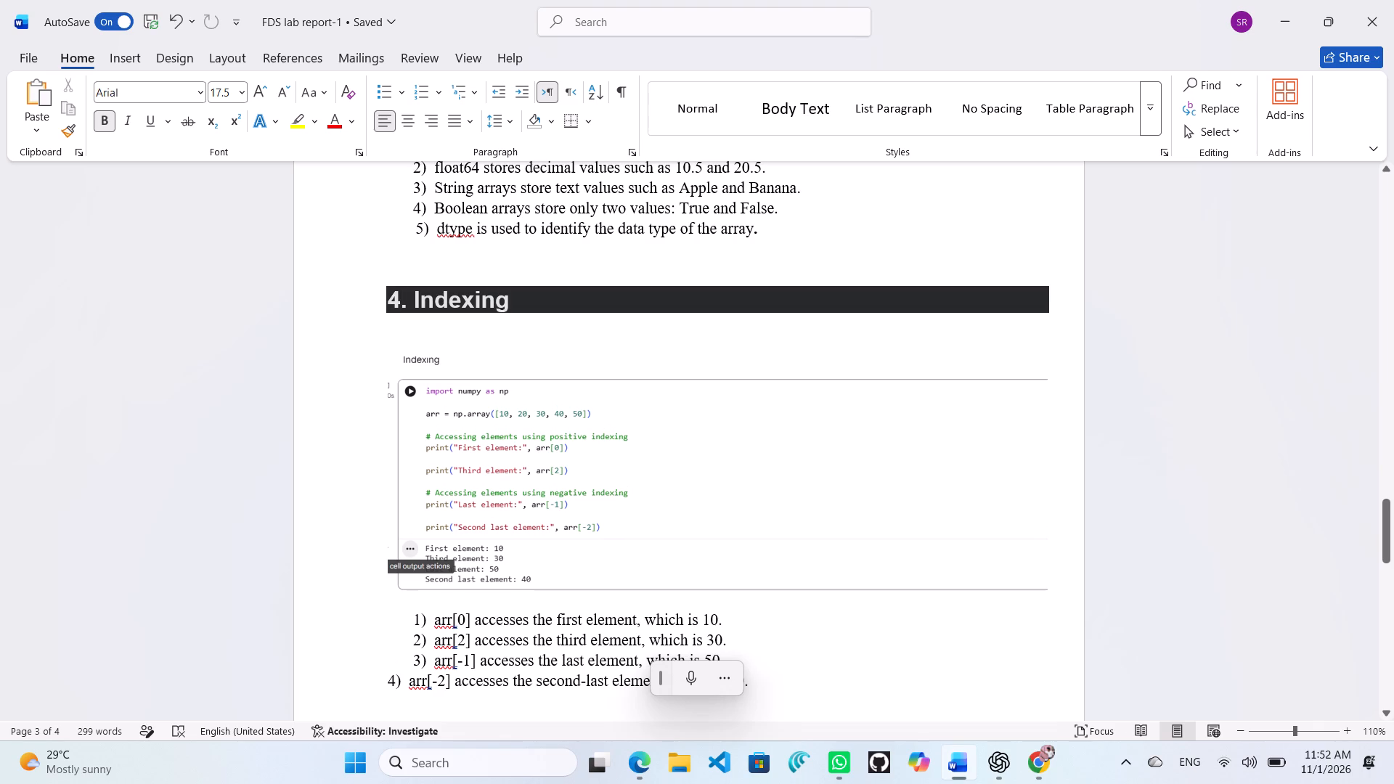
click(388, 684)
key(space)
key(space)
key(space)
key(space)
key(space)
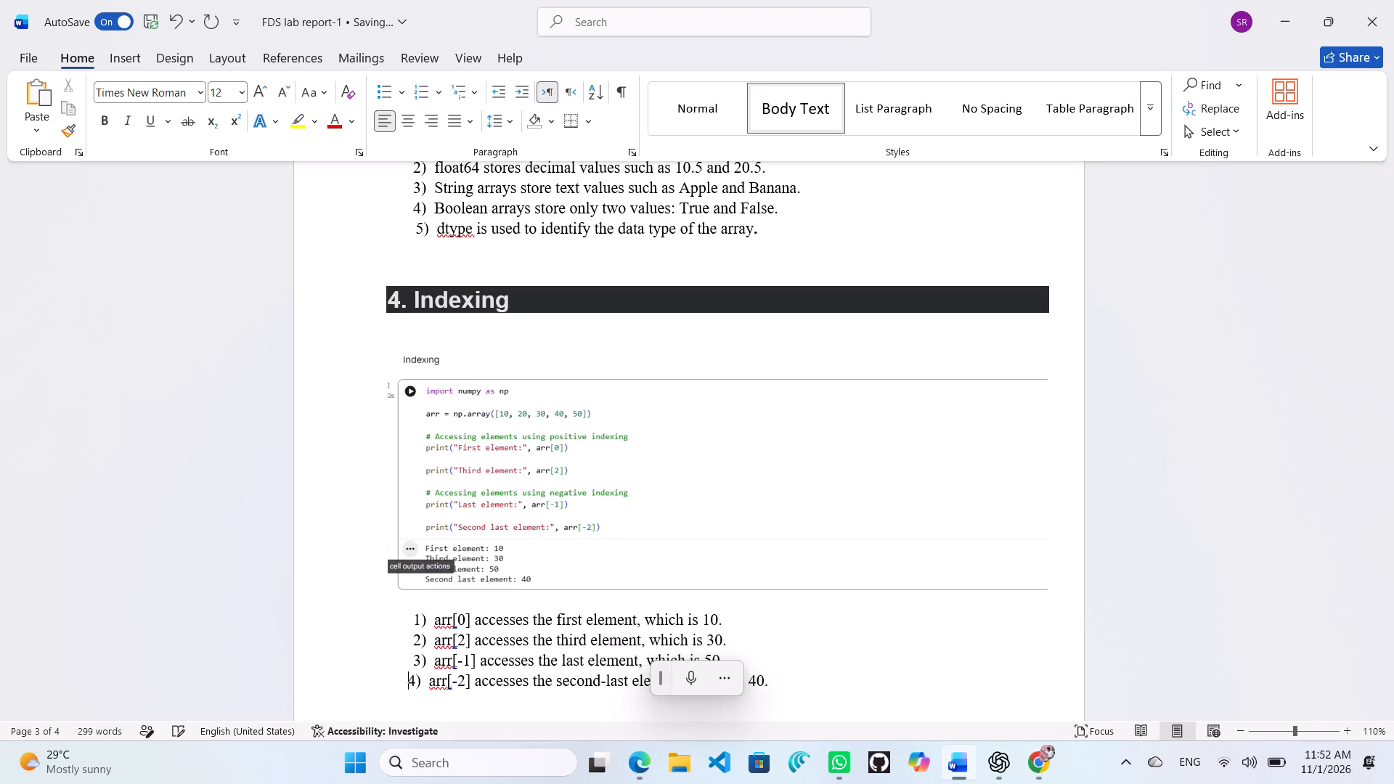
key(space)
Publish the report as a PDF named "FDS lab report-1" in the OneDrive Documents folder, optimized for minimum size and opened after publishing.
scroll(388, 684, up, 2)
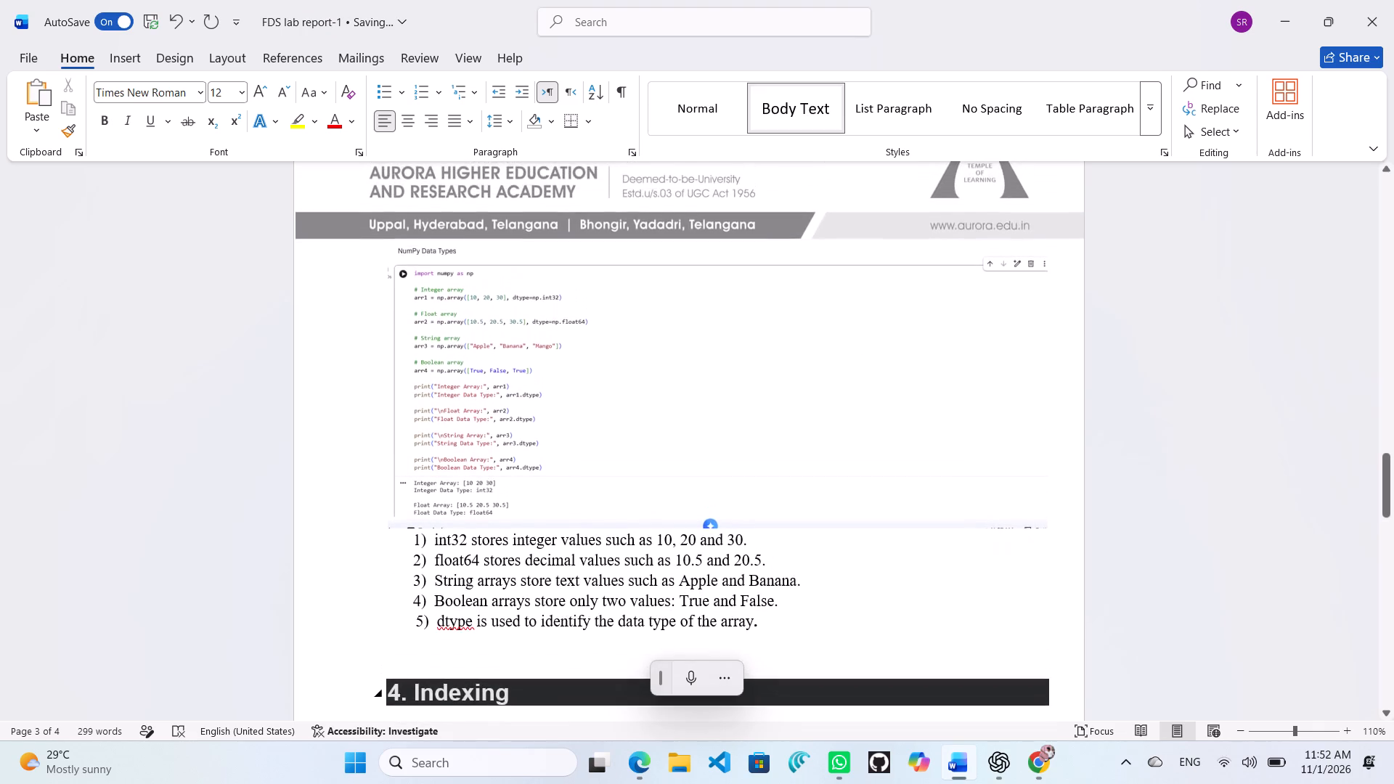
scroll(388, 684, up, 8)
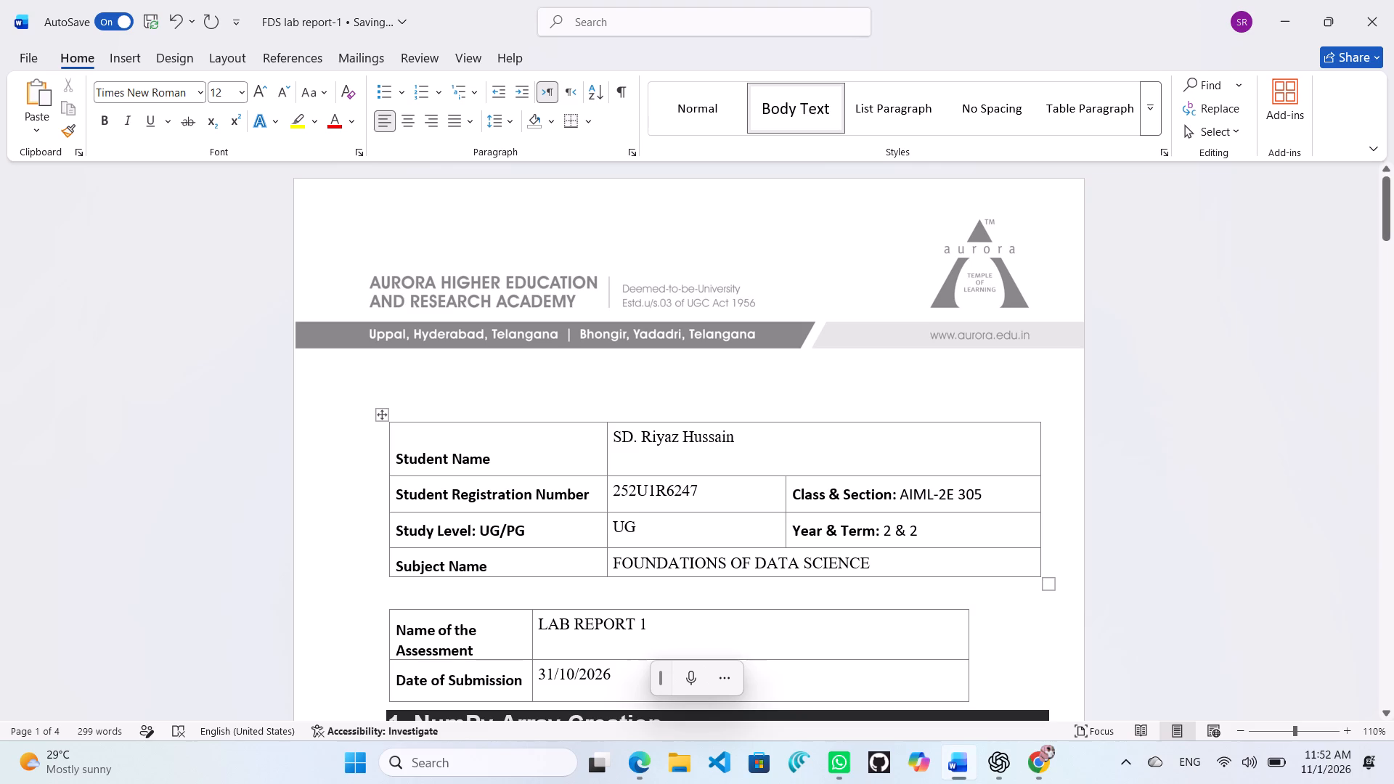
click(589, 17)
text(pdf)
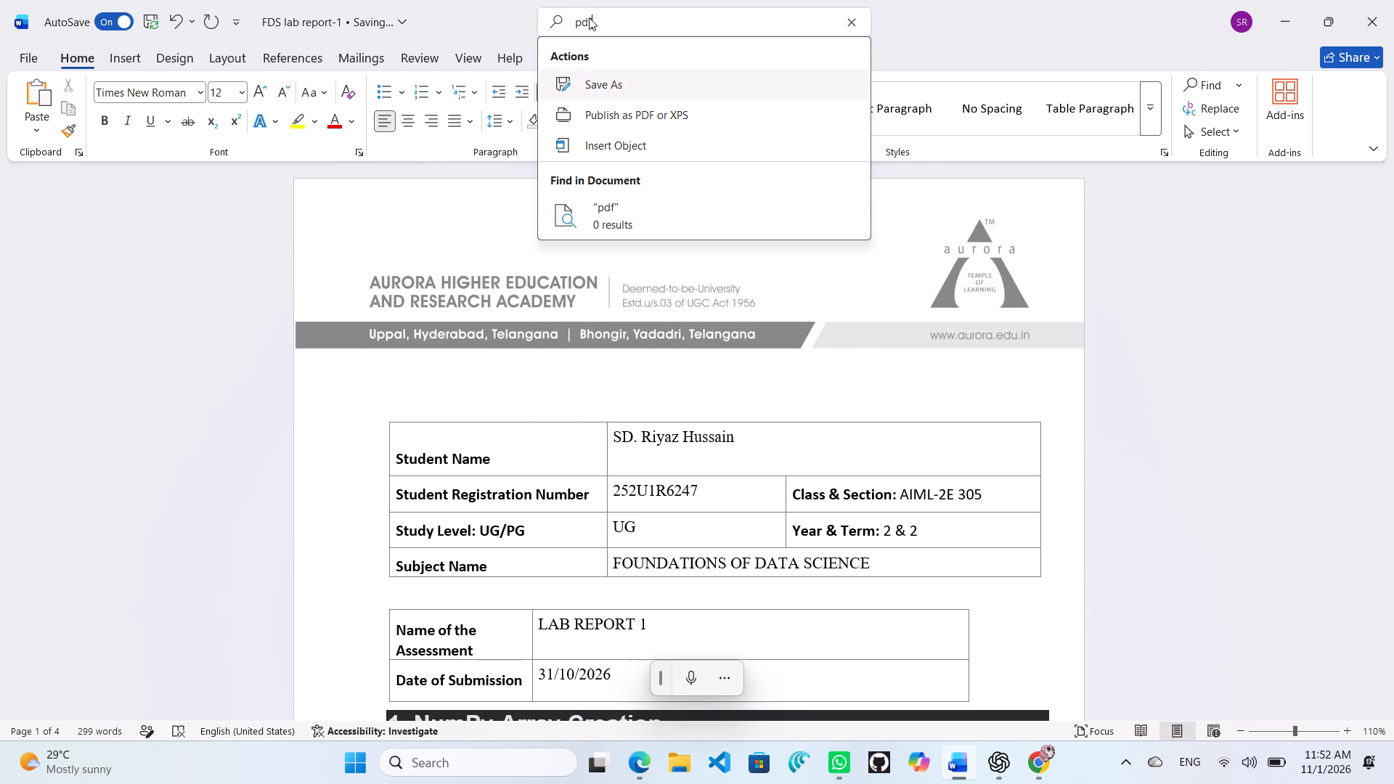
click(634, 121)
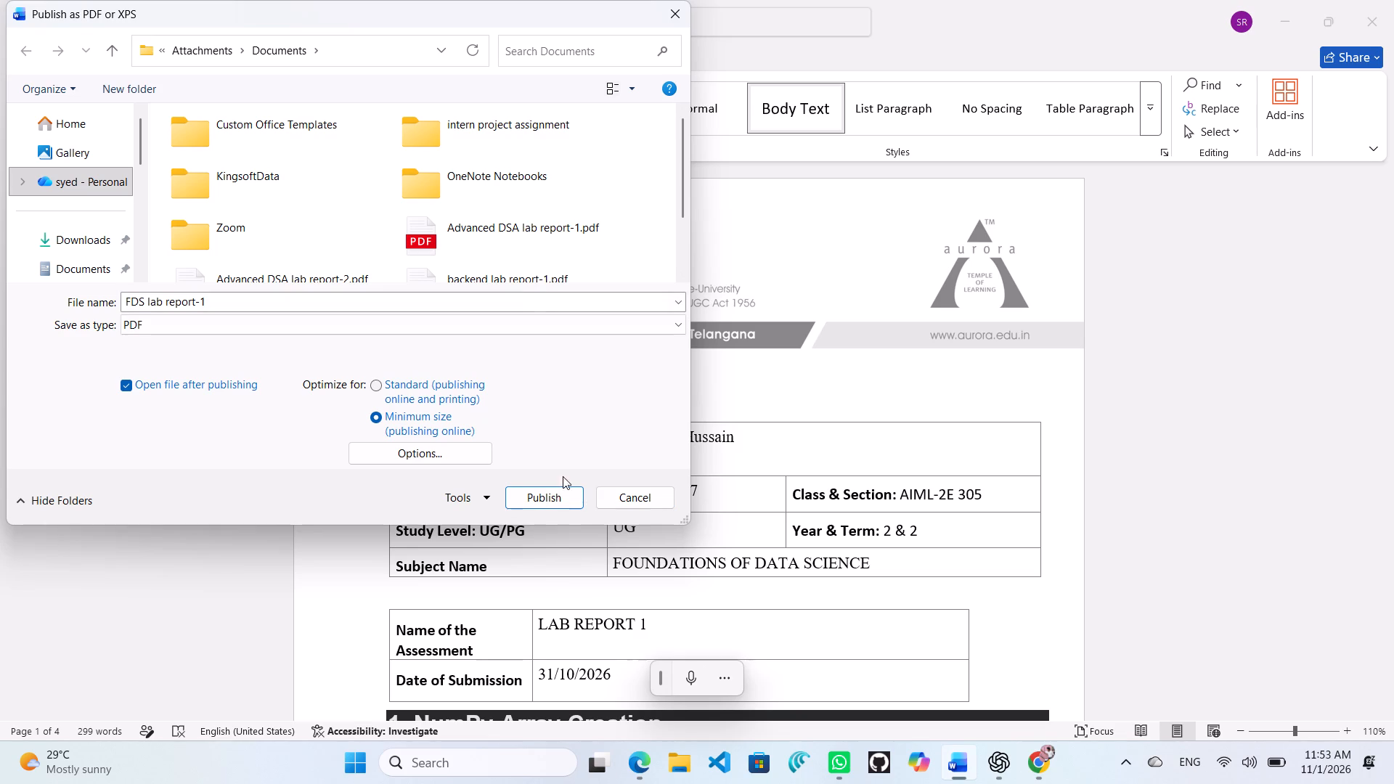
click(558, 503)
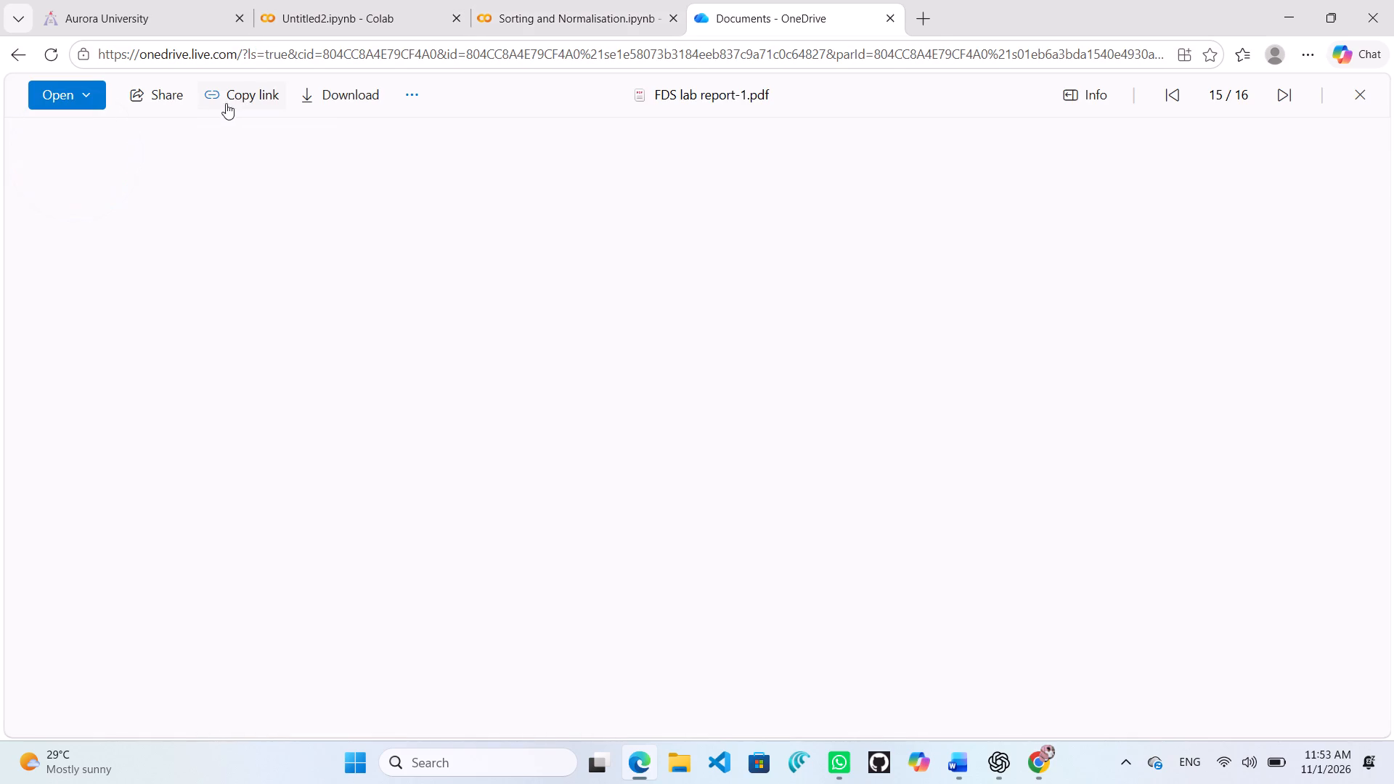
Download "FDS lab report-1.pdf" from OneDrive and open the downloaded copy.
click(343, 93)
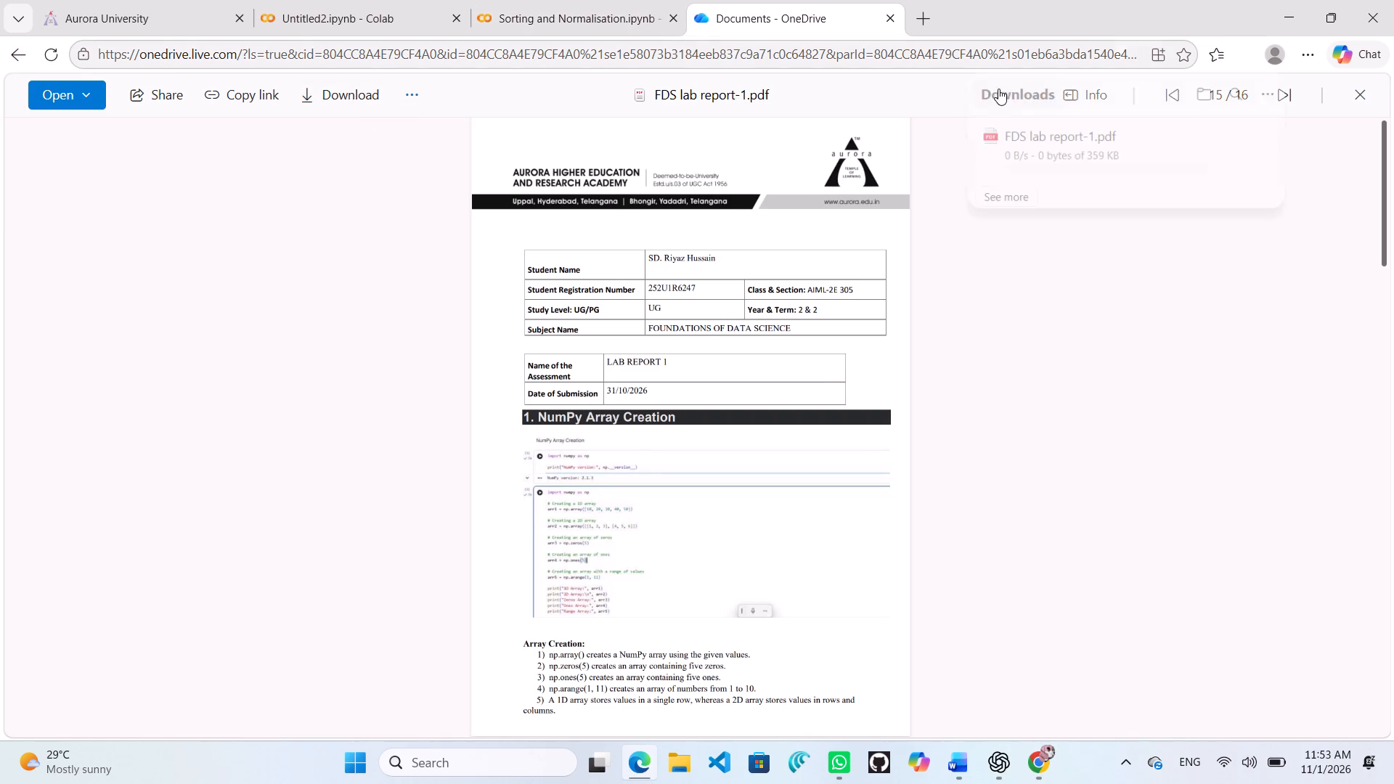
click(1085, 143)
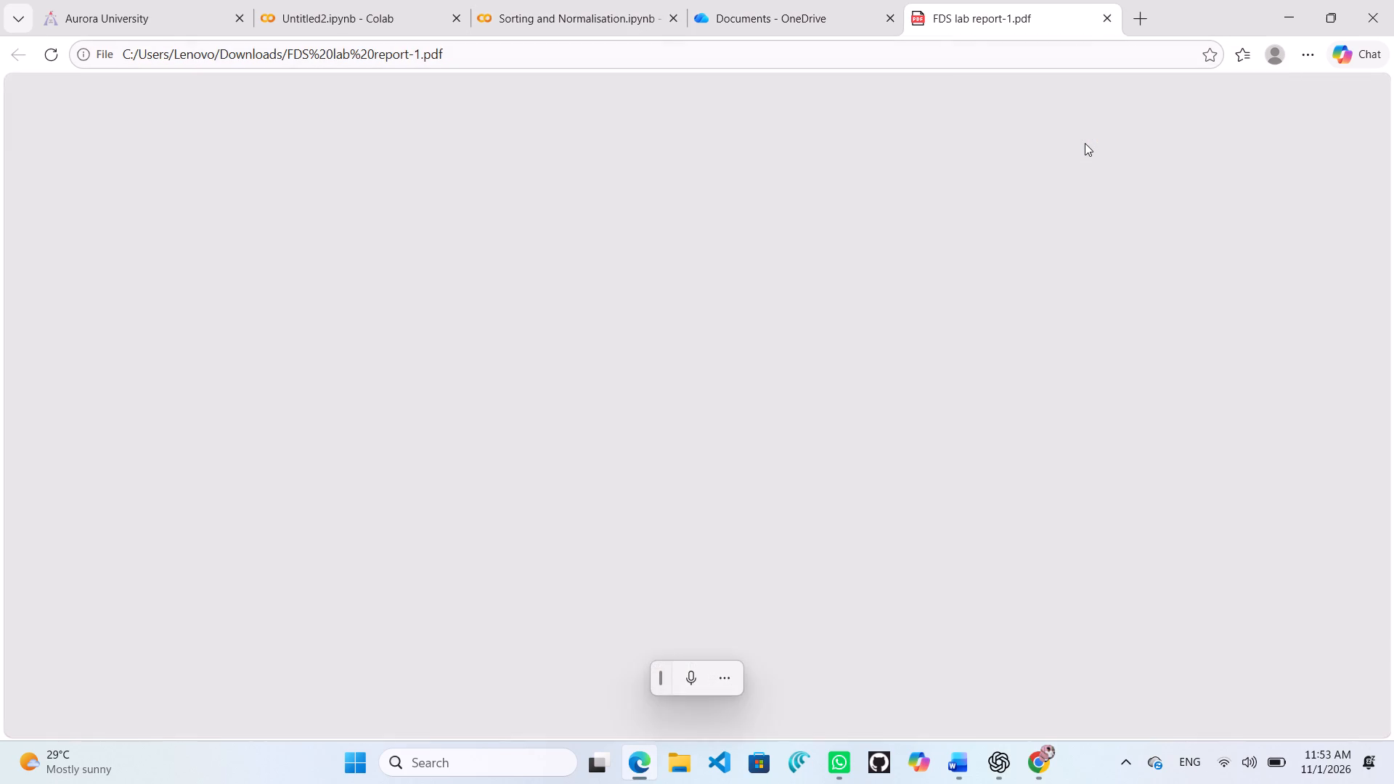
Look through all pages of the downloaded PDF, from the student details table to the Slicing section, and return to the first page.
scroll(550, 390, down, 4)
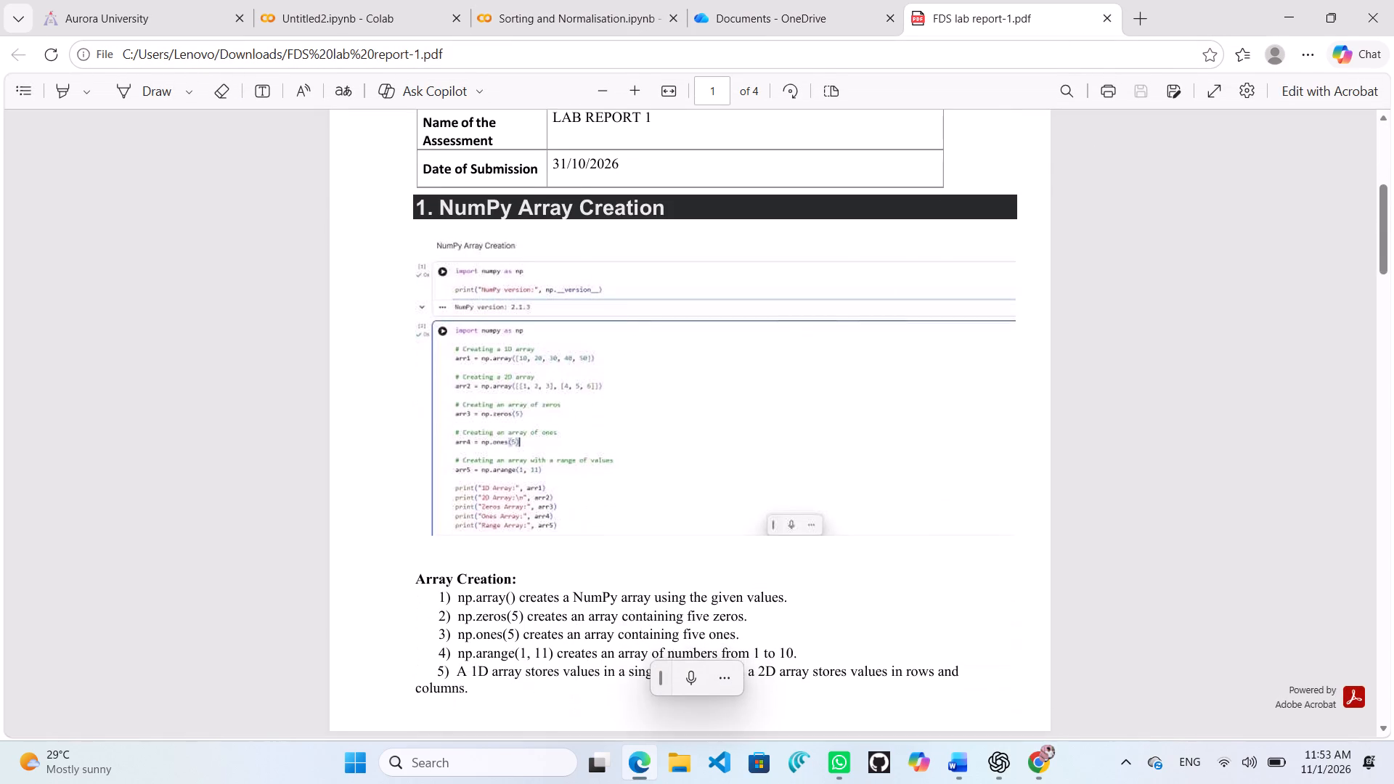
scroll(550, 390, down, 6)
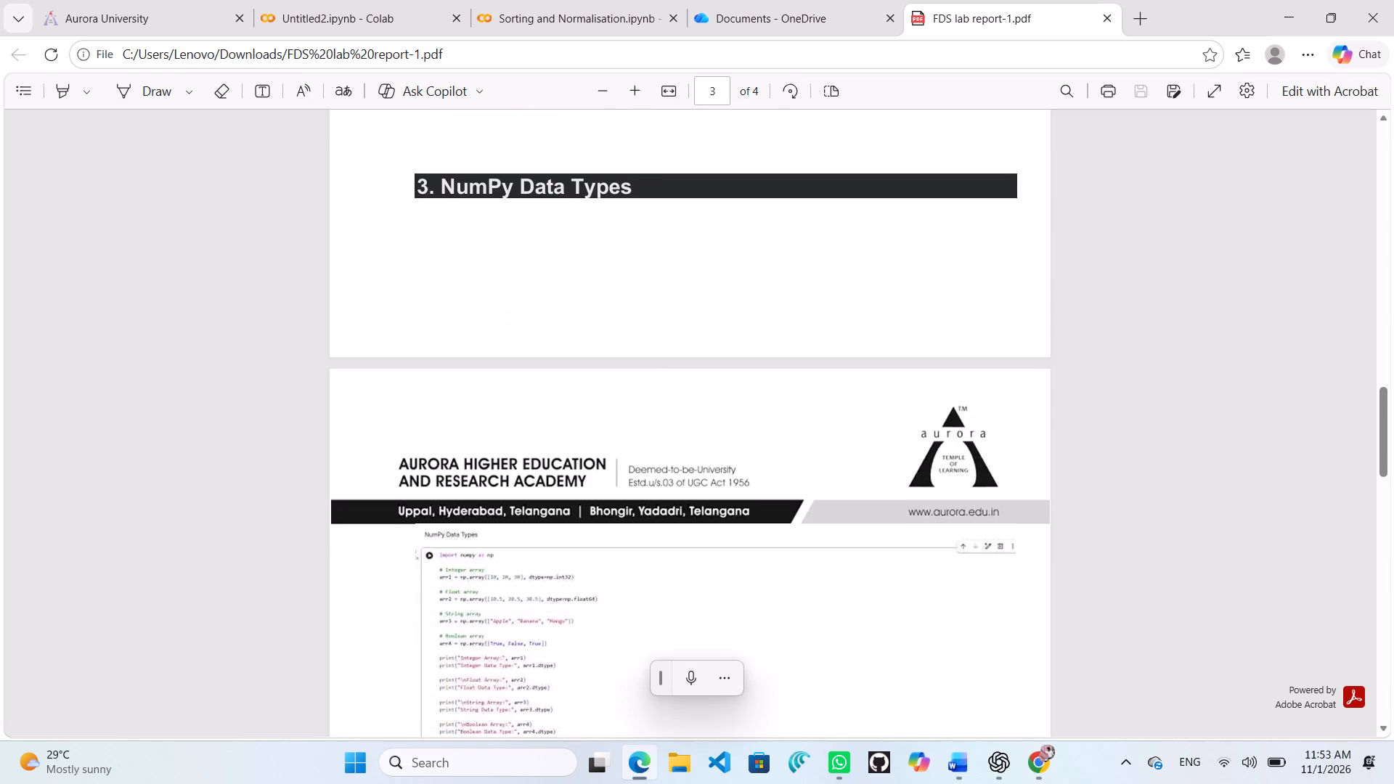
scroll(550, 390, down, 7)
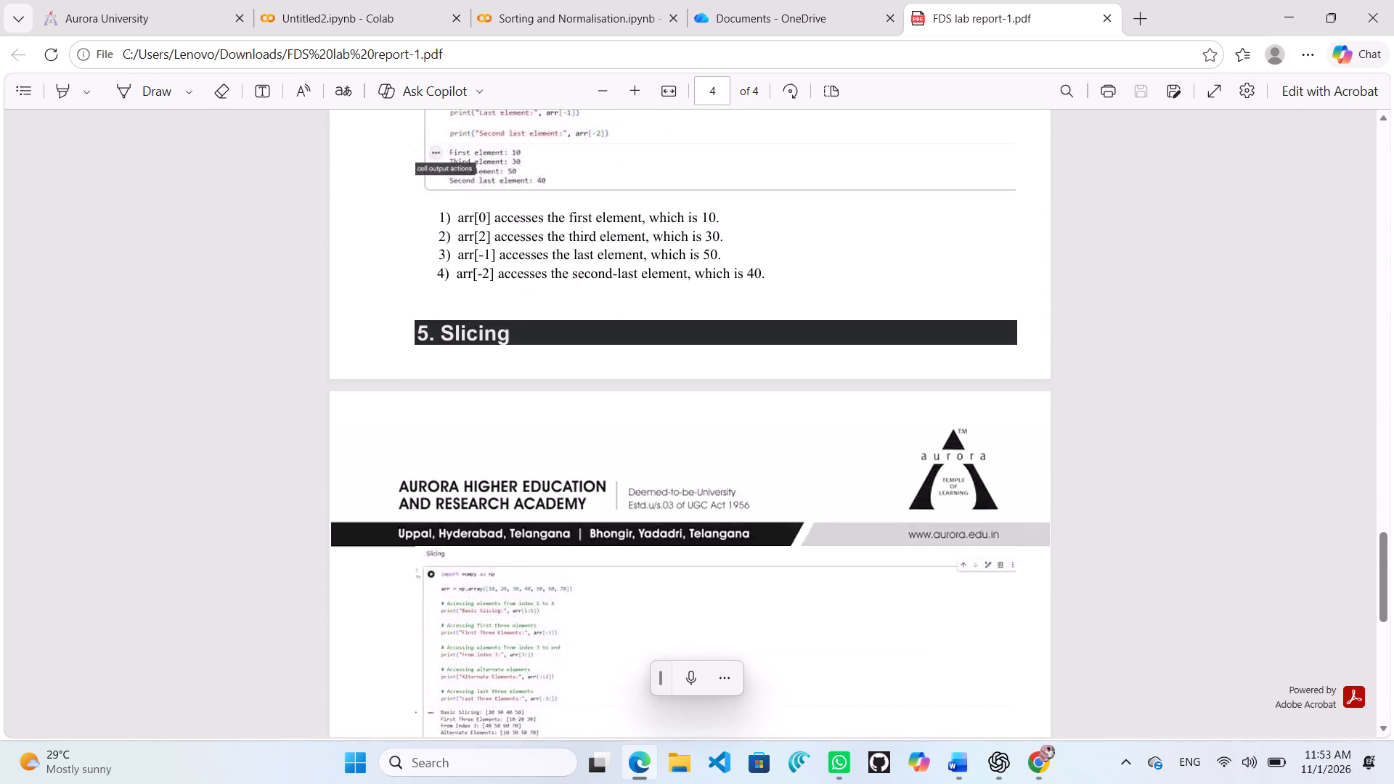
scroll(550, 390, down, 2)
drag(534, 405, 572, 470)
click(572, 470)
scroll(572, 470, down, 2)
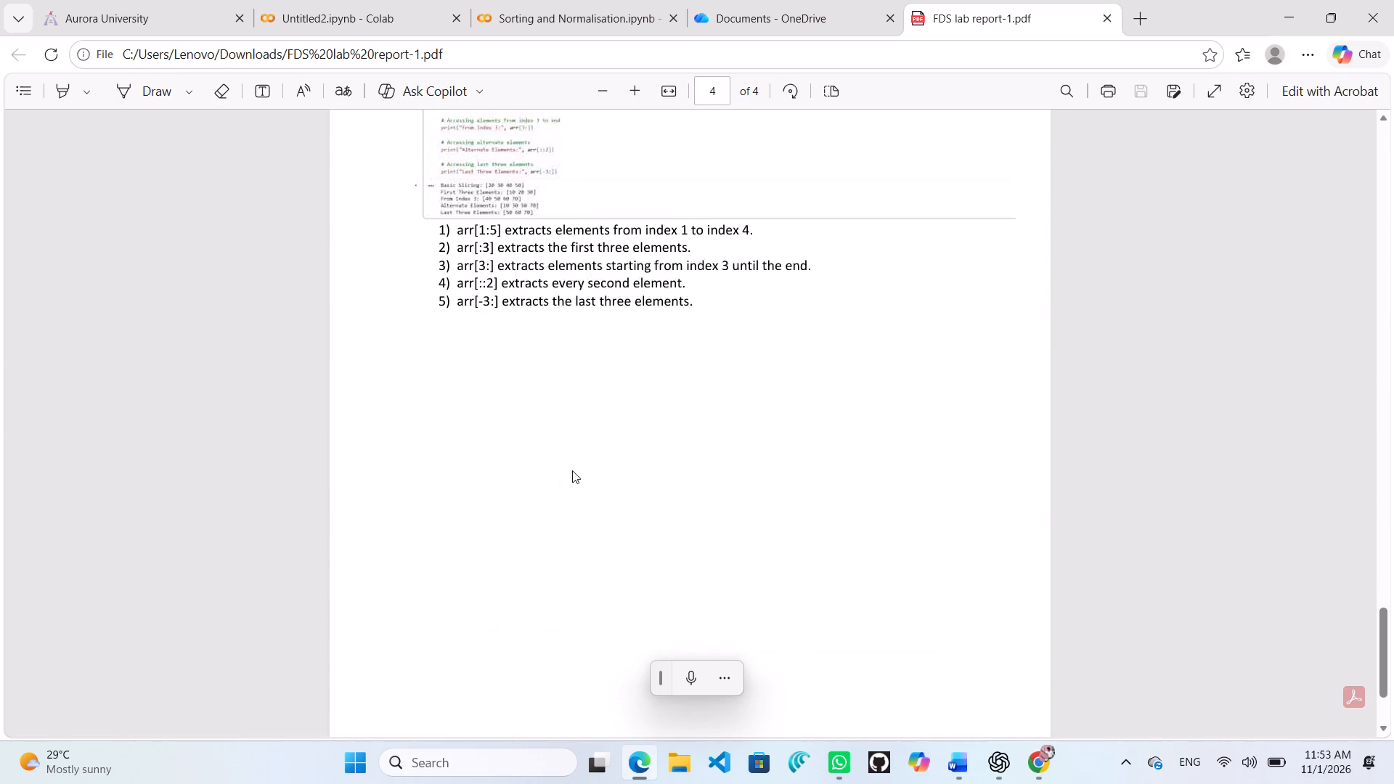
scroll(572, 470, down, 3)
scroll(572, 470, up, 11)
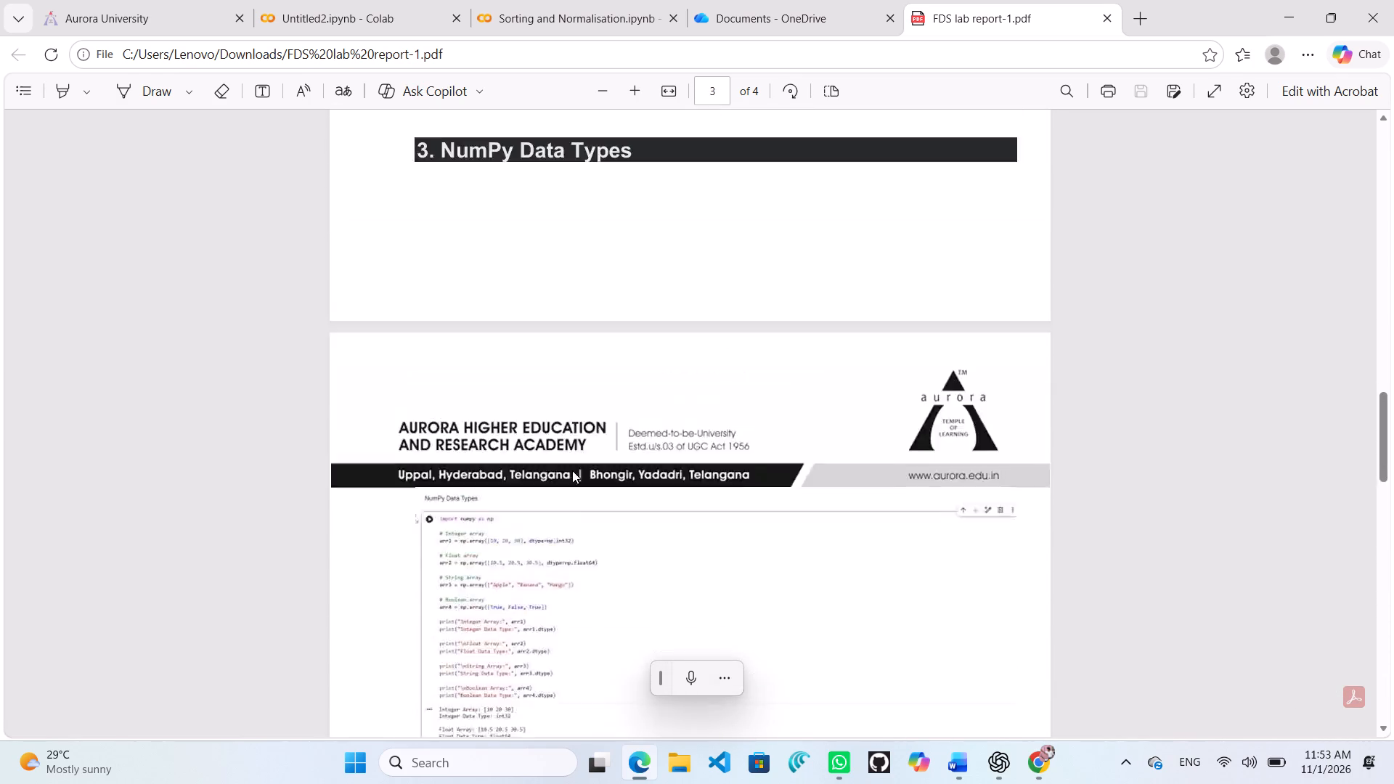
scroll(572, 470, up, 6)
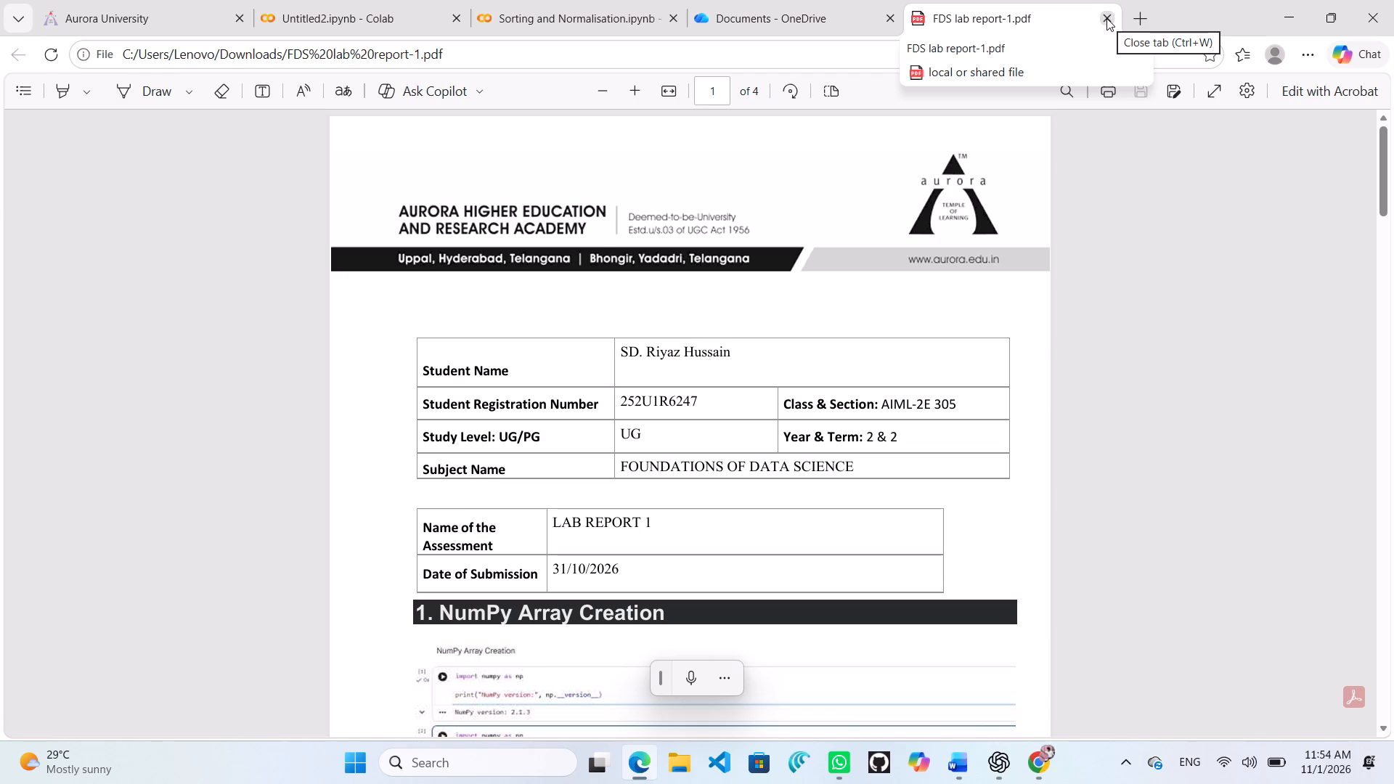
Read through the PDF again, checking the layout of the headings, code images and numbered points in all five sections.
scroll(674, 296, down, 1)
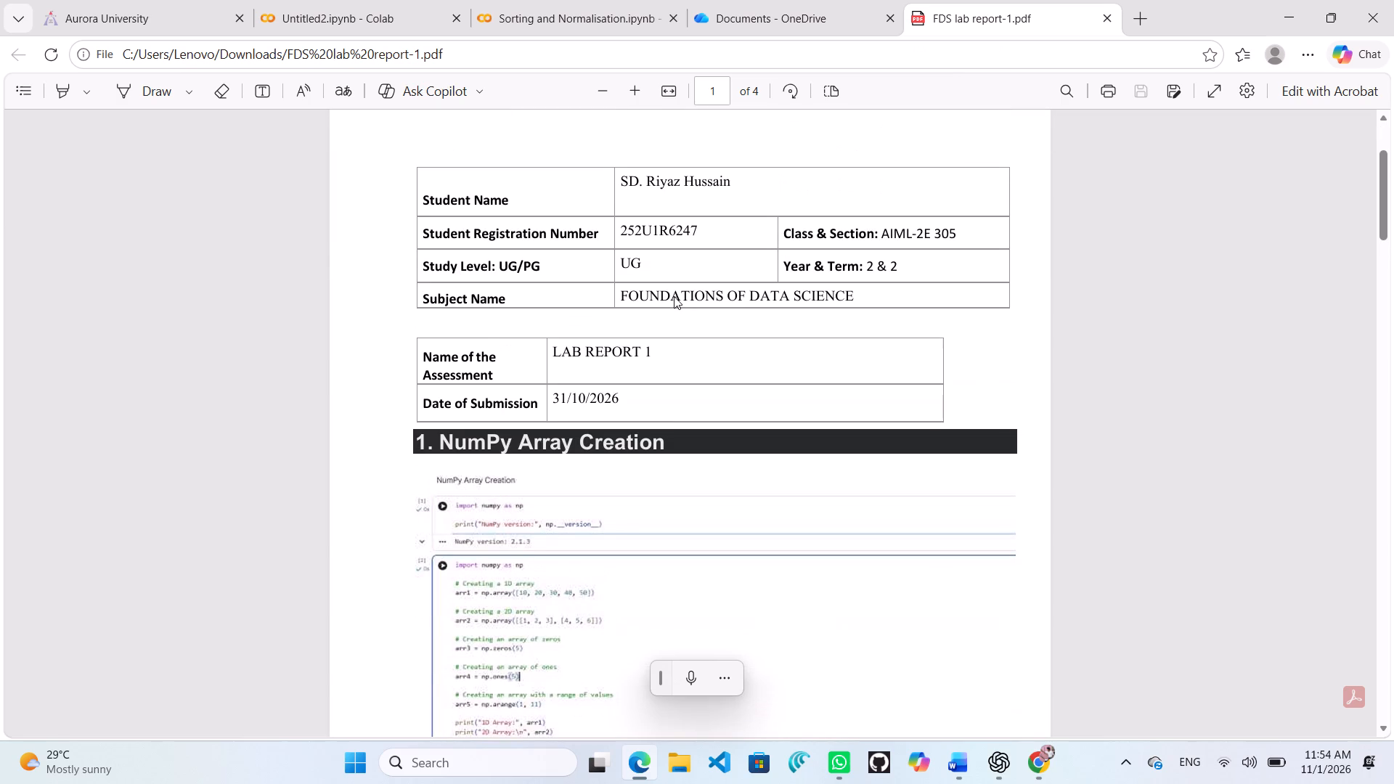
scroll(674, 296, down, 2)
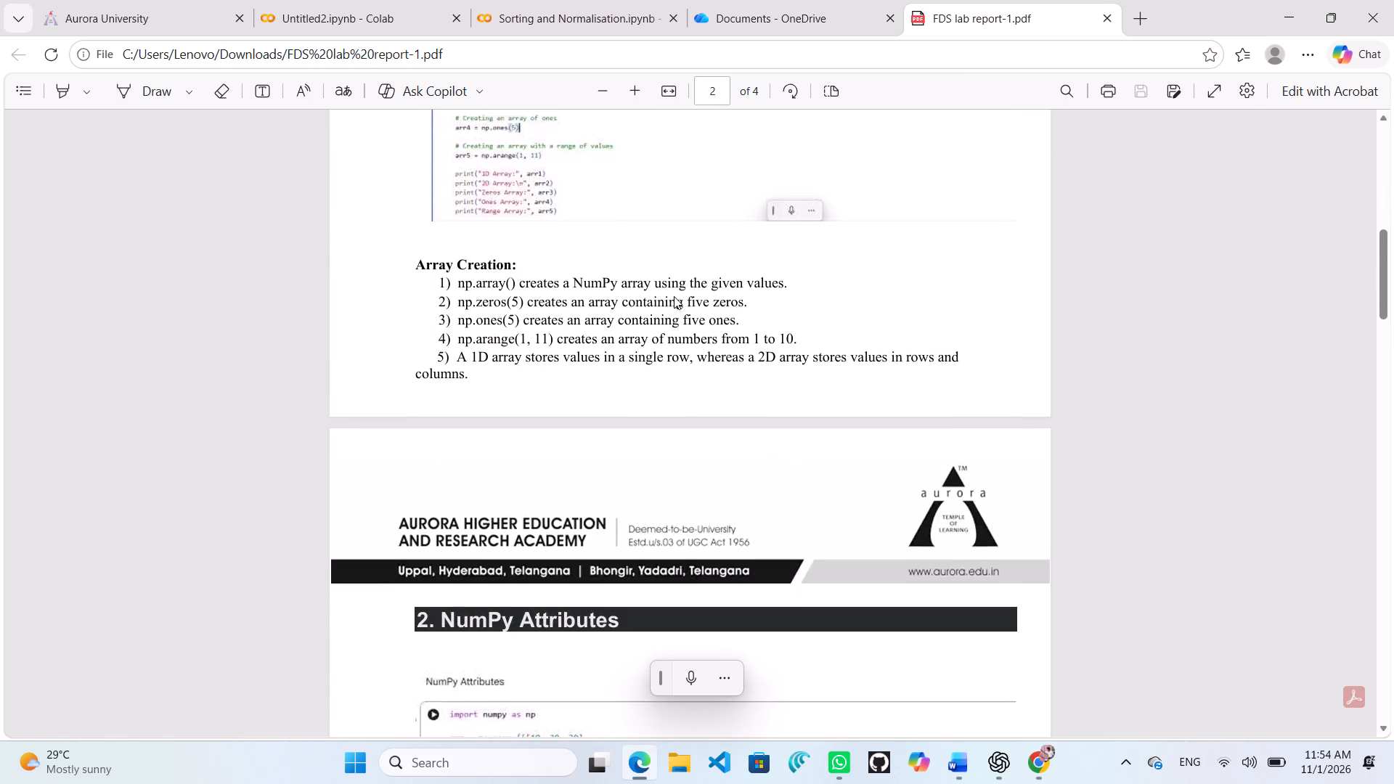
scroll(674, 296, down, 5)
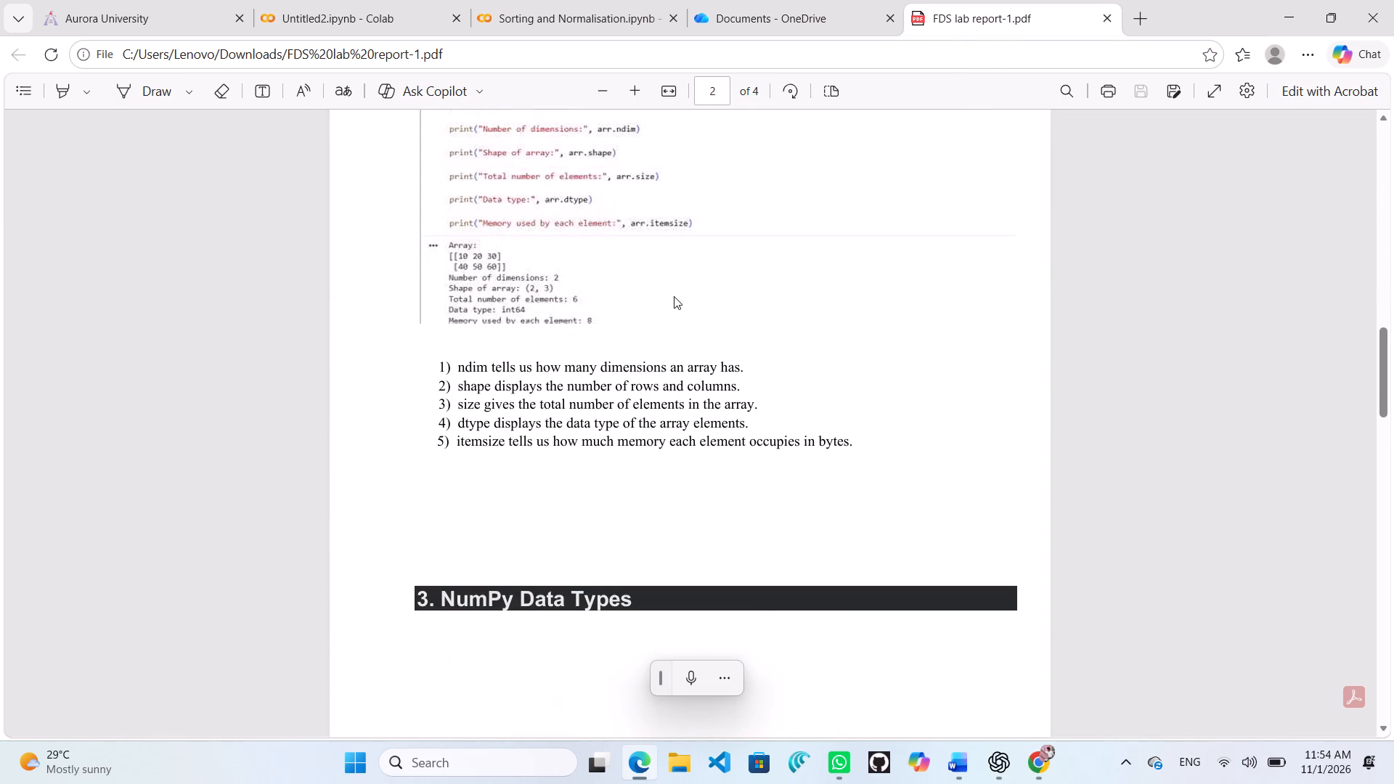
scroll(674, 296, down, 1)
double_click(584, 367)
click(576, 370)
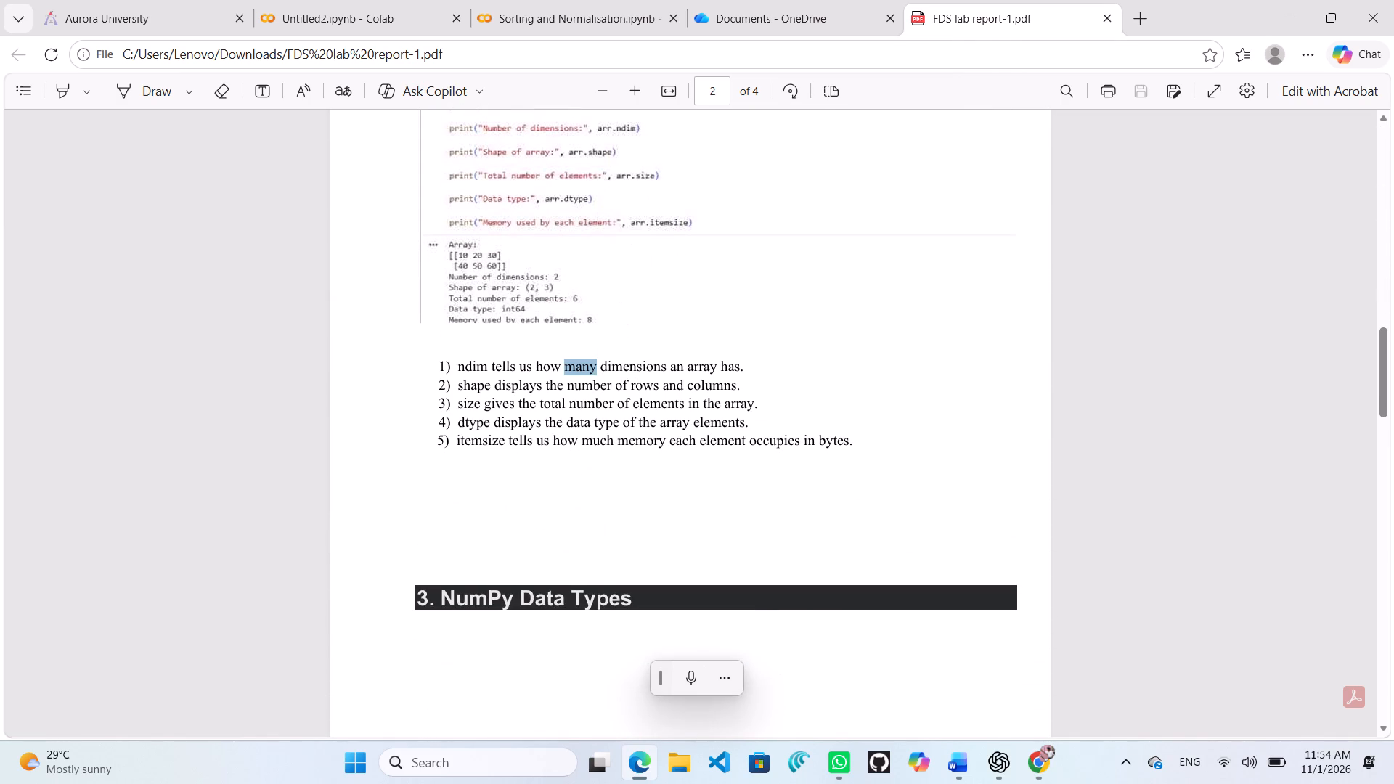
scroll(576, 370, down, 2)
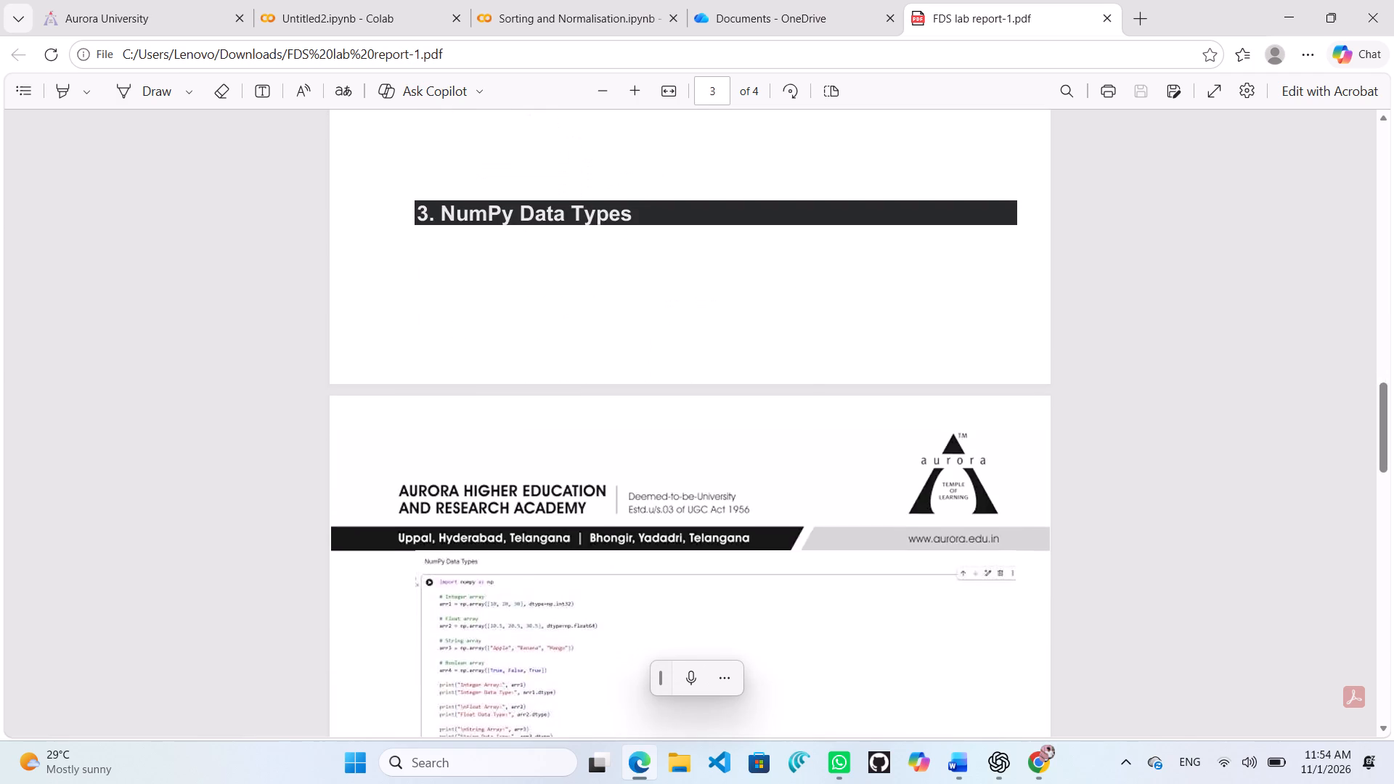
scroll(576, 370, down, 2)
scroll(478, 440, down, 3)
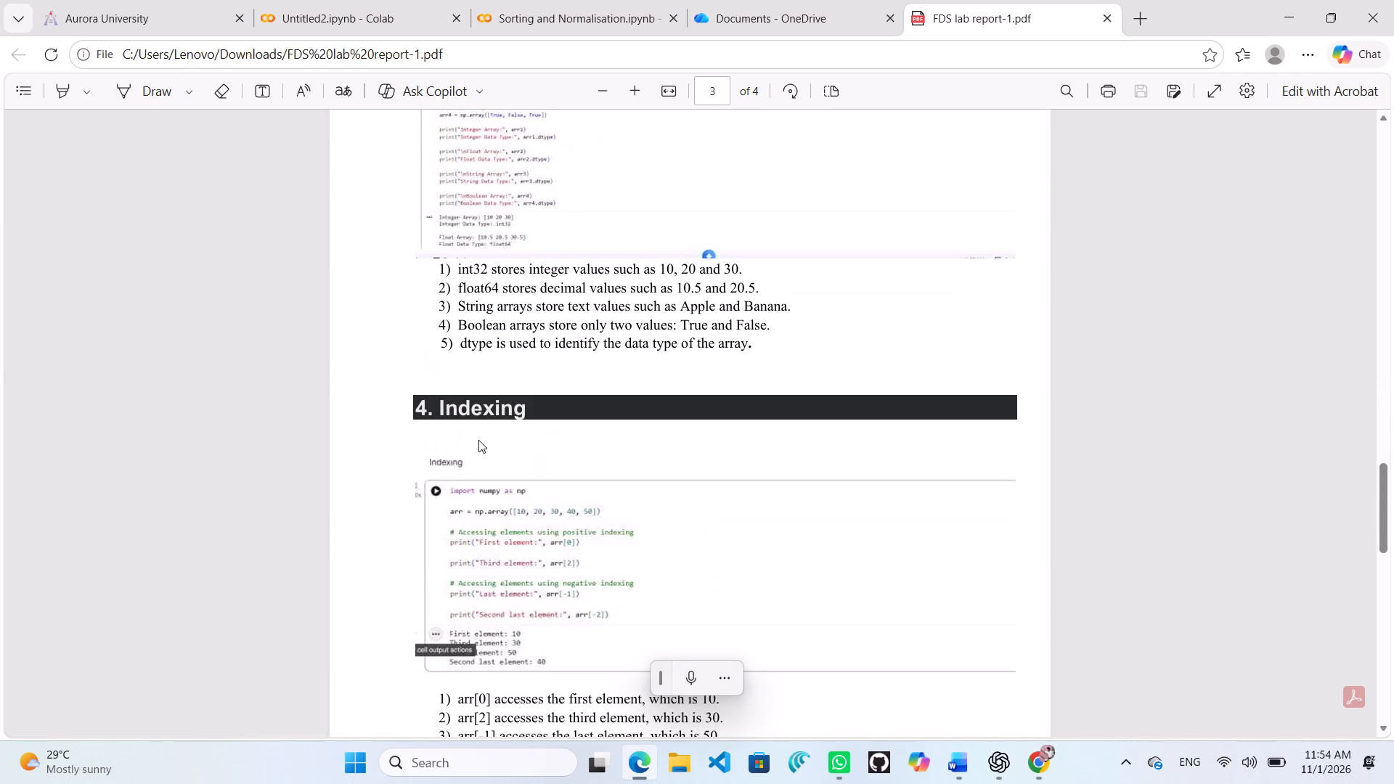
scroll(478, 440, down, 4)
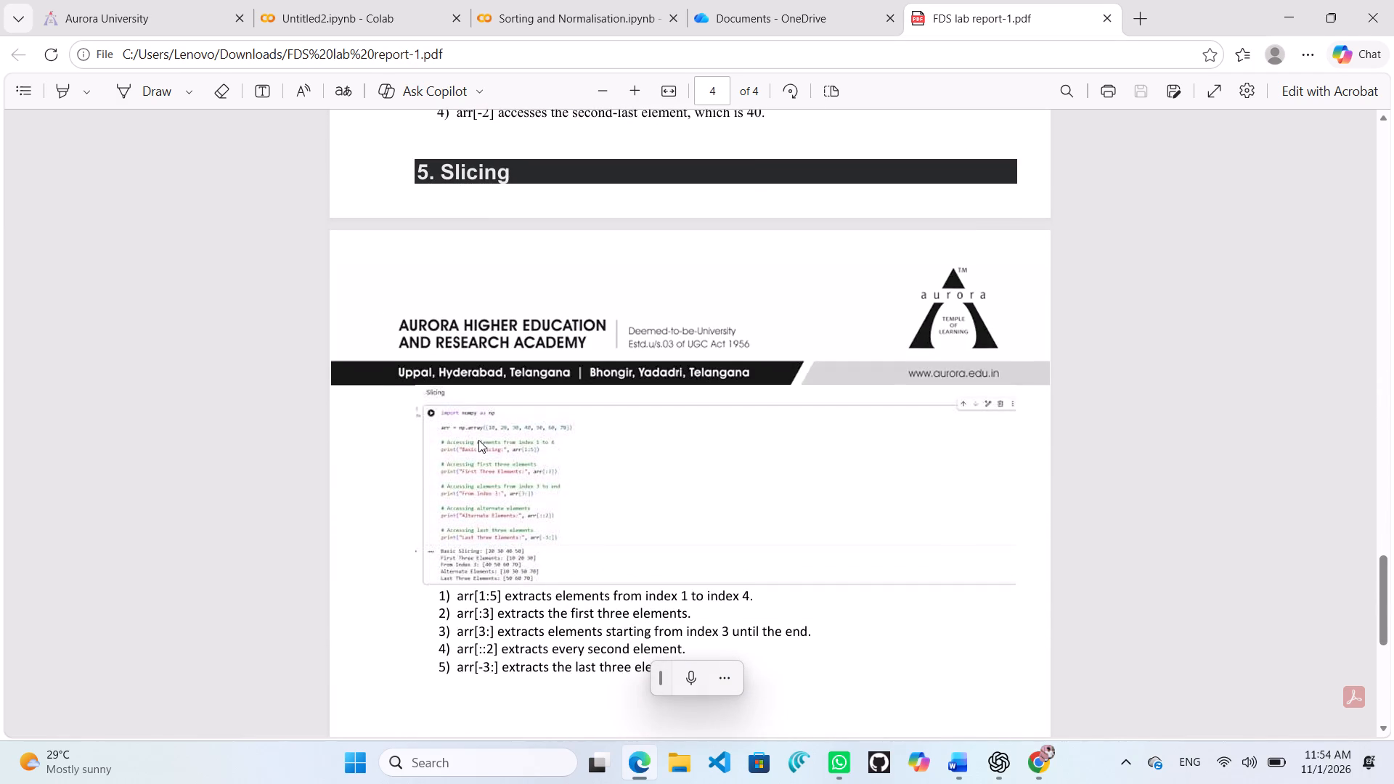
scroll(478, 440, down, 1)
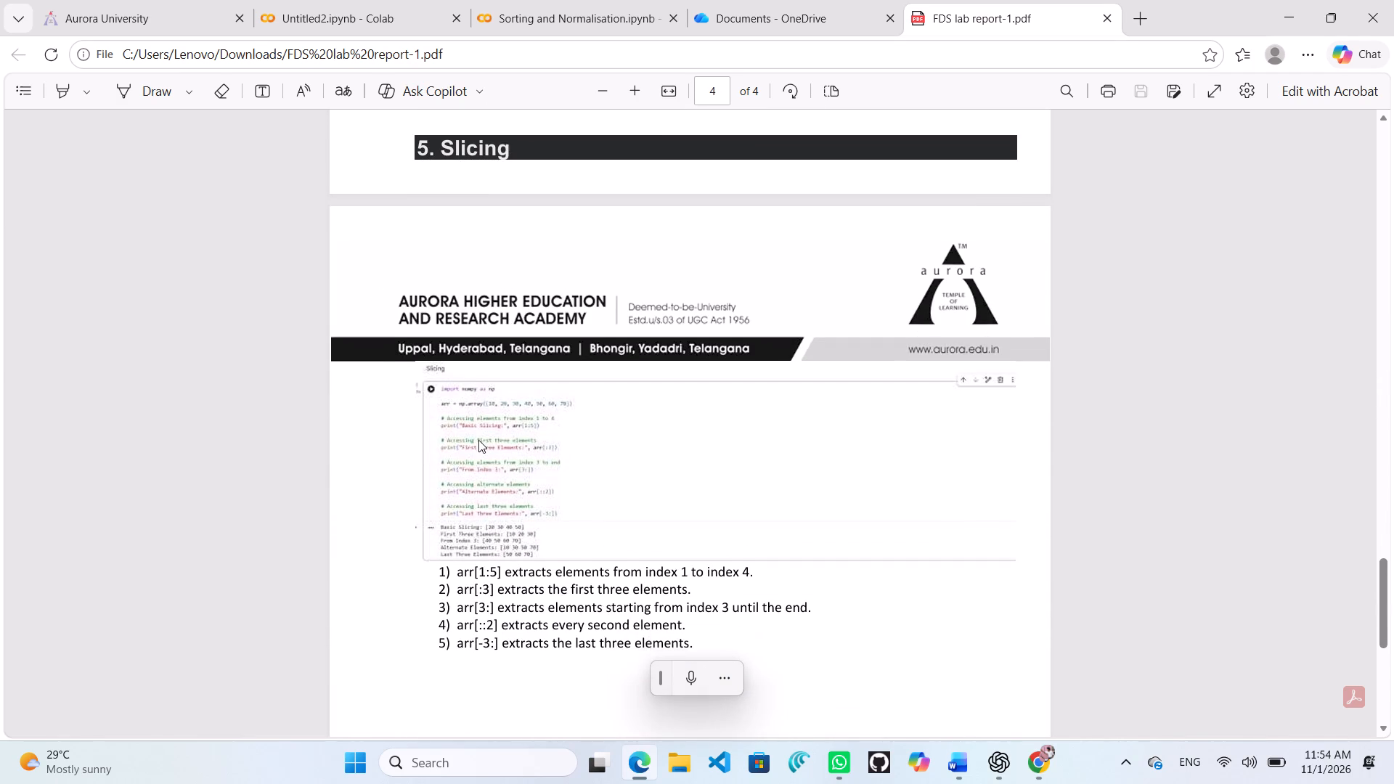
scroll(478, 440, down, 1)
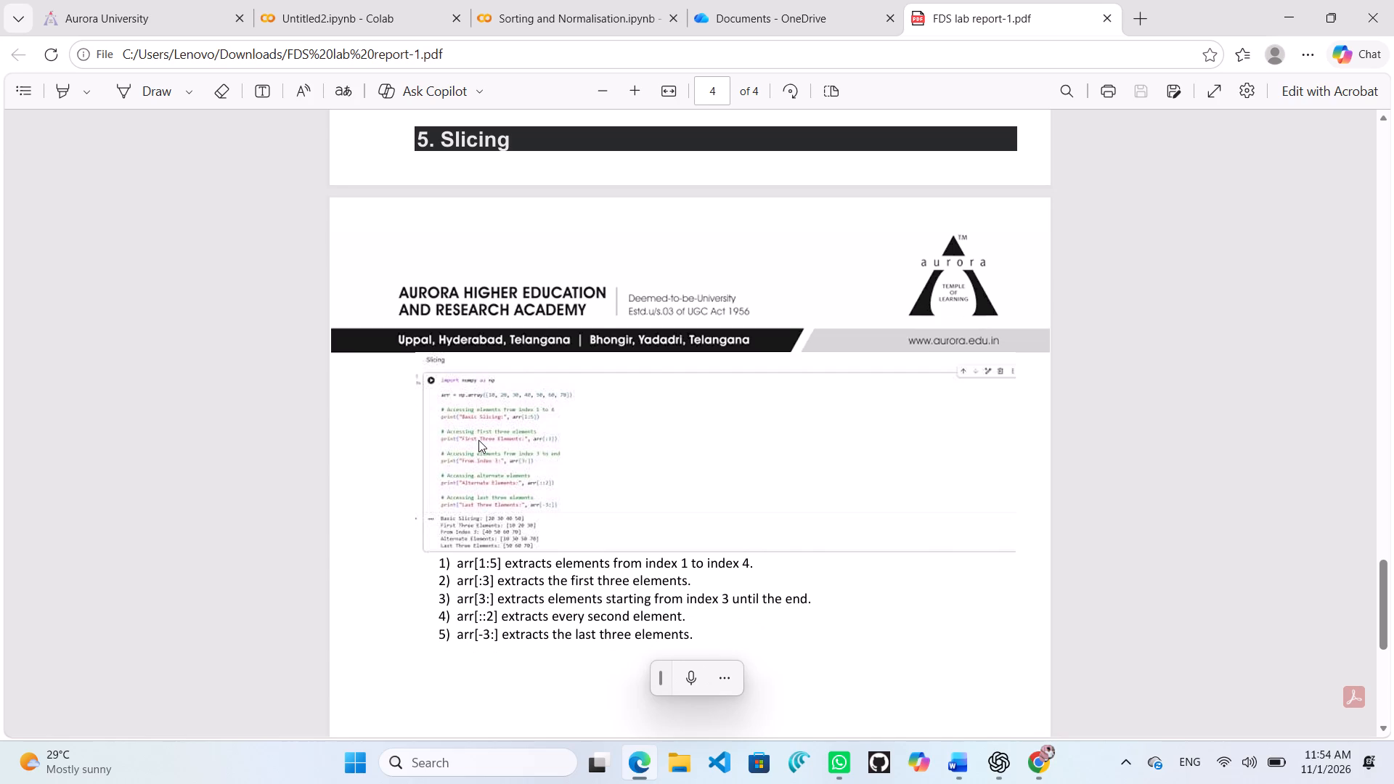
scroll(478, 440, down, 2)
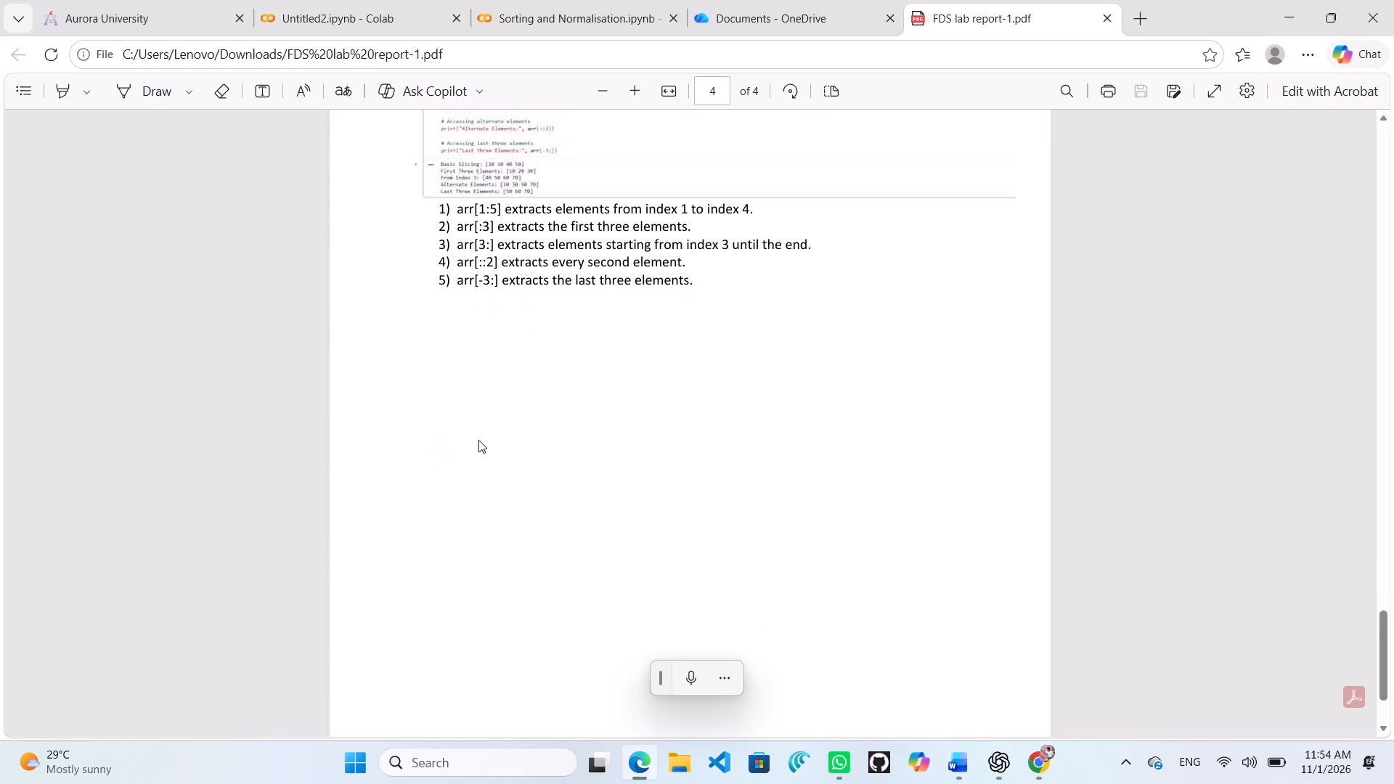
scroll(478, 440, down, 6)
scroll(478, 440, up, 2)
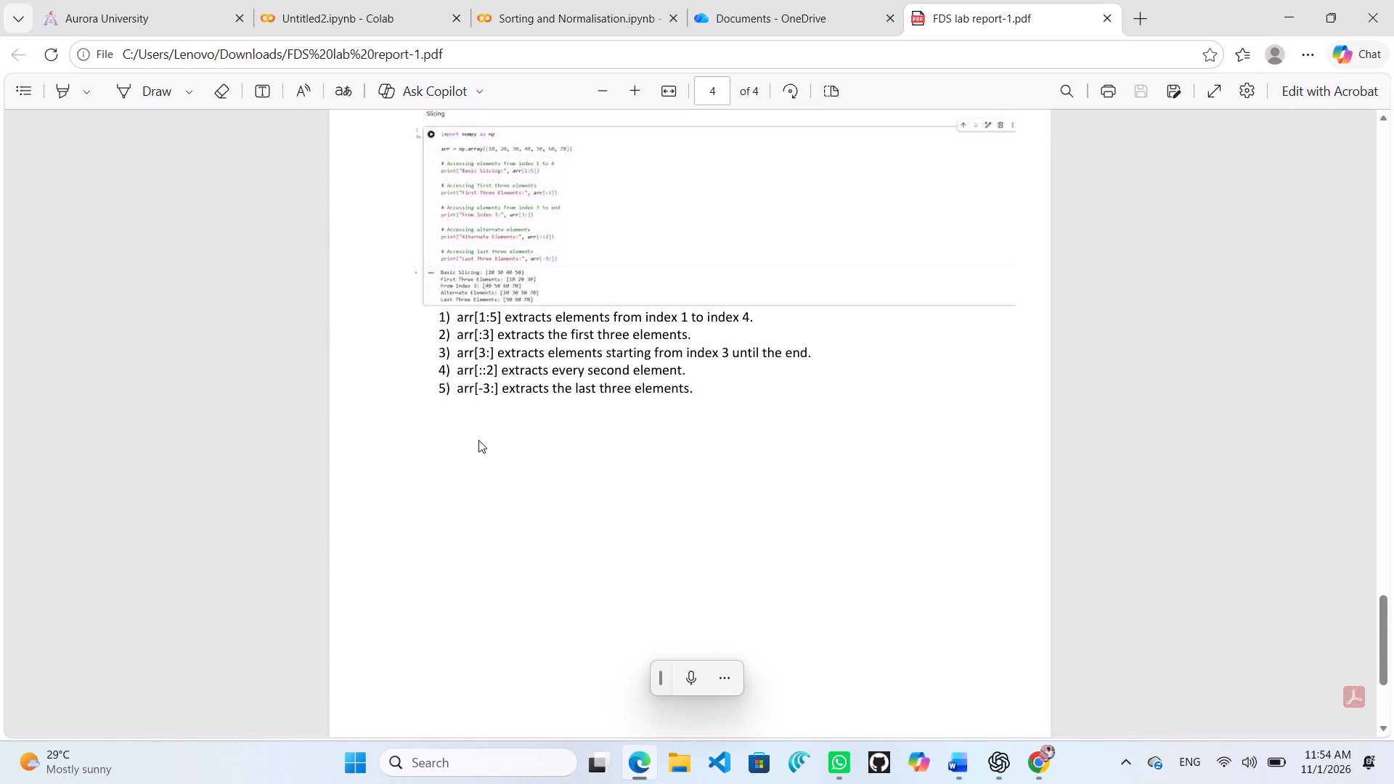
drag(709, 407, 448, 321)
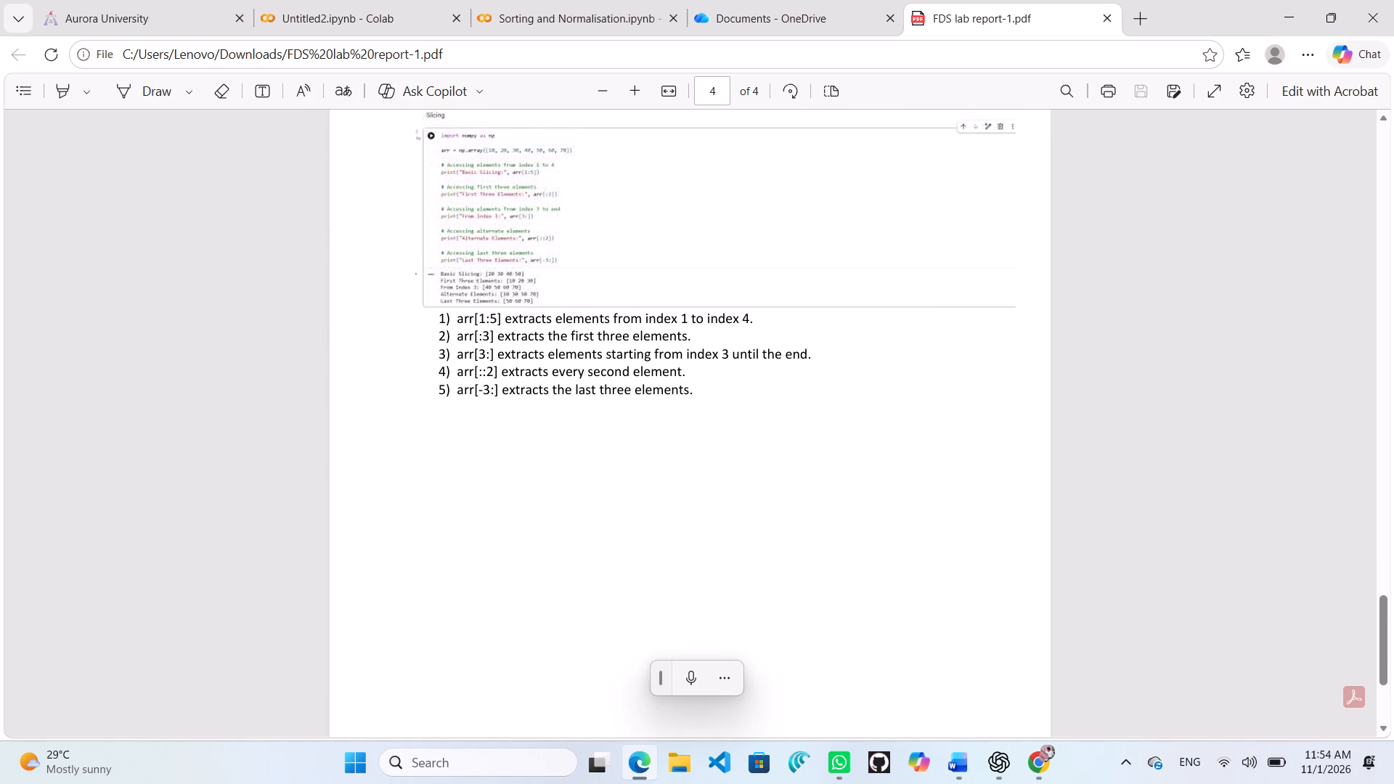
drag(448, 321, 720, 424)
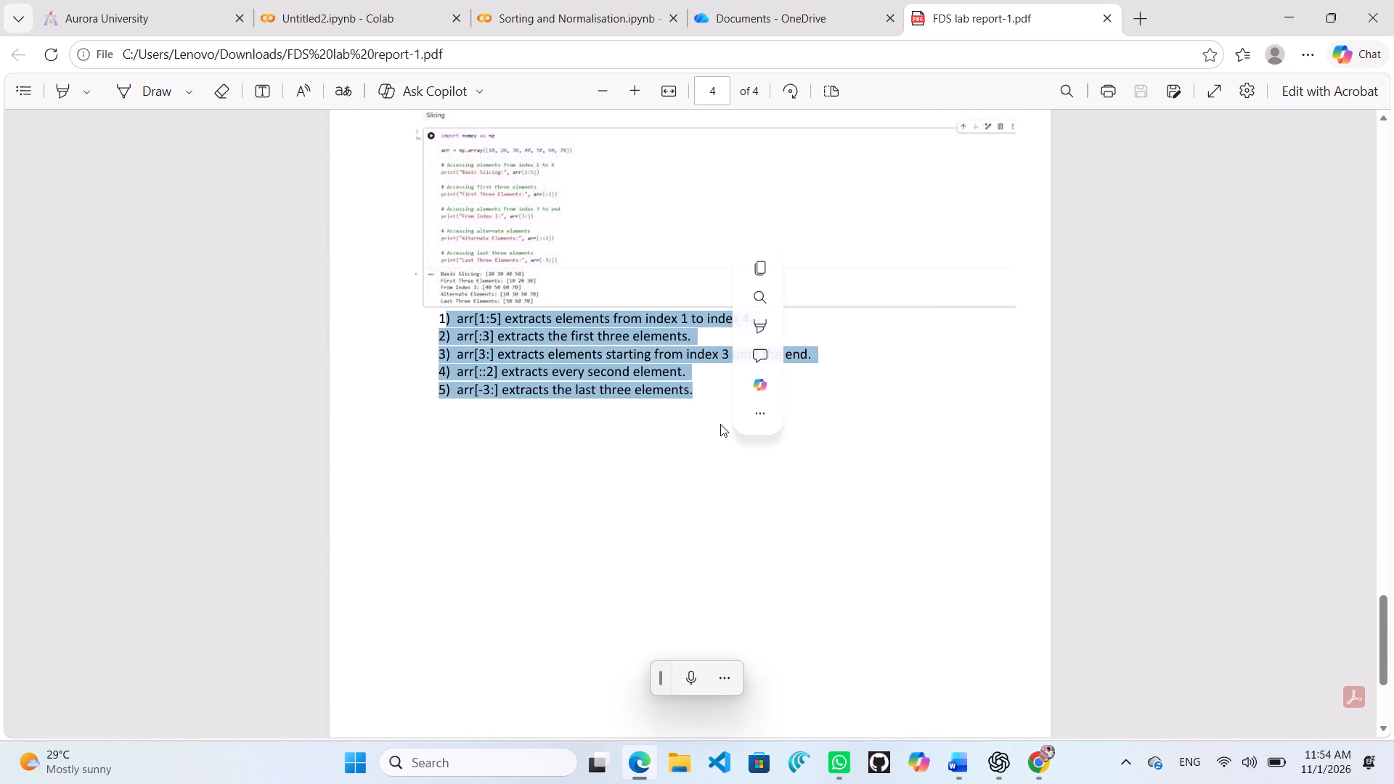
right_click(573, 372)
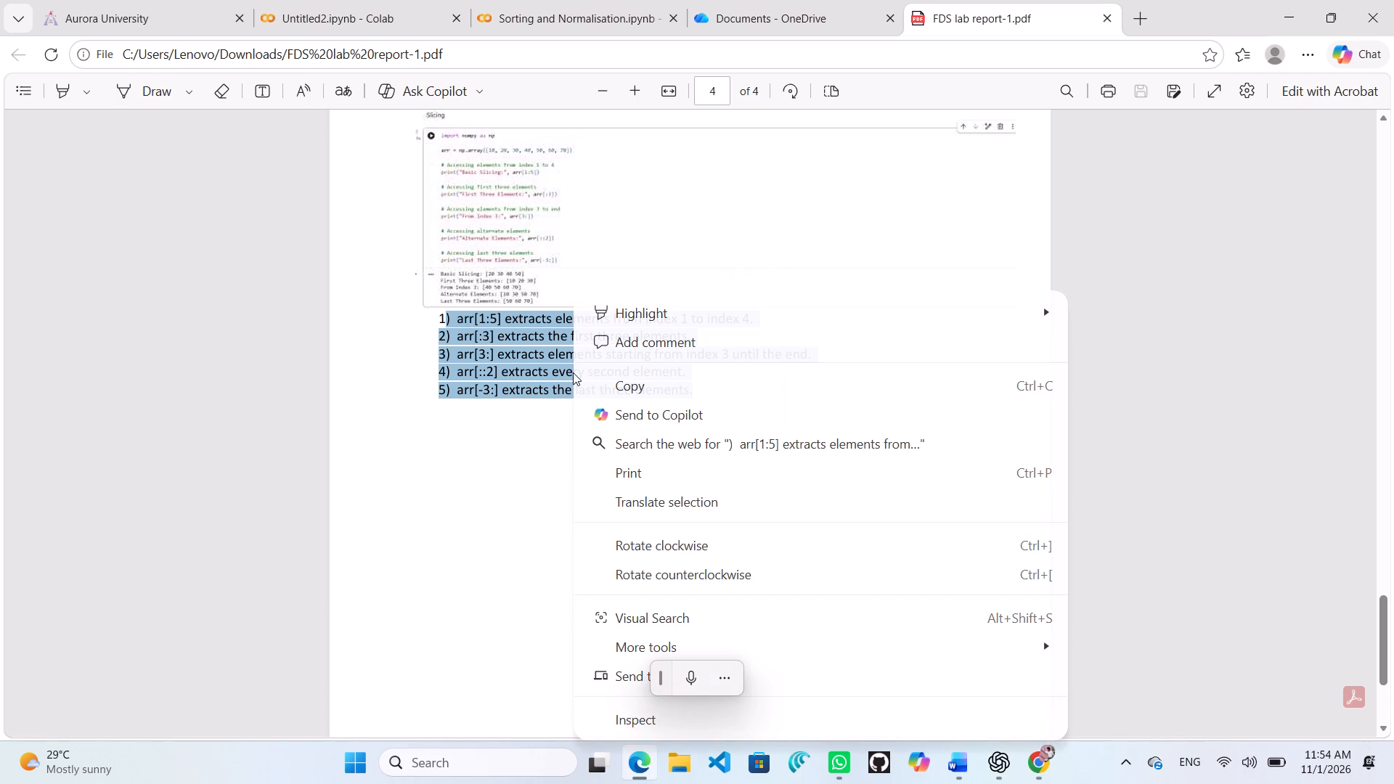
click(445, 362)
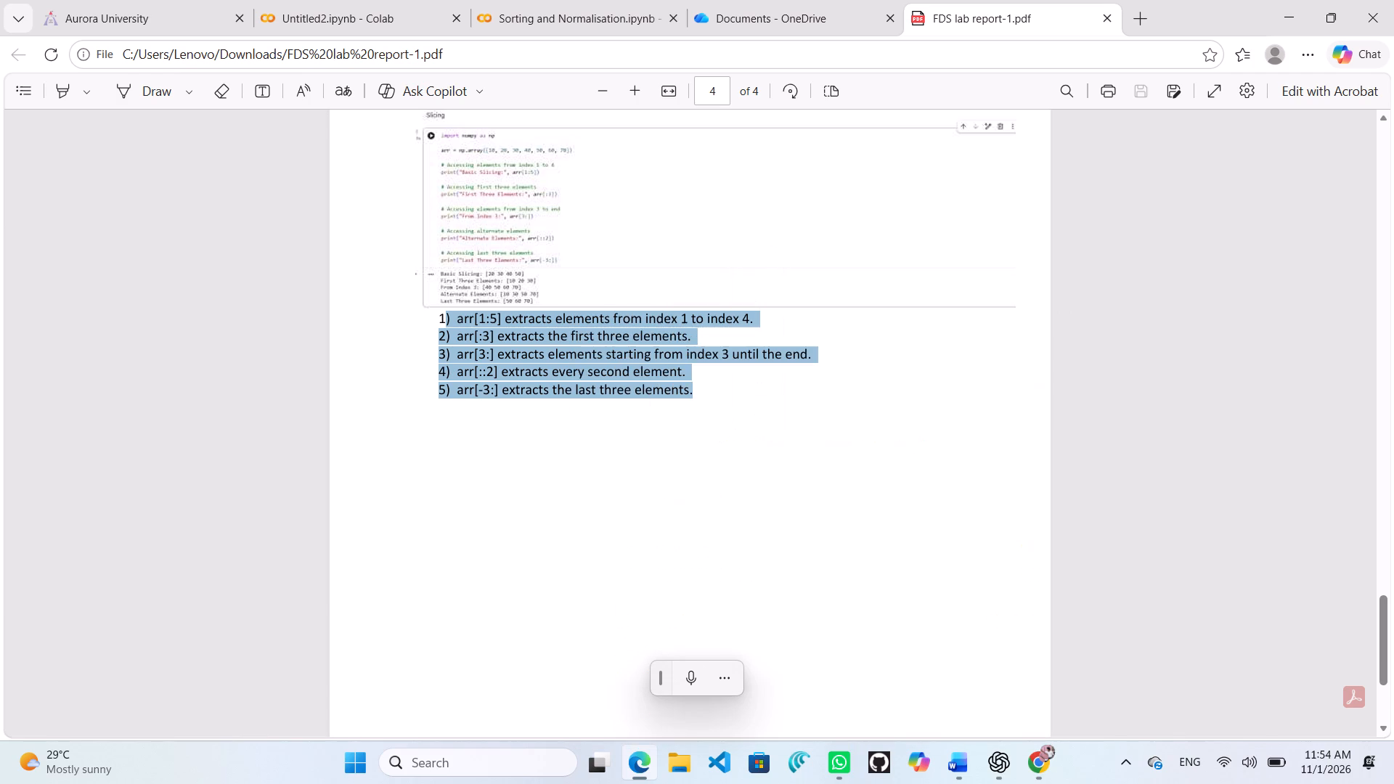
Close the downloaded PDF and the OneDrive preview, and switch to the Aurora University page listing the Foundations of Data Science assessments.
scroll(568, 353, up, 7)
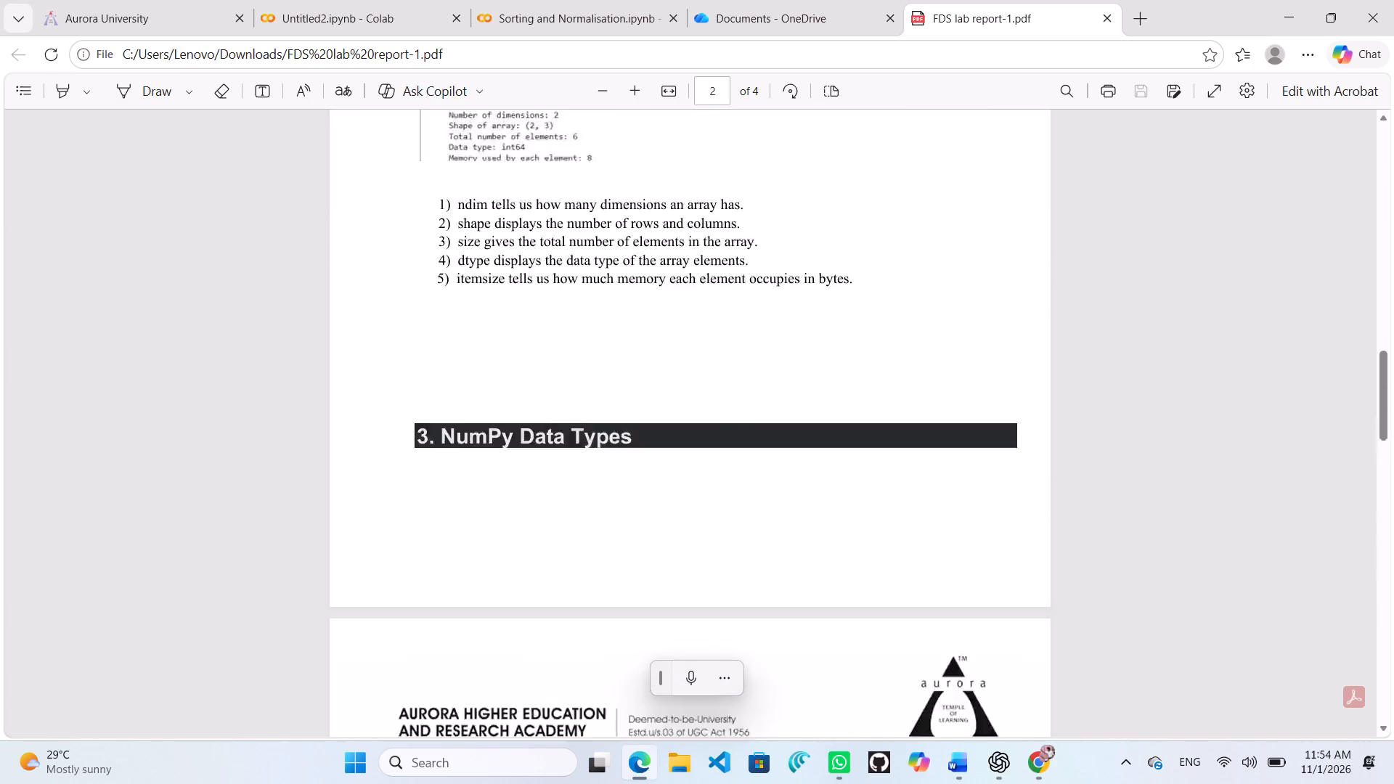
scroll(568, 353, up, 3)
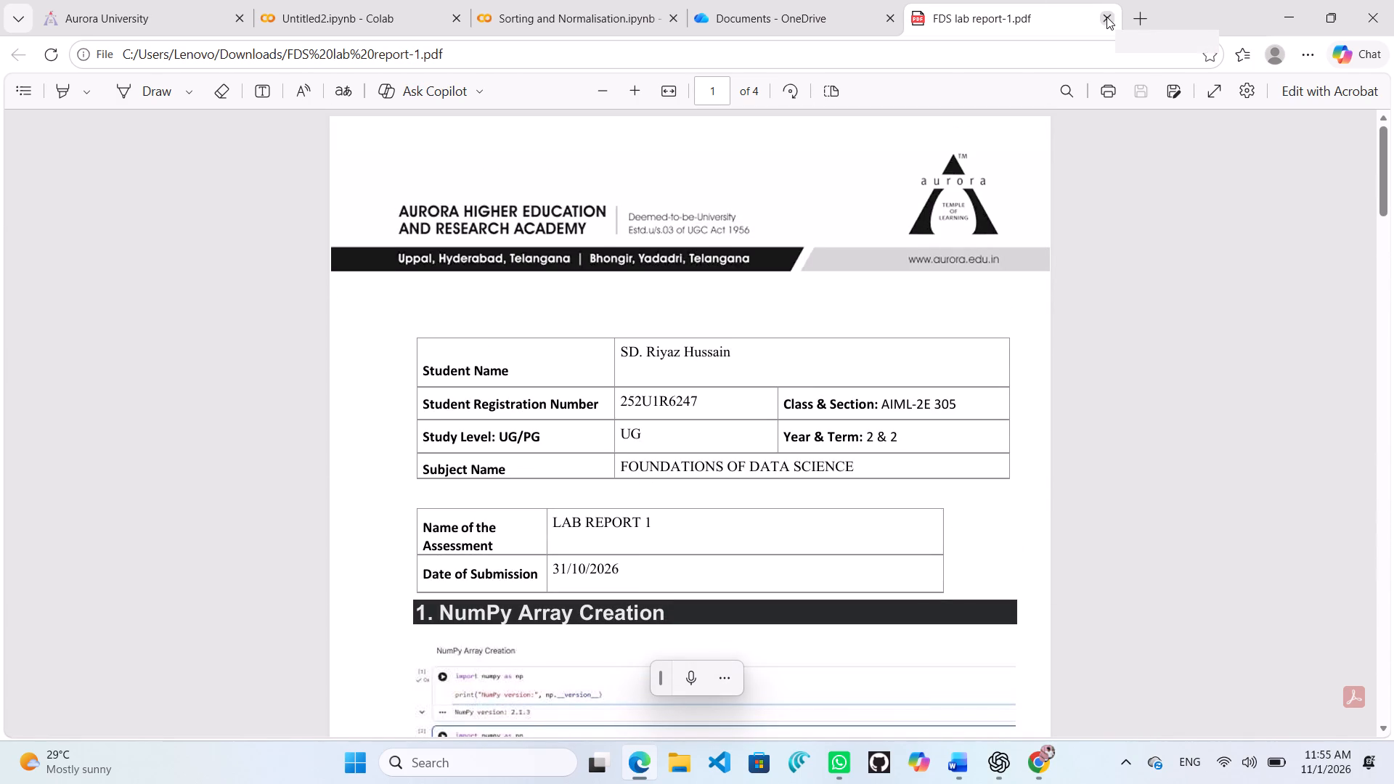
click(1106, 17)
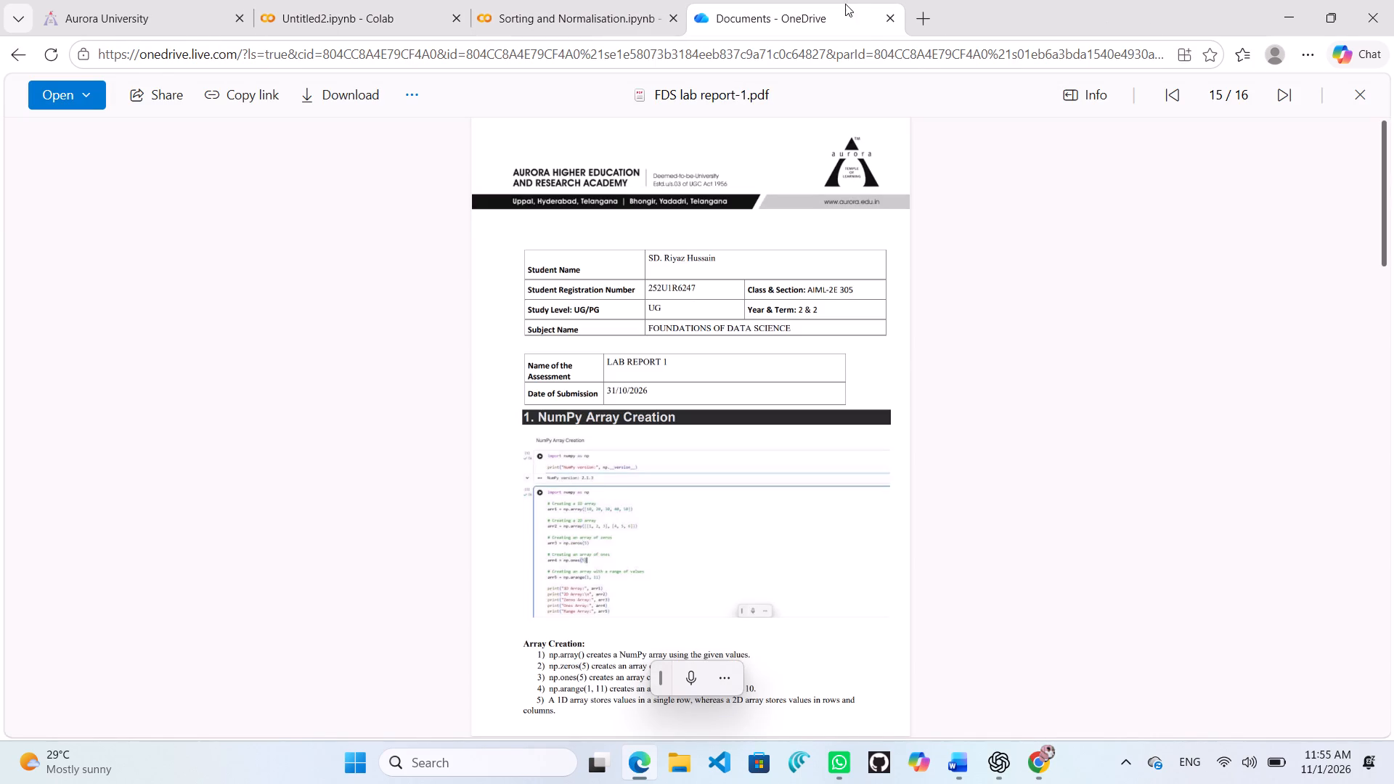
click(892, 22)
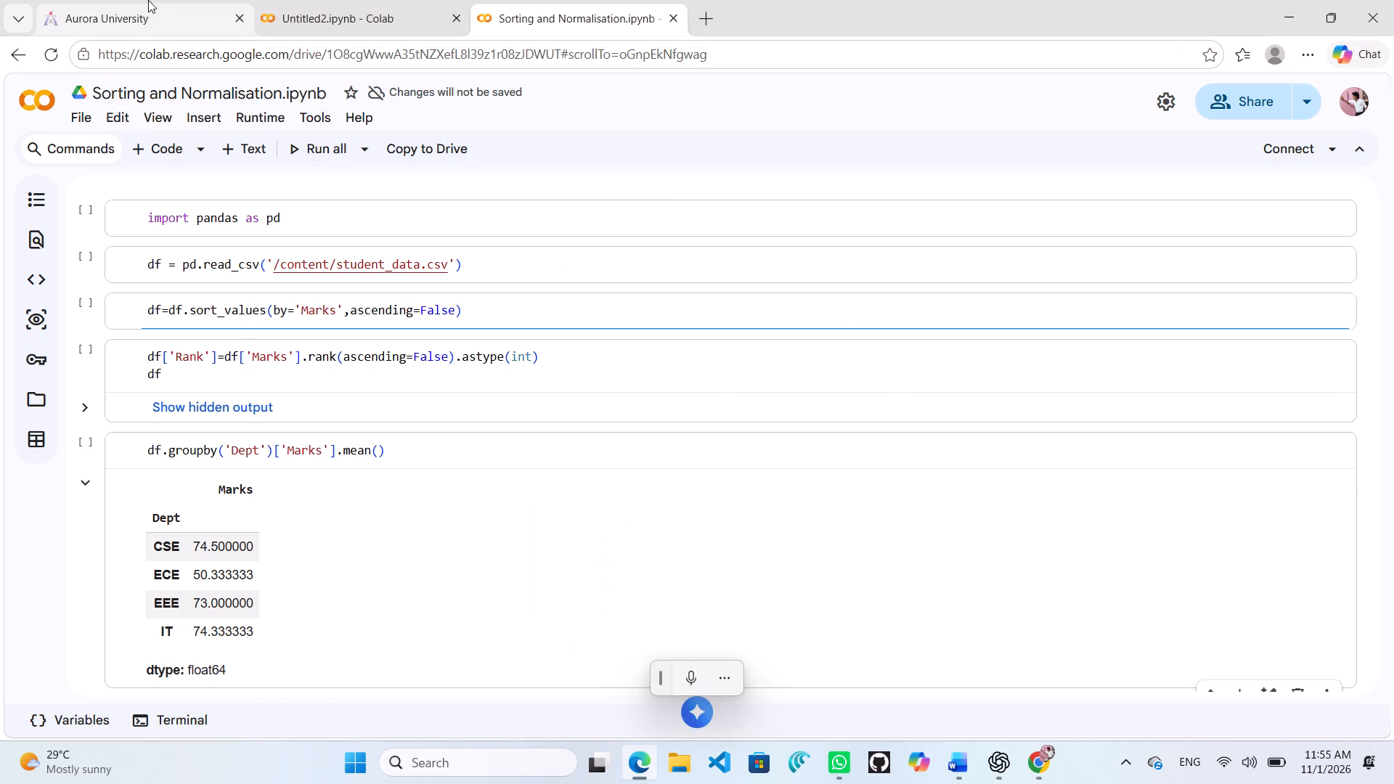
click(148, 0)
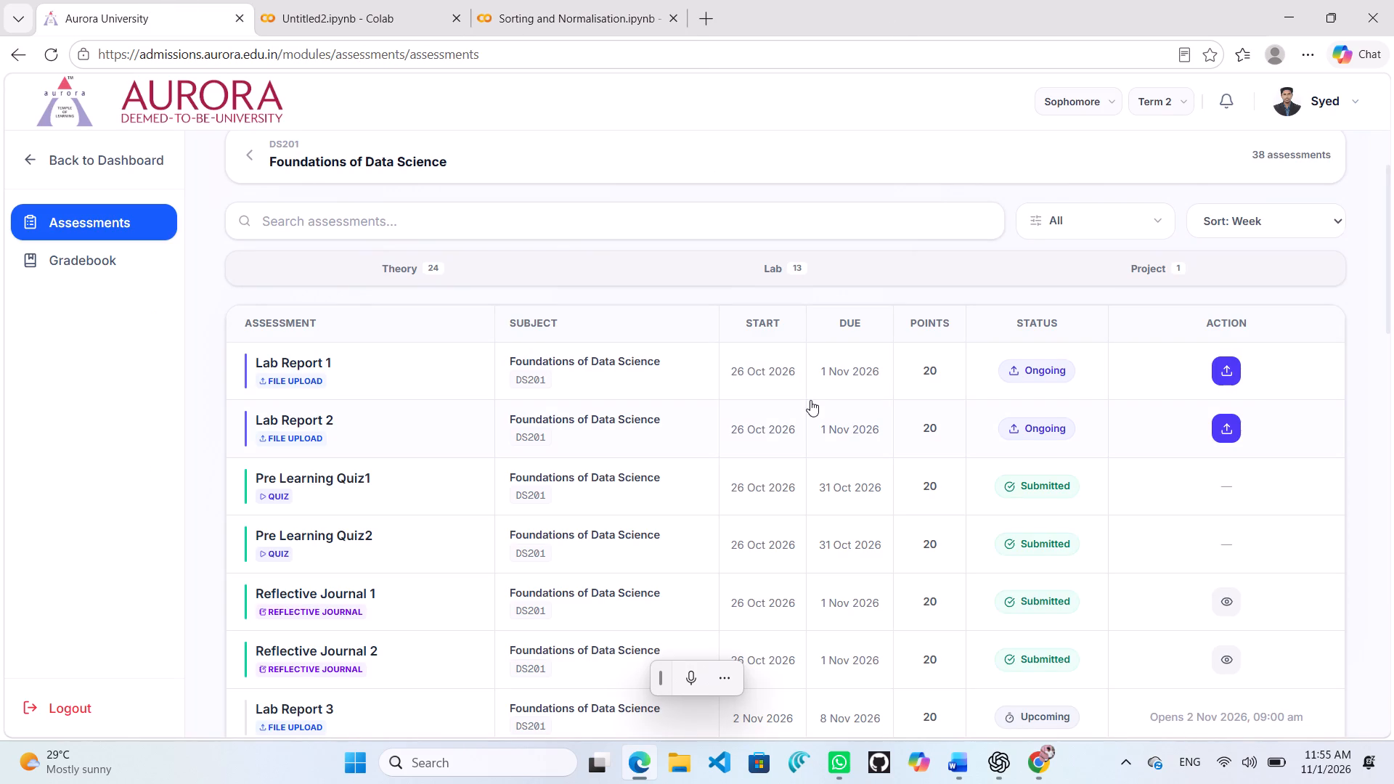
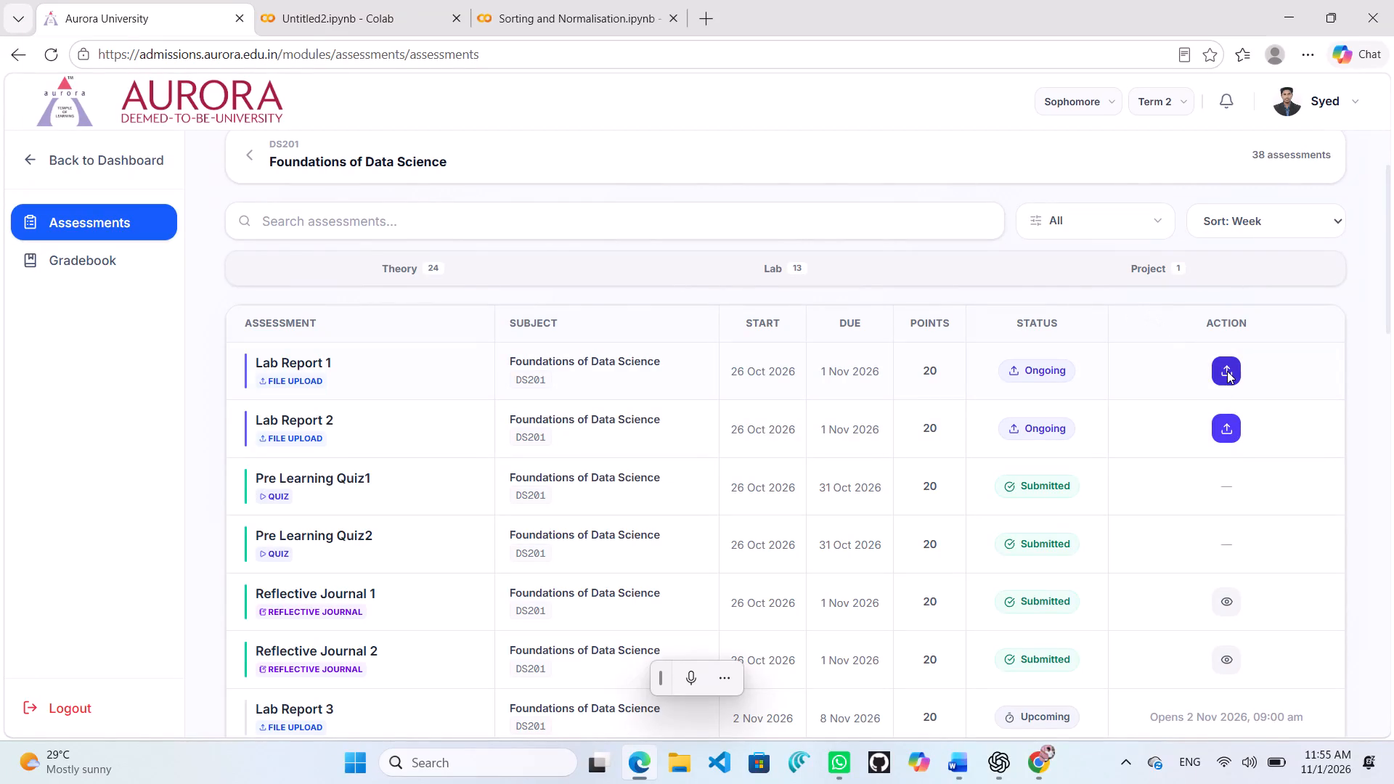
Upload the "FDS lab report-1" PDF from the Documents folder as the submission for Lab Report 1.
click(1227, 371)
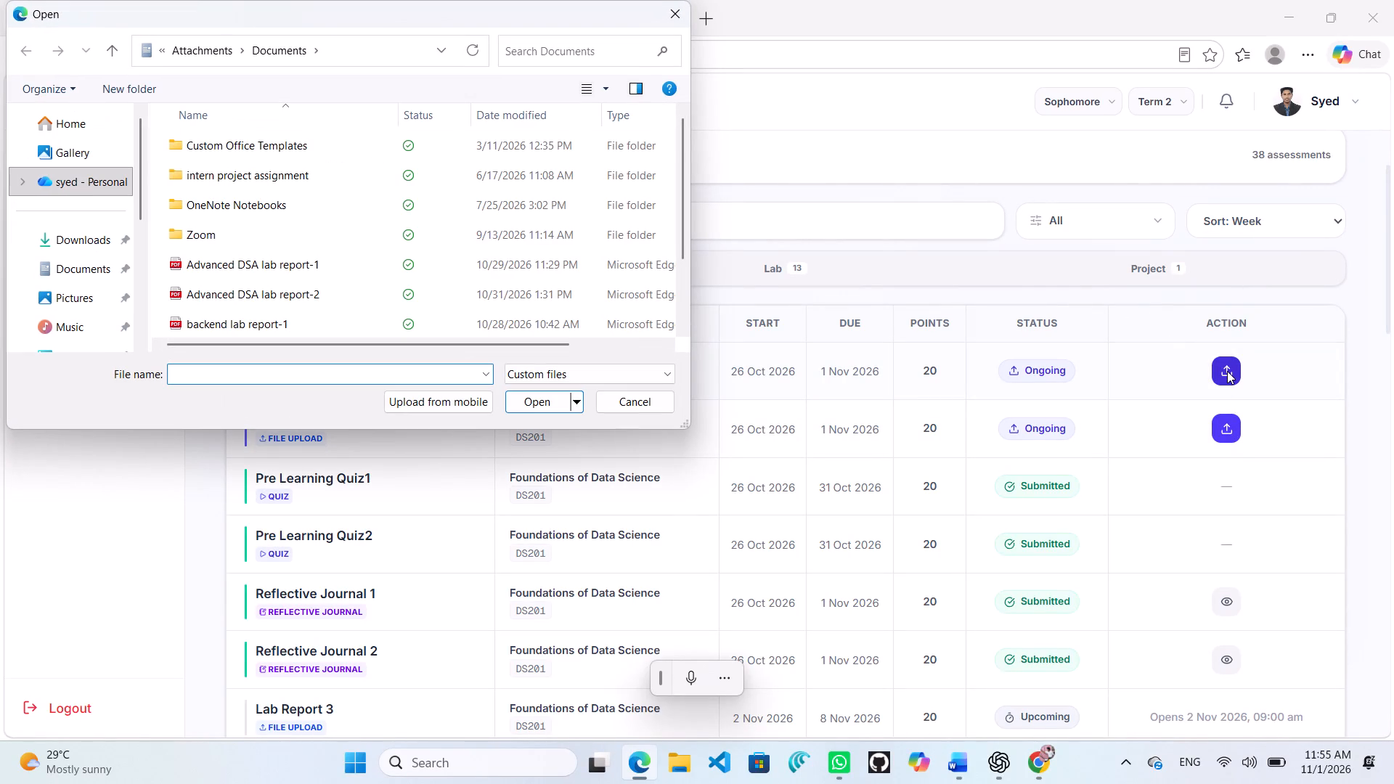
scroll(319, 221, down, 1)
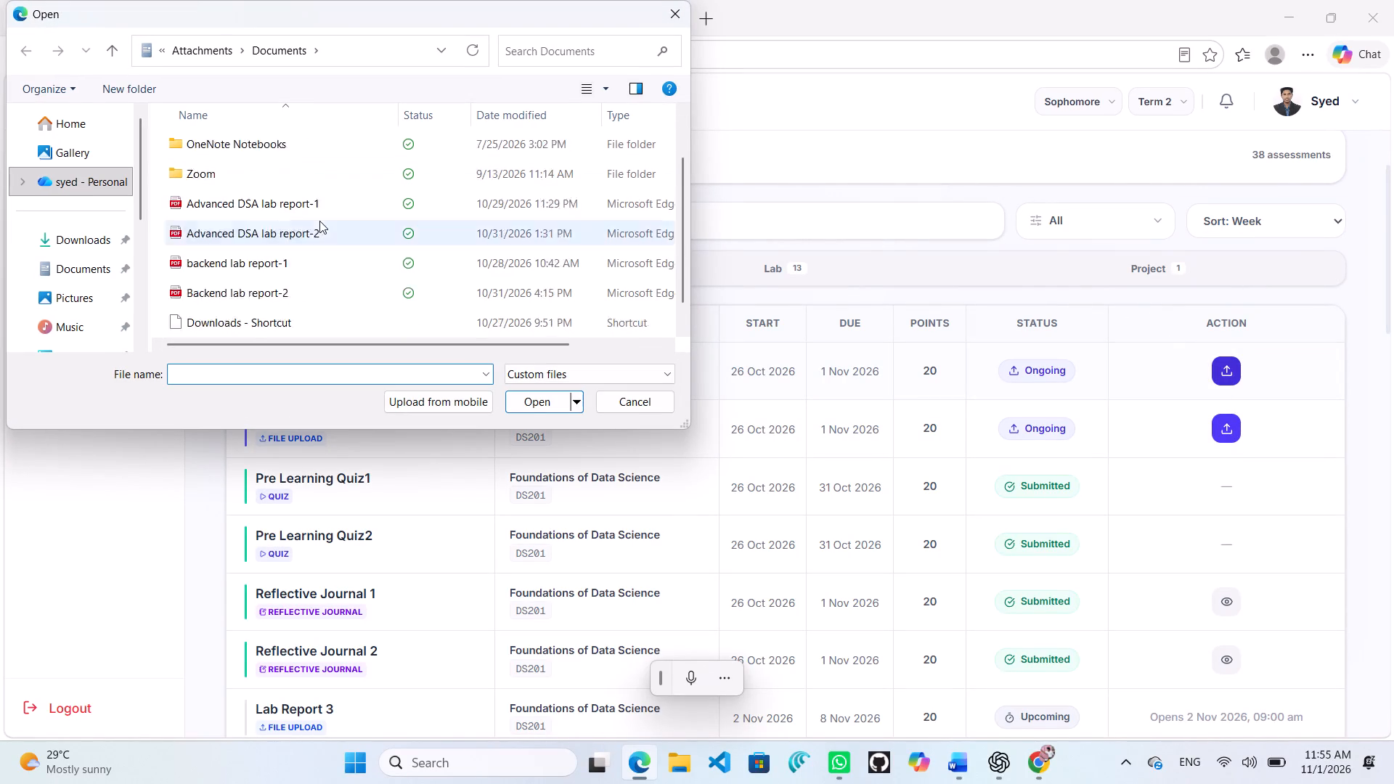
scroll(319, 221, down, 1)
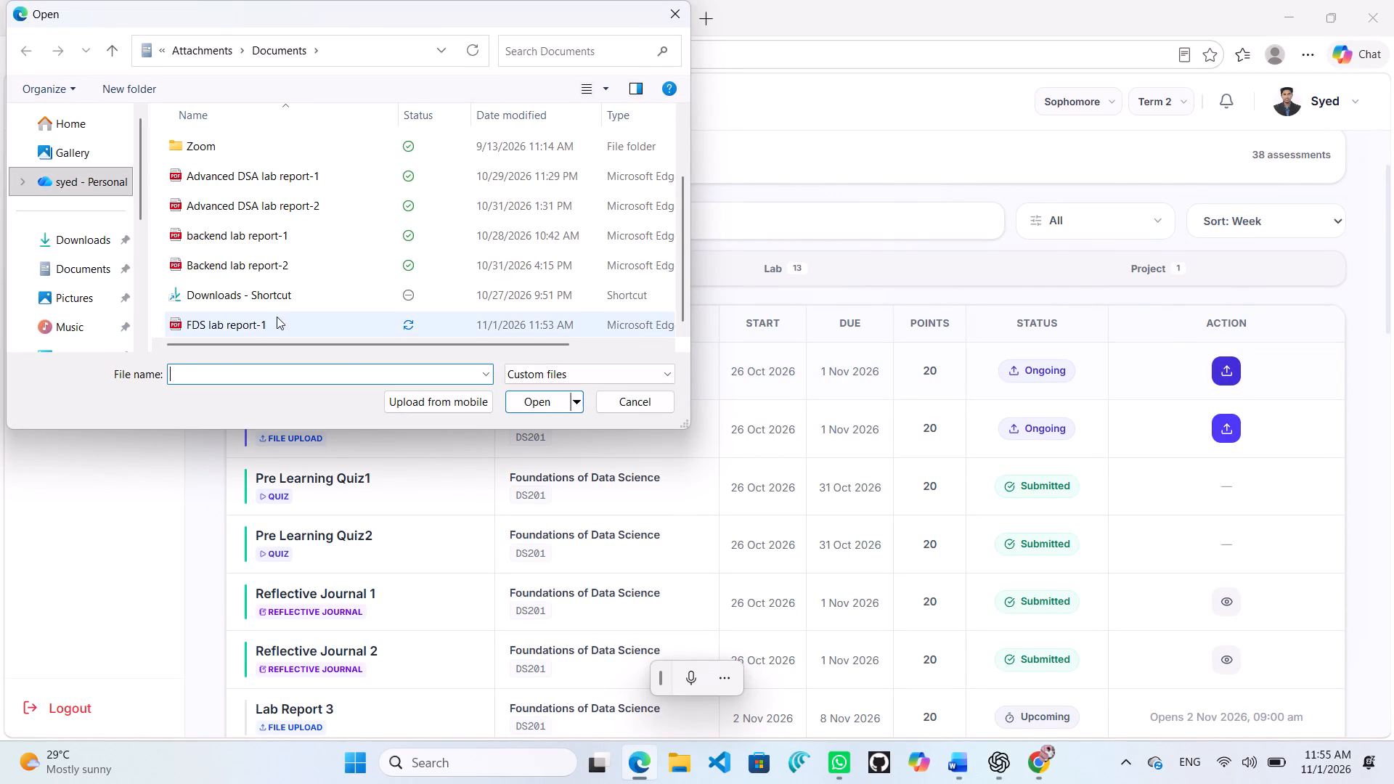
click(262, 324)
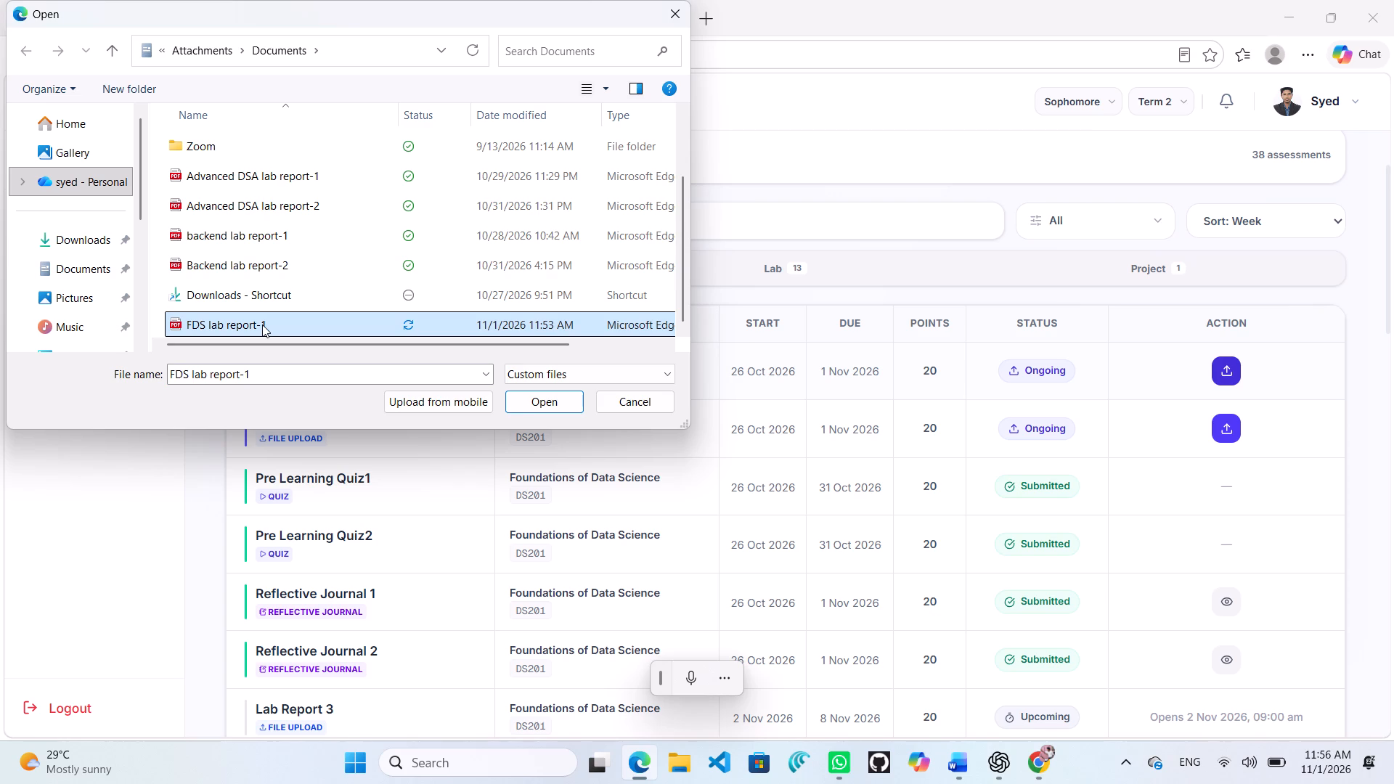
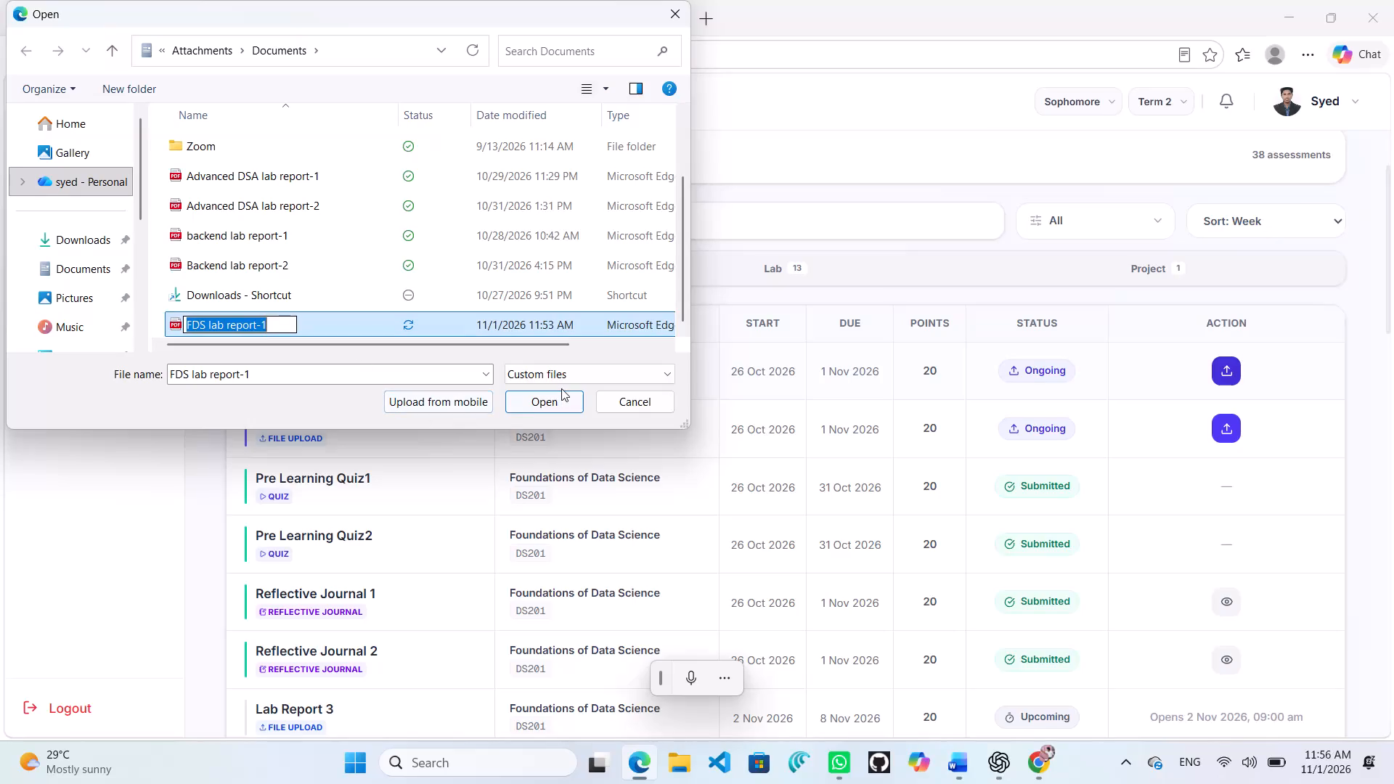
Confirm the "FDS lab report-1" PDF as the file to upload for Lab Report 1.
click(542, 403)
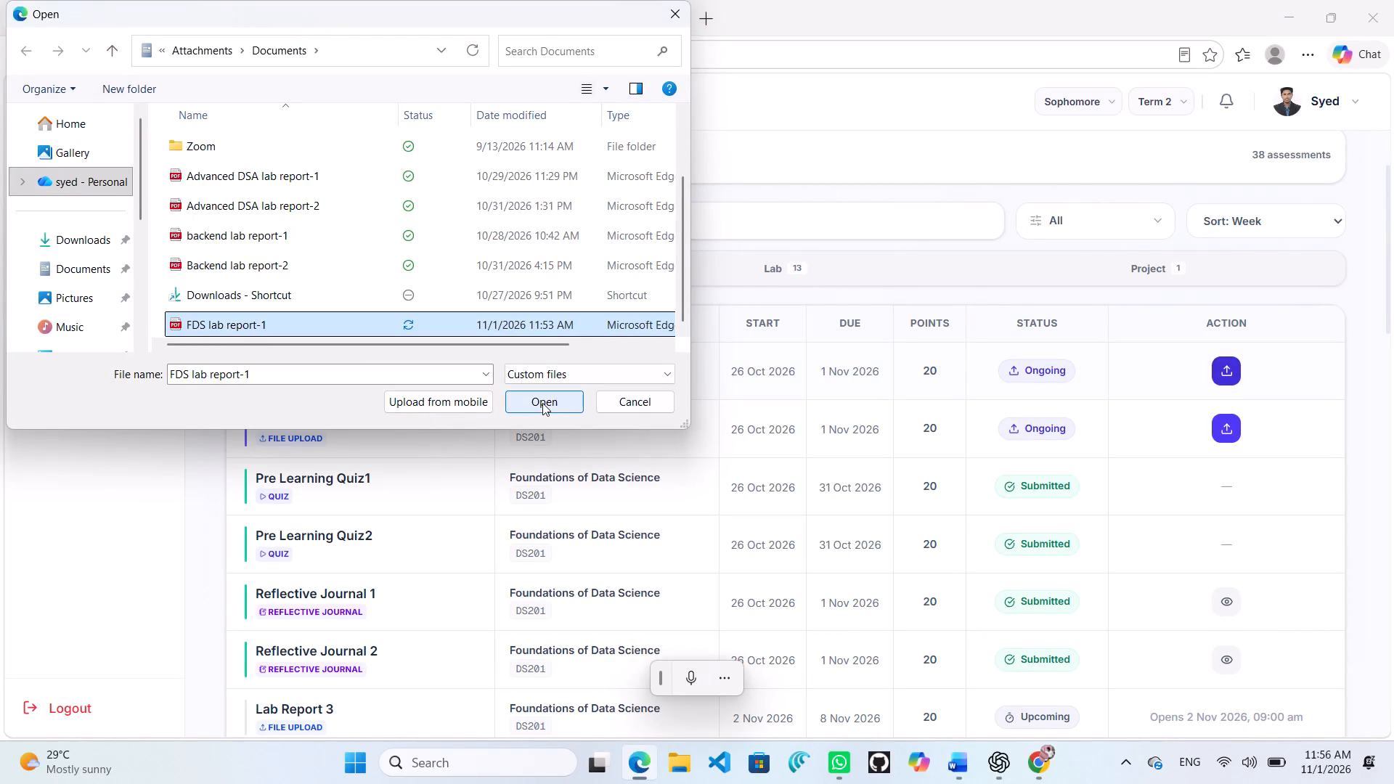
Submit the selected "FDS lab report-1" PDF for Lab Report 1.
click(542, 403)
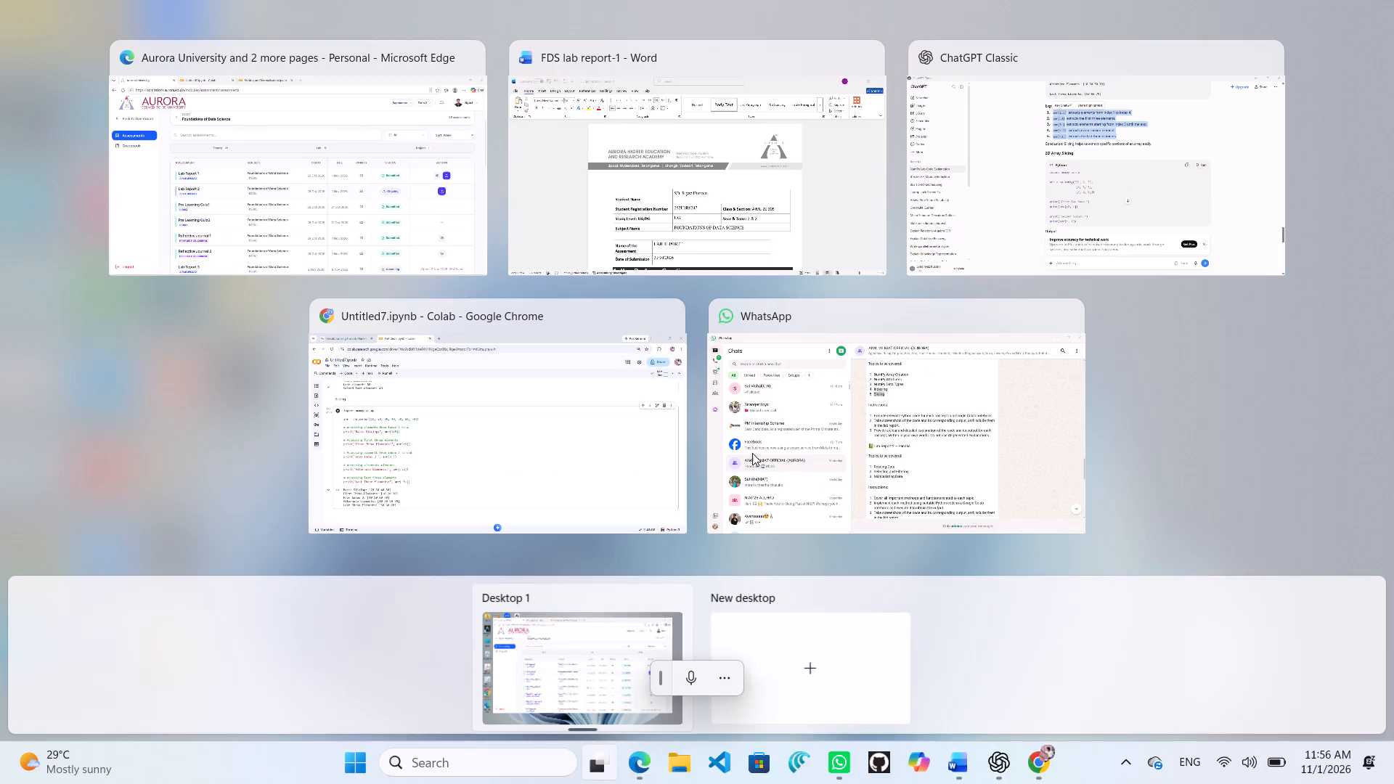
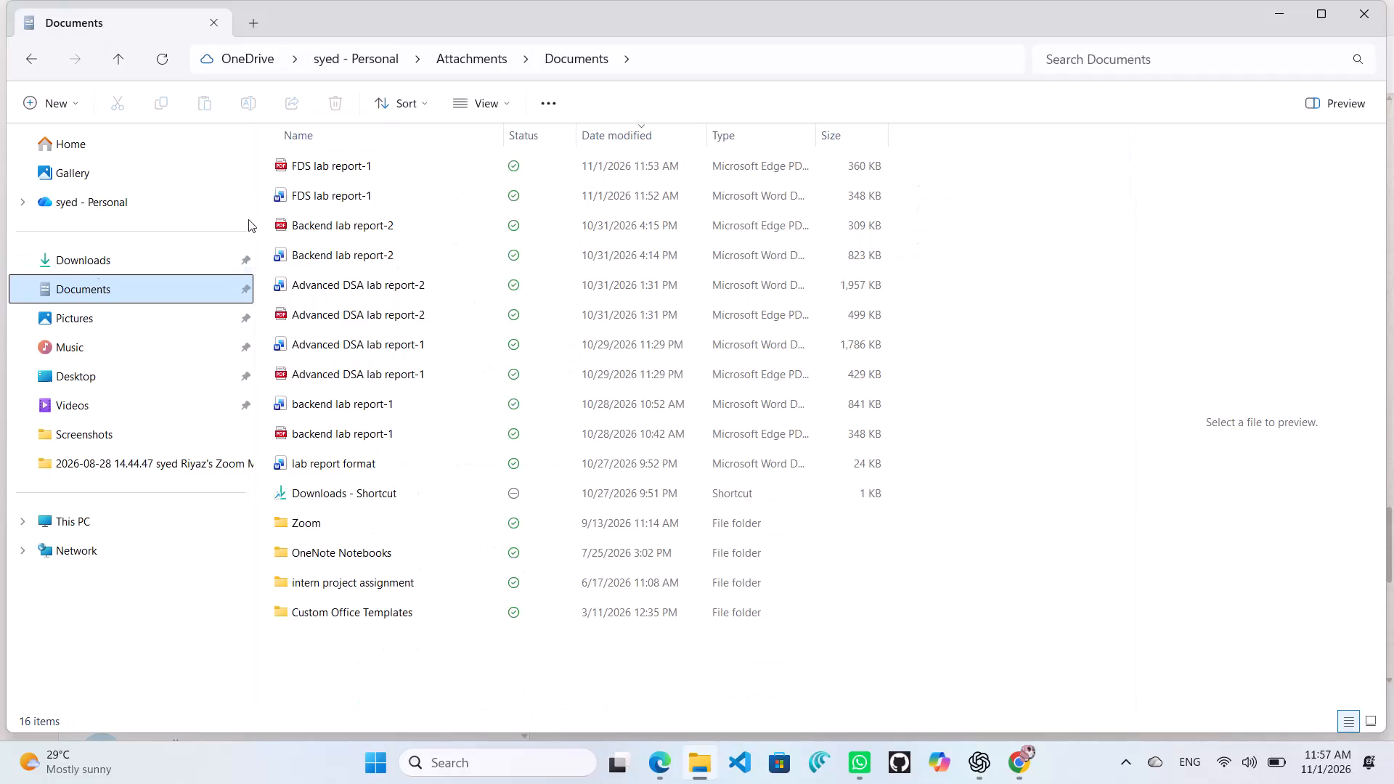
Delete the outdated "FDS lab report-1" PDF from the Documents folder.
click(338, 161)
right_click(338, 161)
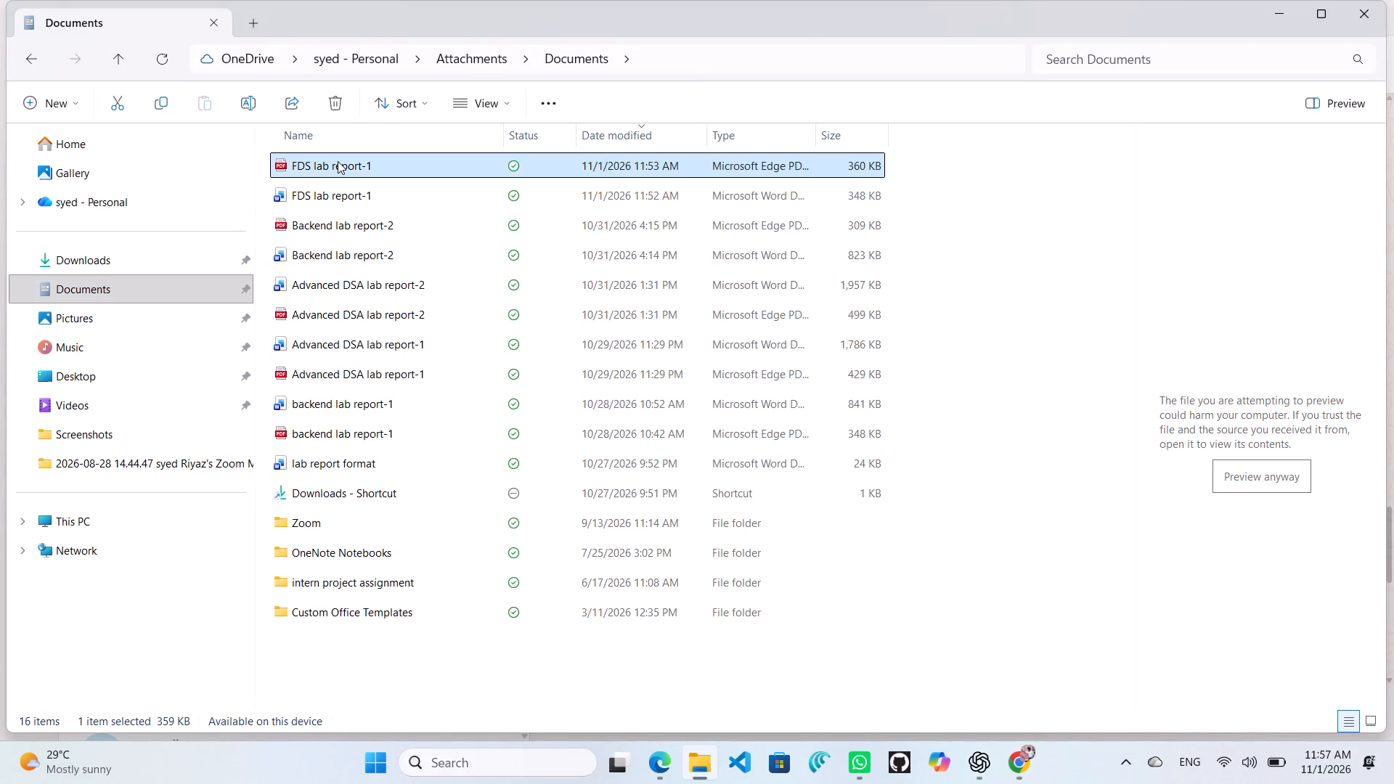
click(601, 102)
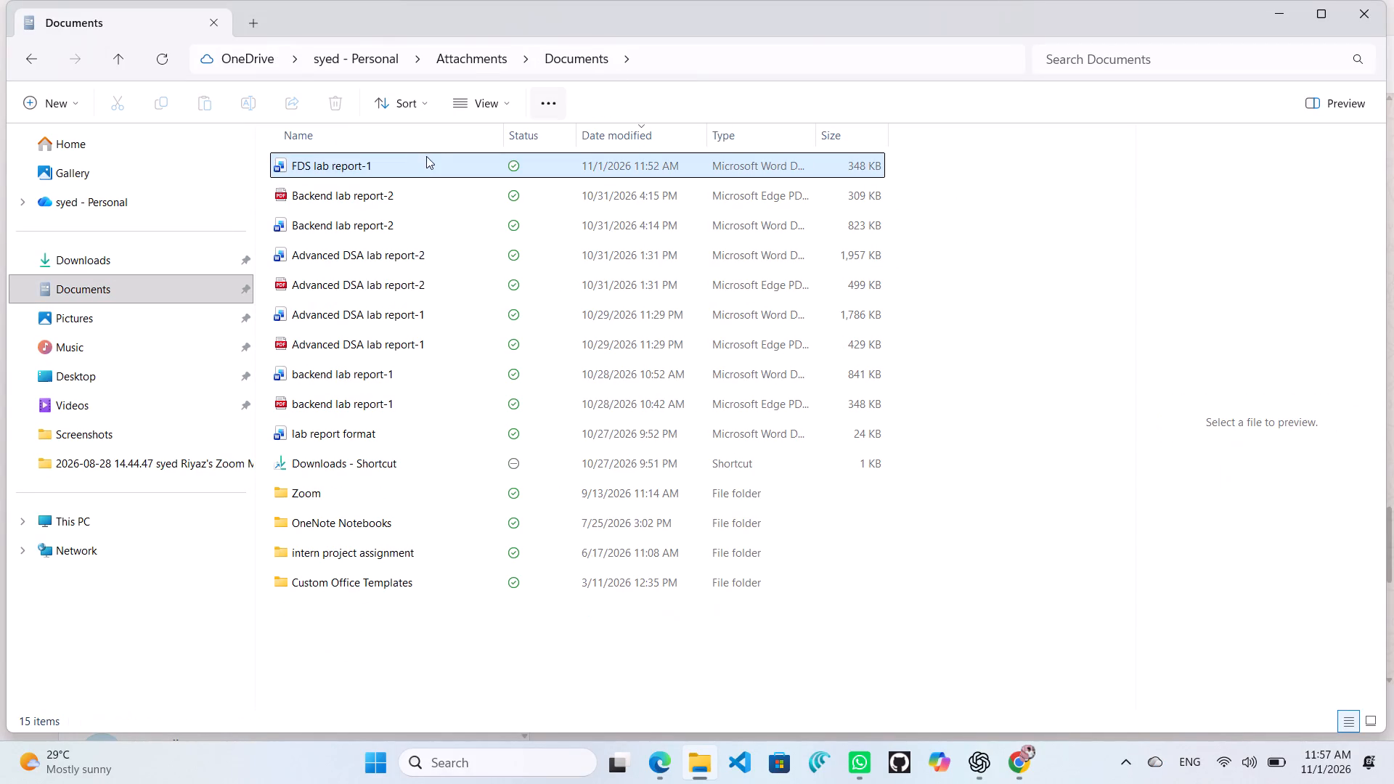
Open the "FDS lab report-1" Word document and remove the blank lines above the student details table.
double_click(414, 164)
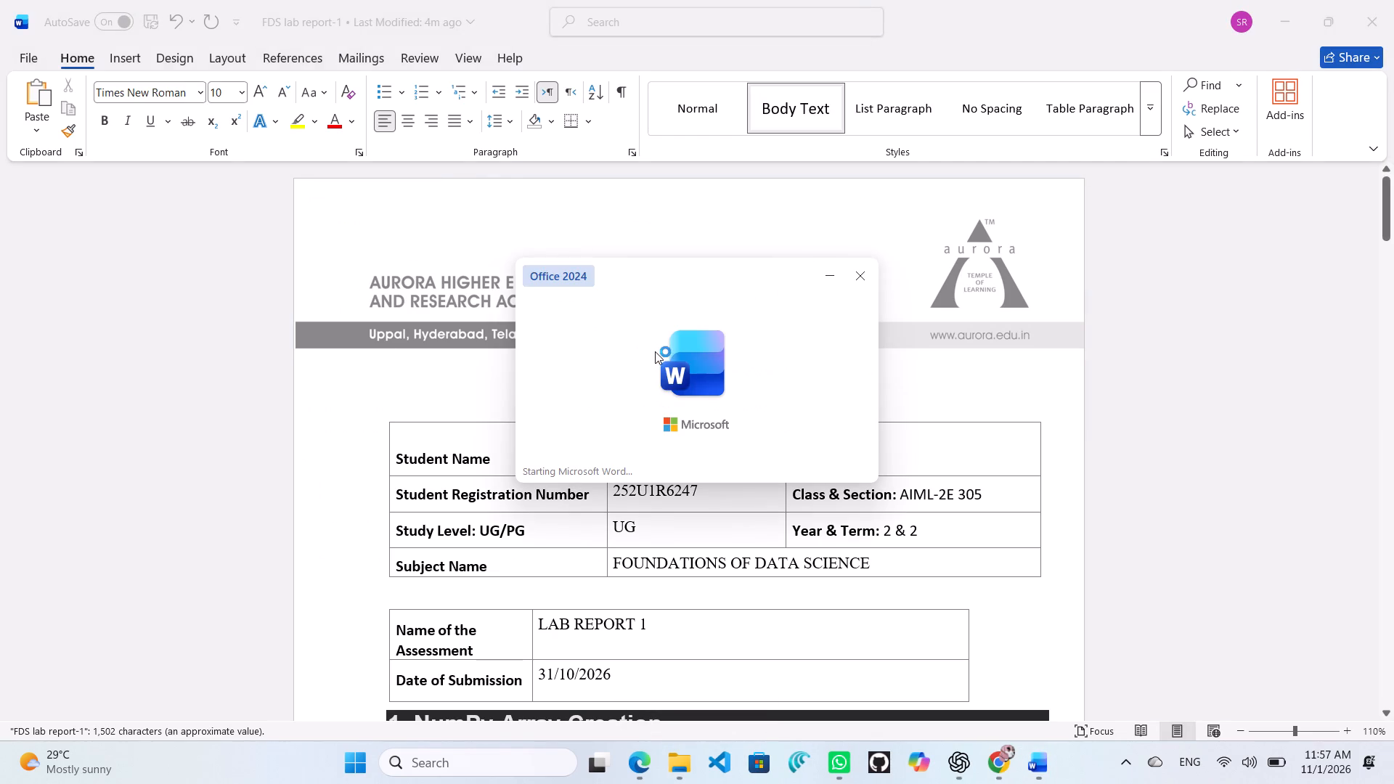
scroll(655, 351, down, 1)
scroll(655, 351, up, 1)
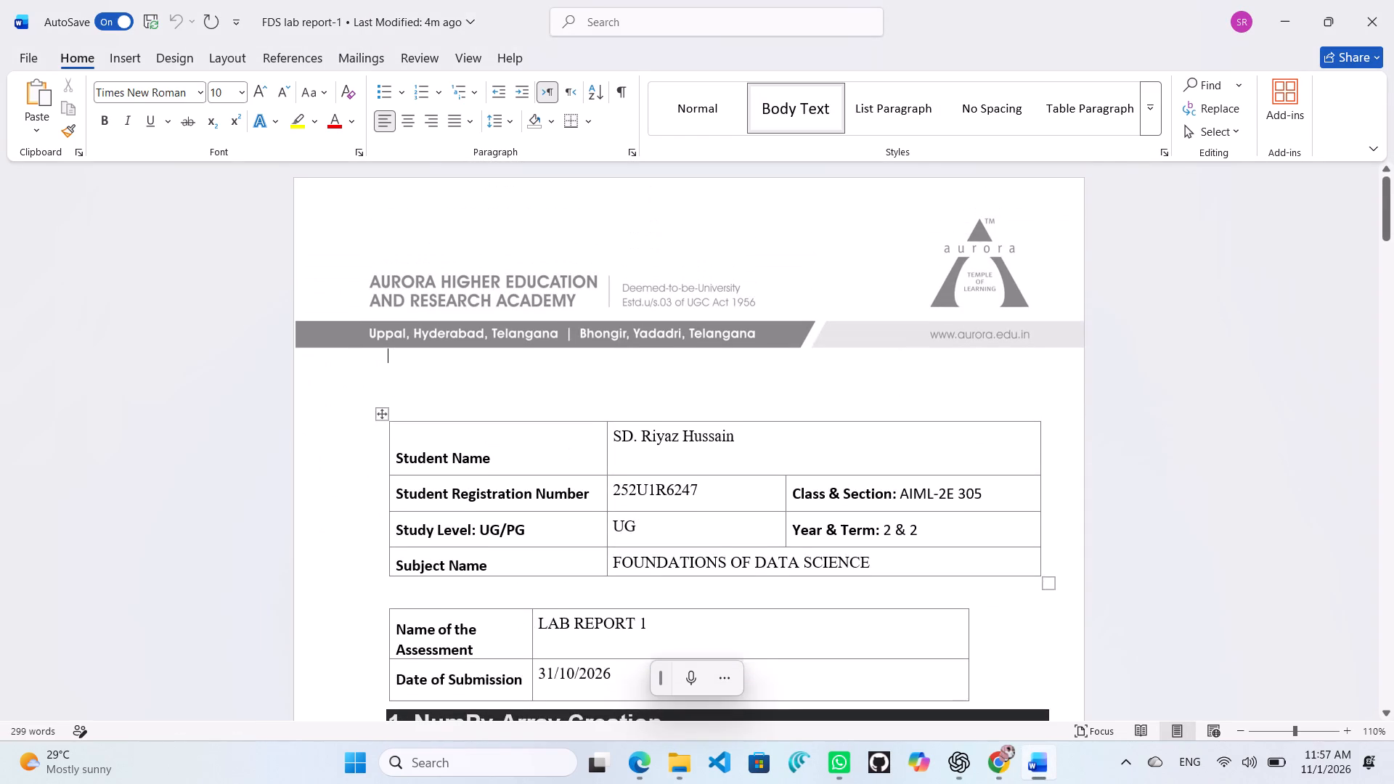
click(403, 407)
key(BackSpace)
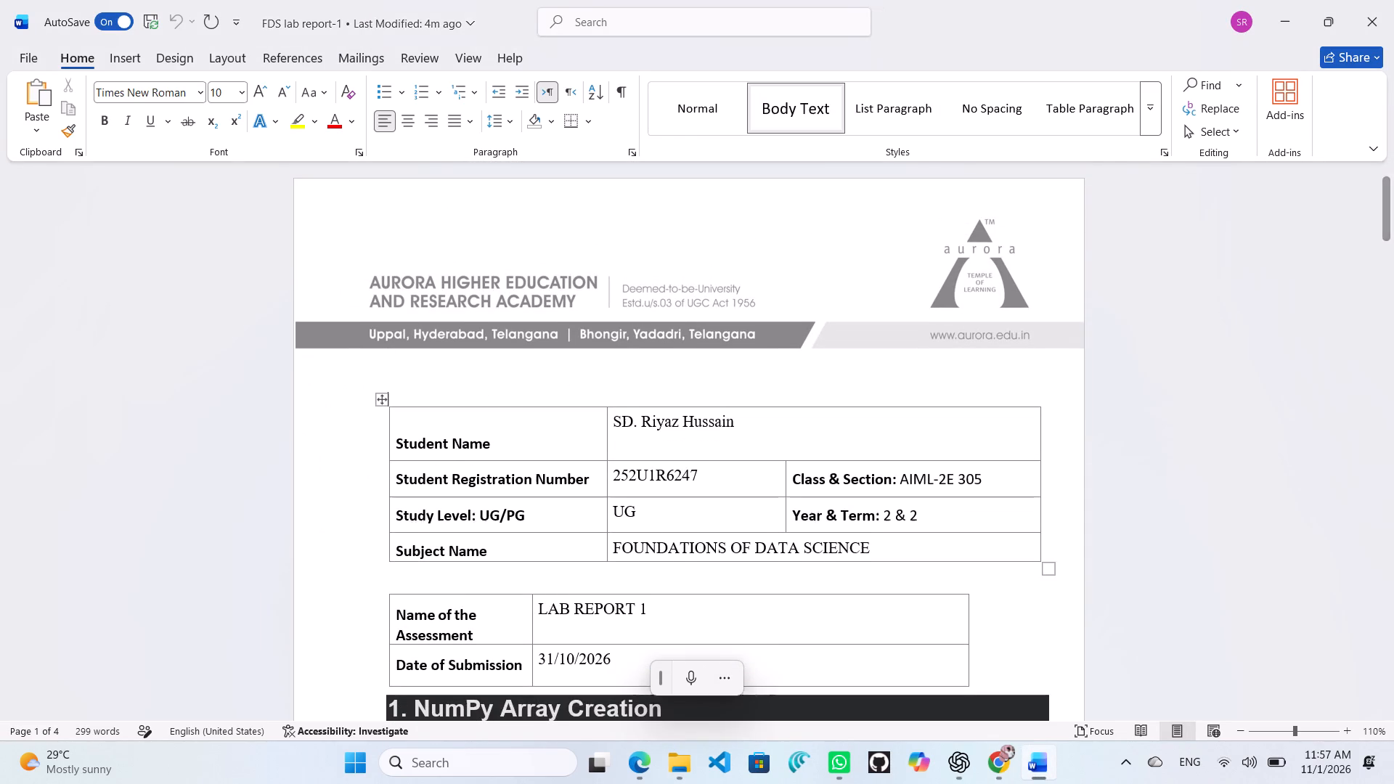
key(BackSpace)
key(BackSpace)
Add the bold heading "Google colab link" below the slicing explanations on the report's last page.
scroll(403, 407, down, 10)
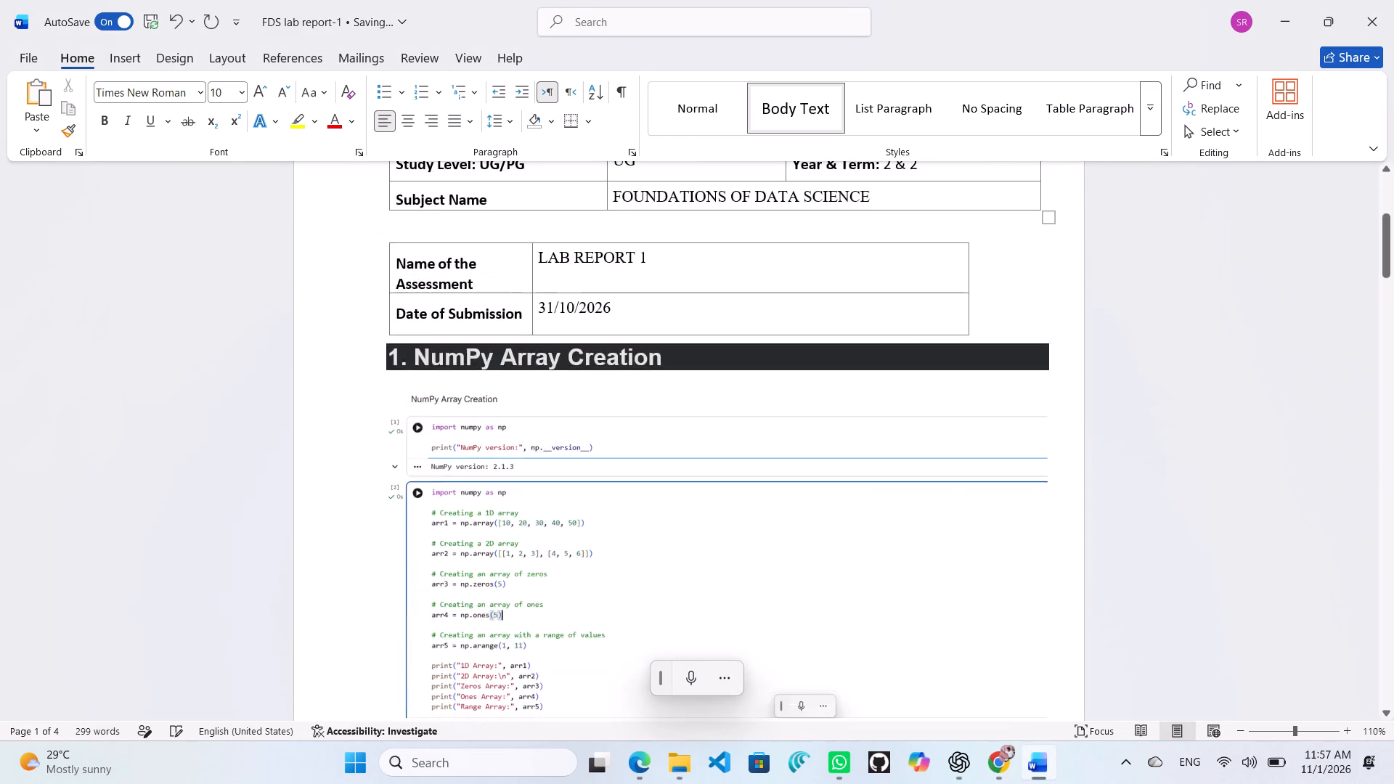
scroll(403, 407, down, 15)
scroll(403, 407, up, 1)
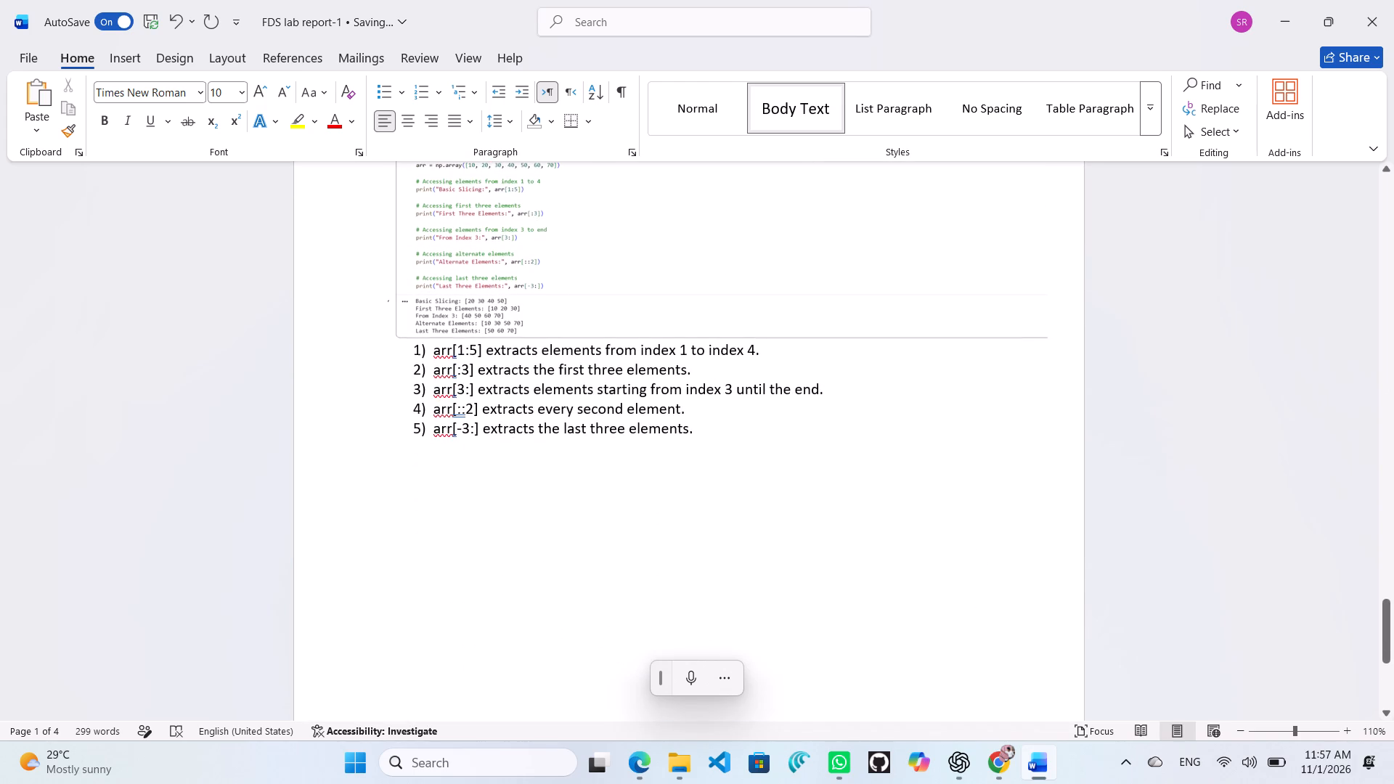
click(405, 497)
double_click(428, 506)
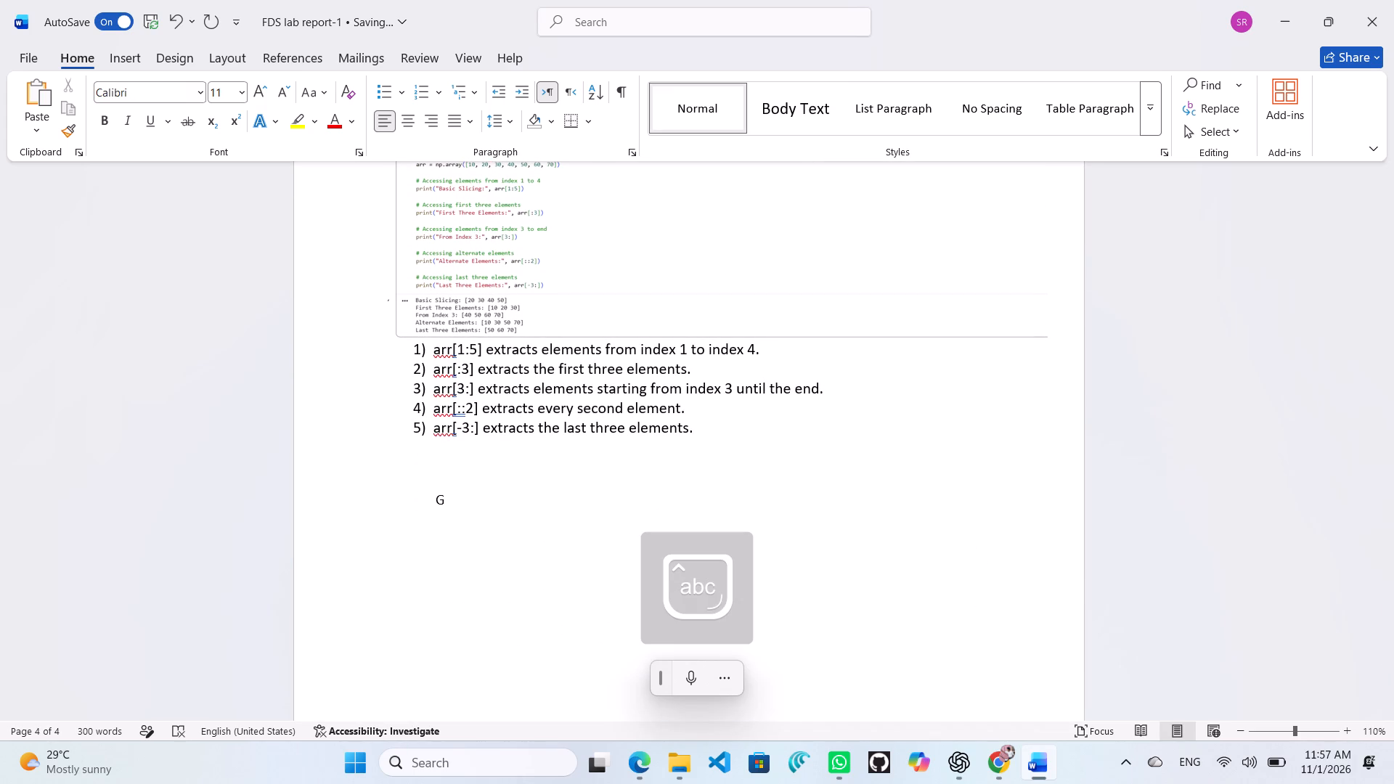
Add the heading "Google colab link" below the slicing explanations, align it to the page margin and make it bold.
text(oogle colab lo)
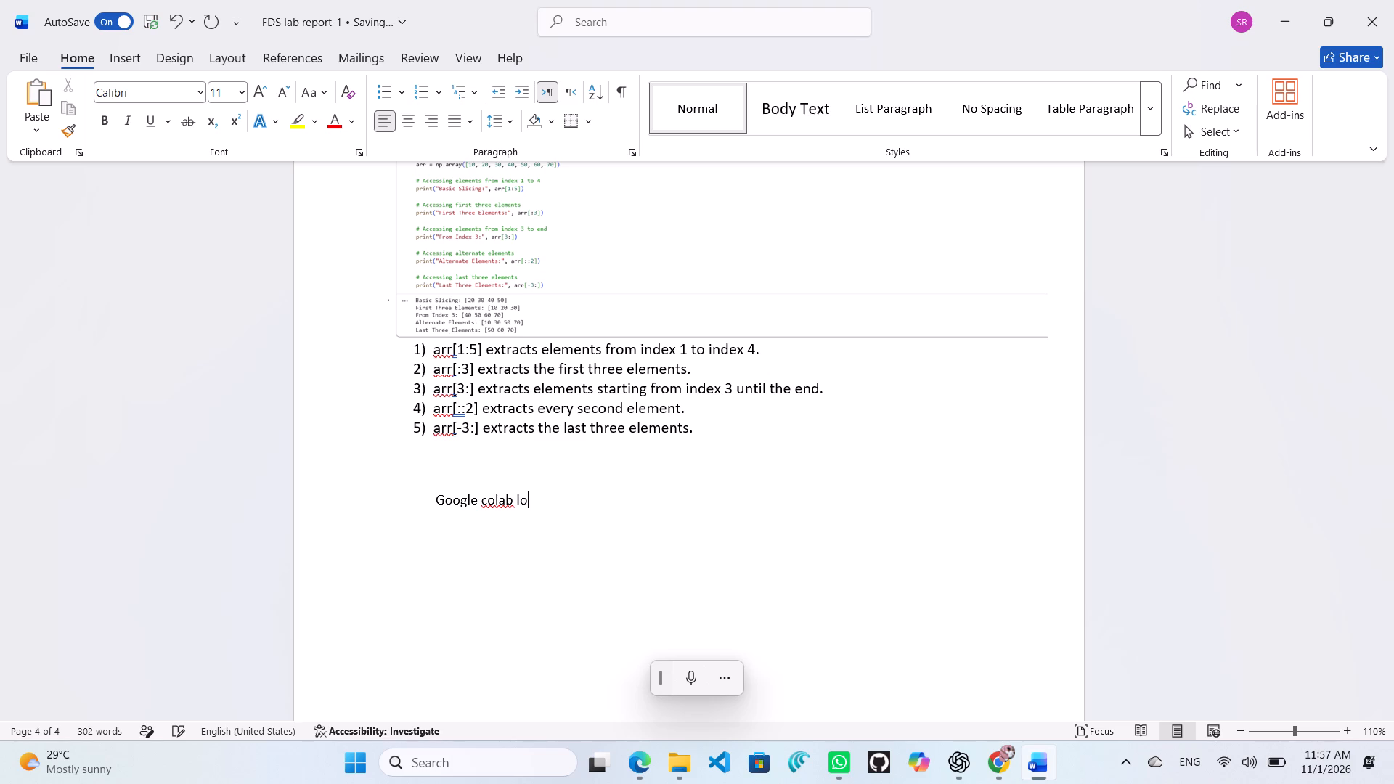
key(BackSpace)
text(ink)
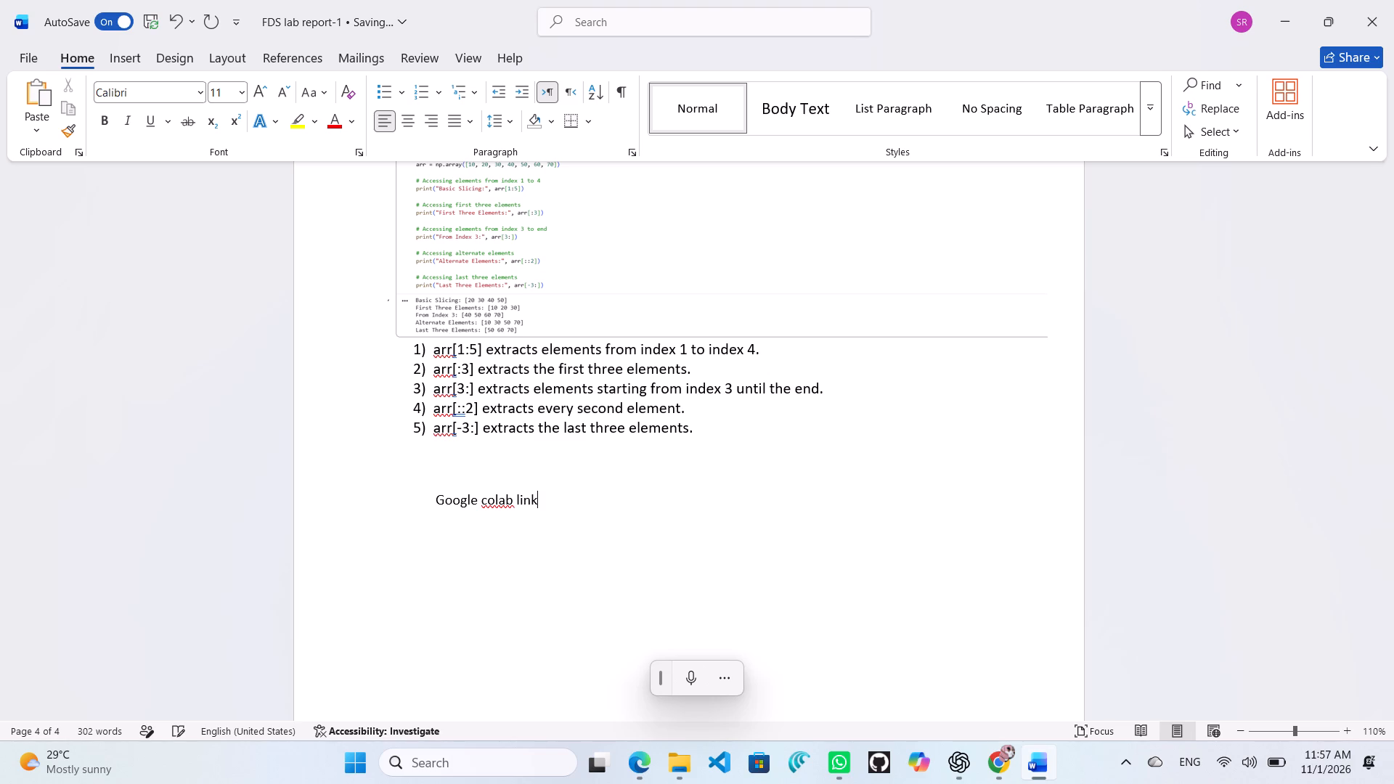
click(433, 500)
key(BackSpace)
key(BackSpace)
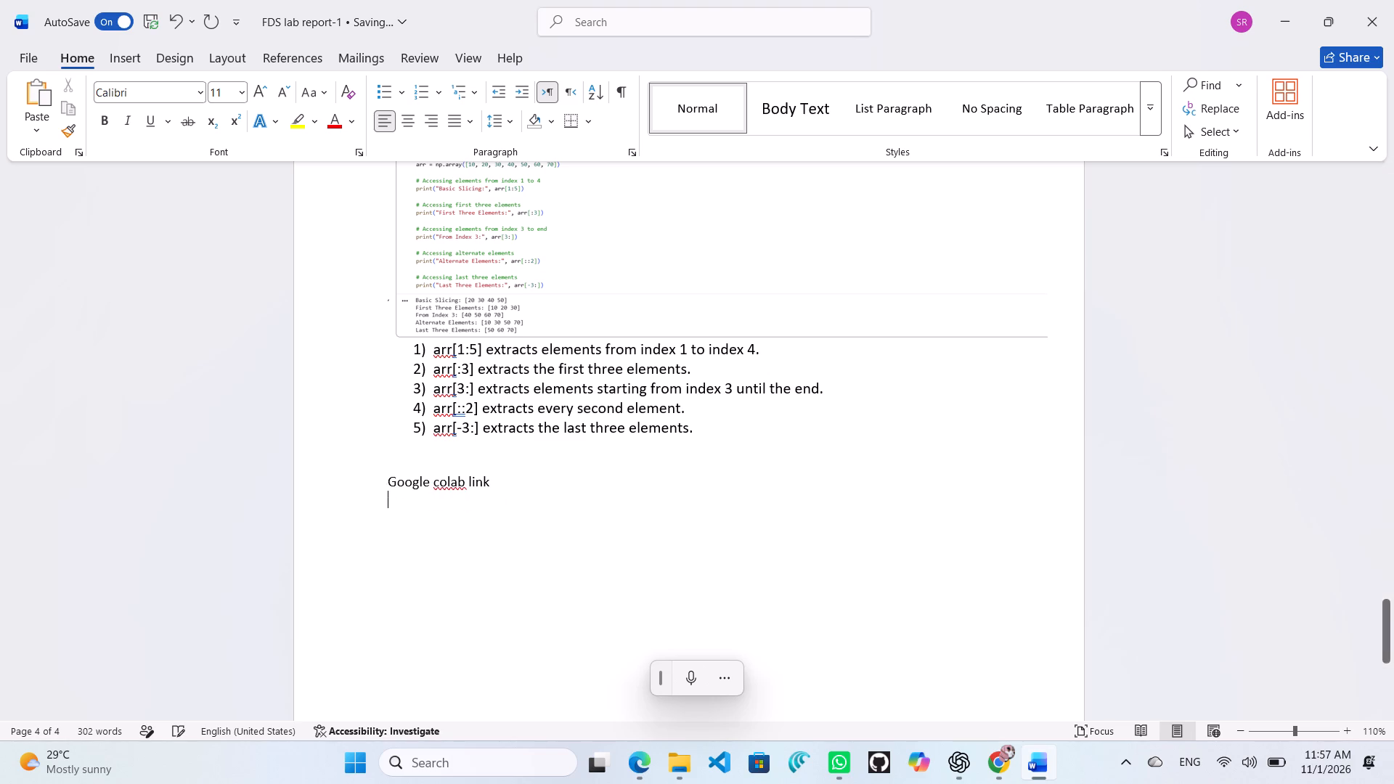
key(Return)
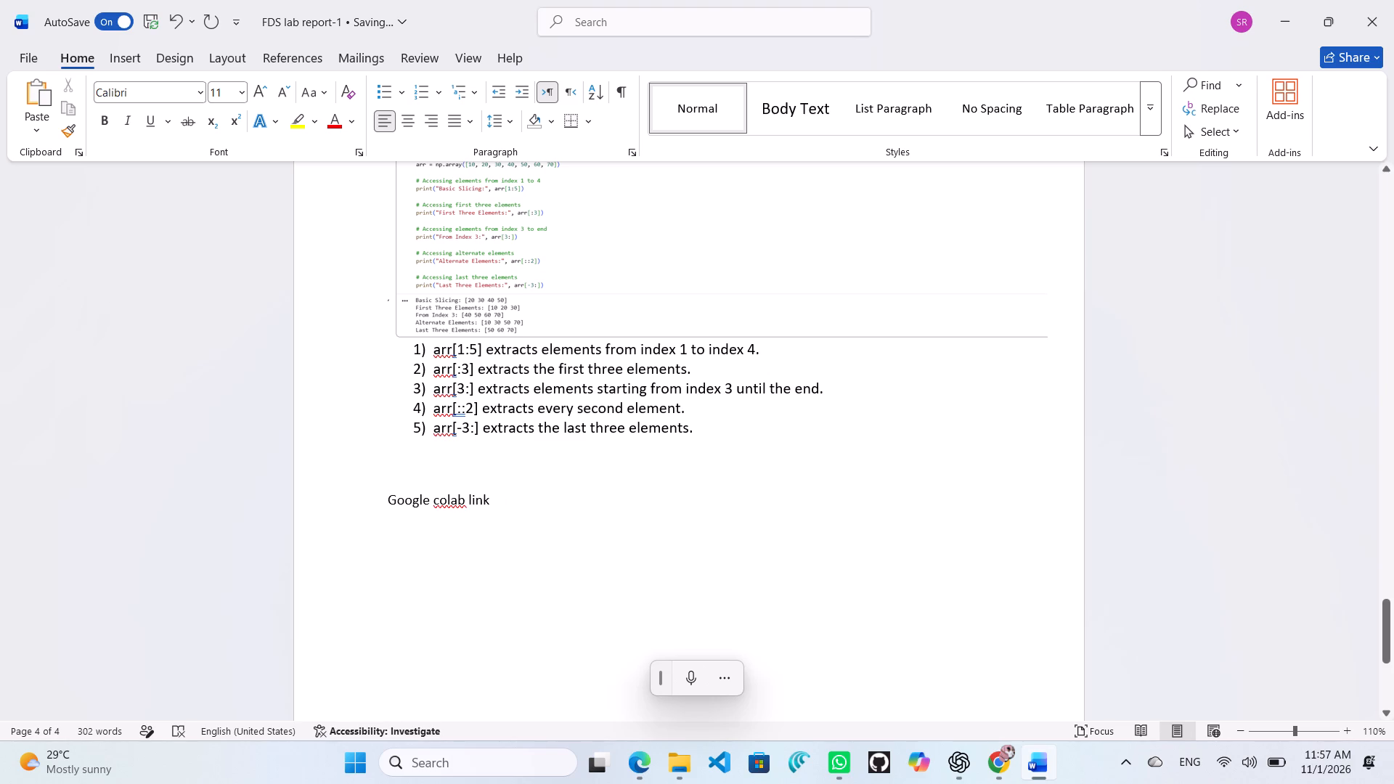
drag(492, 504, 402, 502)
key(ctrl+b)
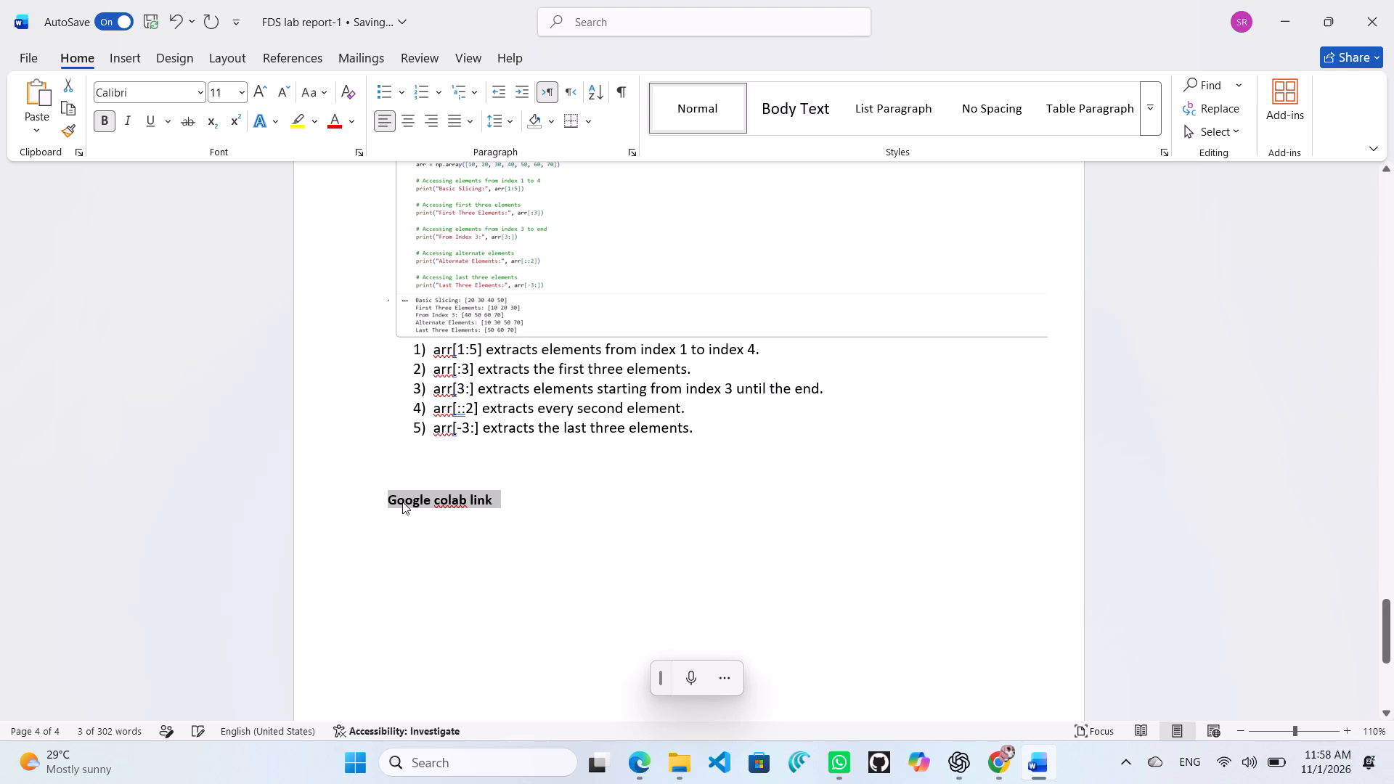
click(405, 515)
double_click(415, 538)
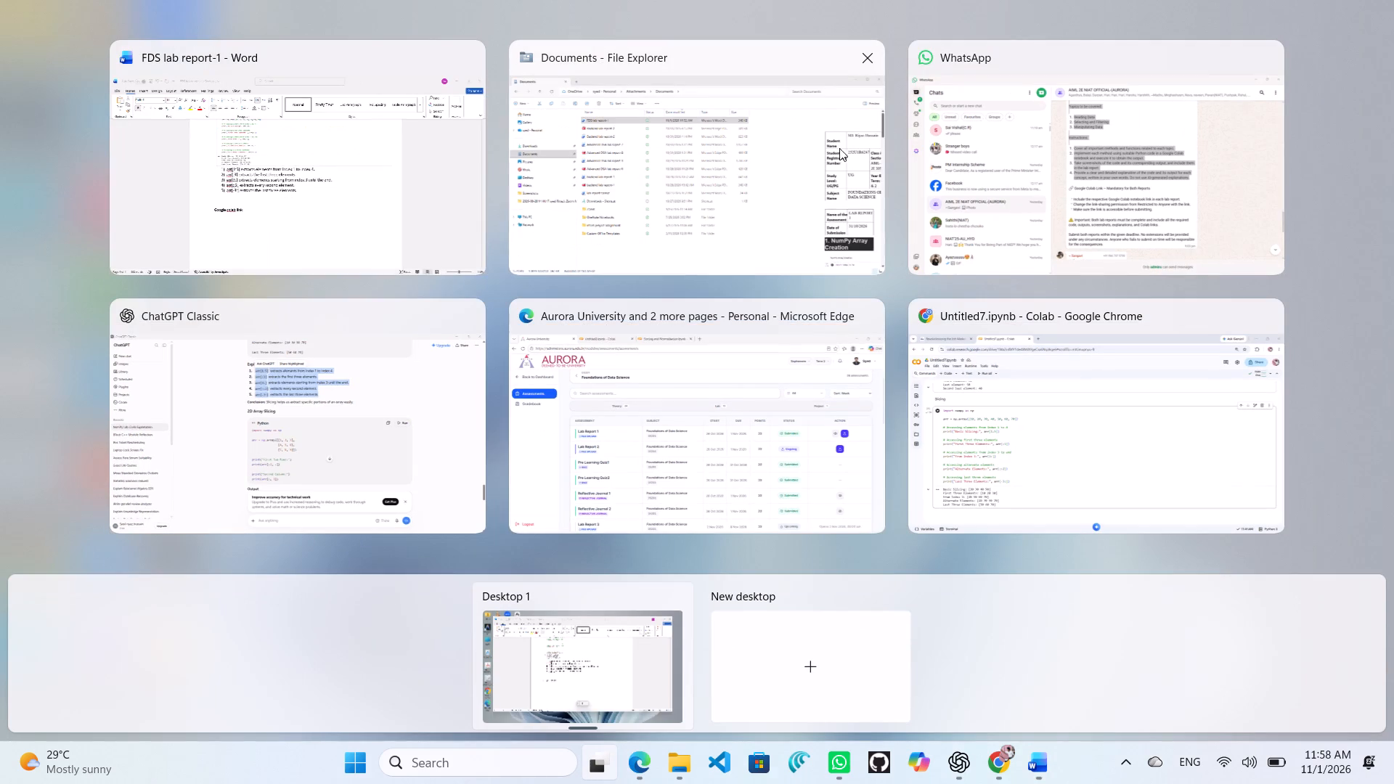
Close the Documents File Explorer window from the overview of open windows.
scroll(767, 213, down, 9)
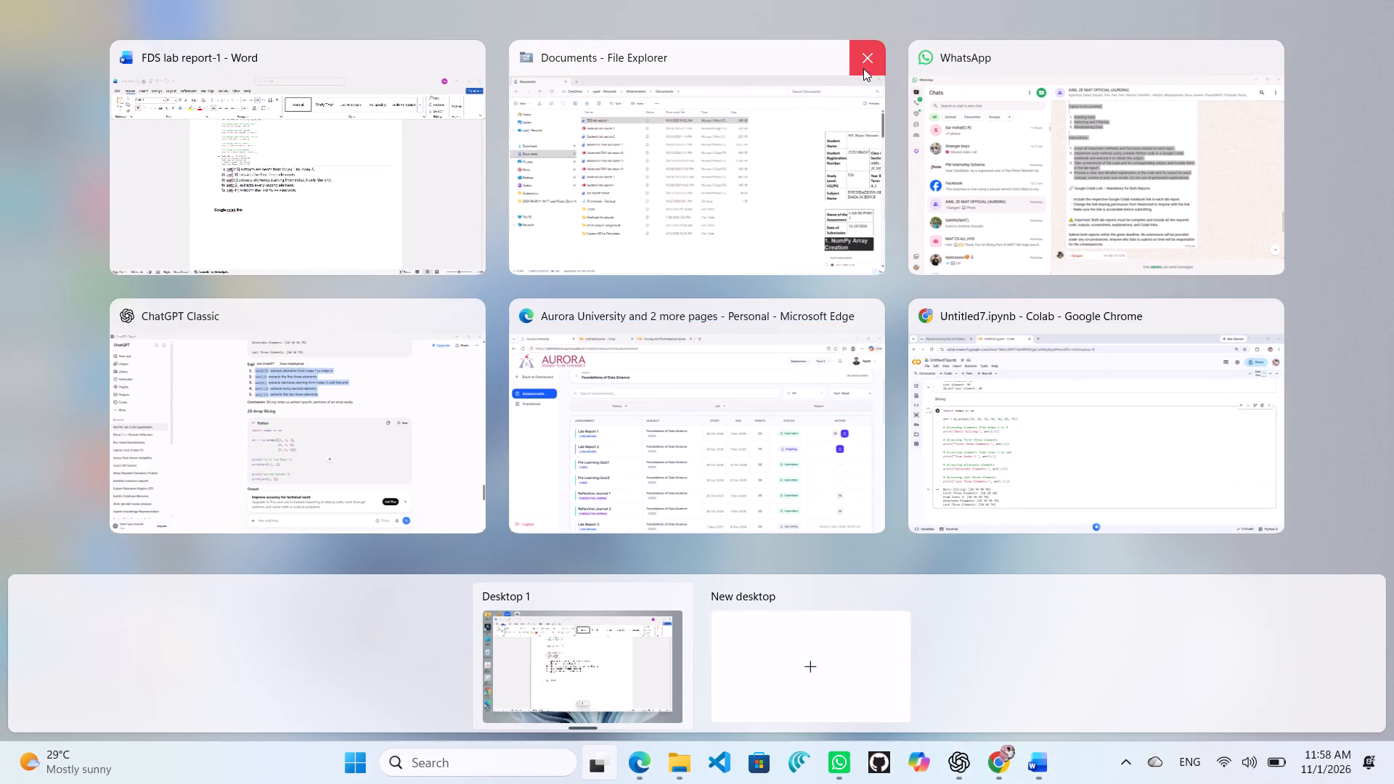
click(868, 60)
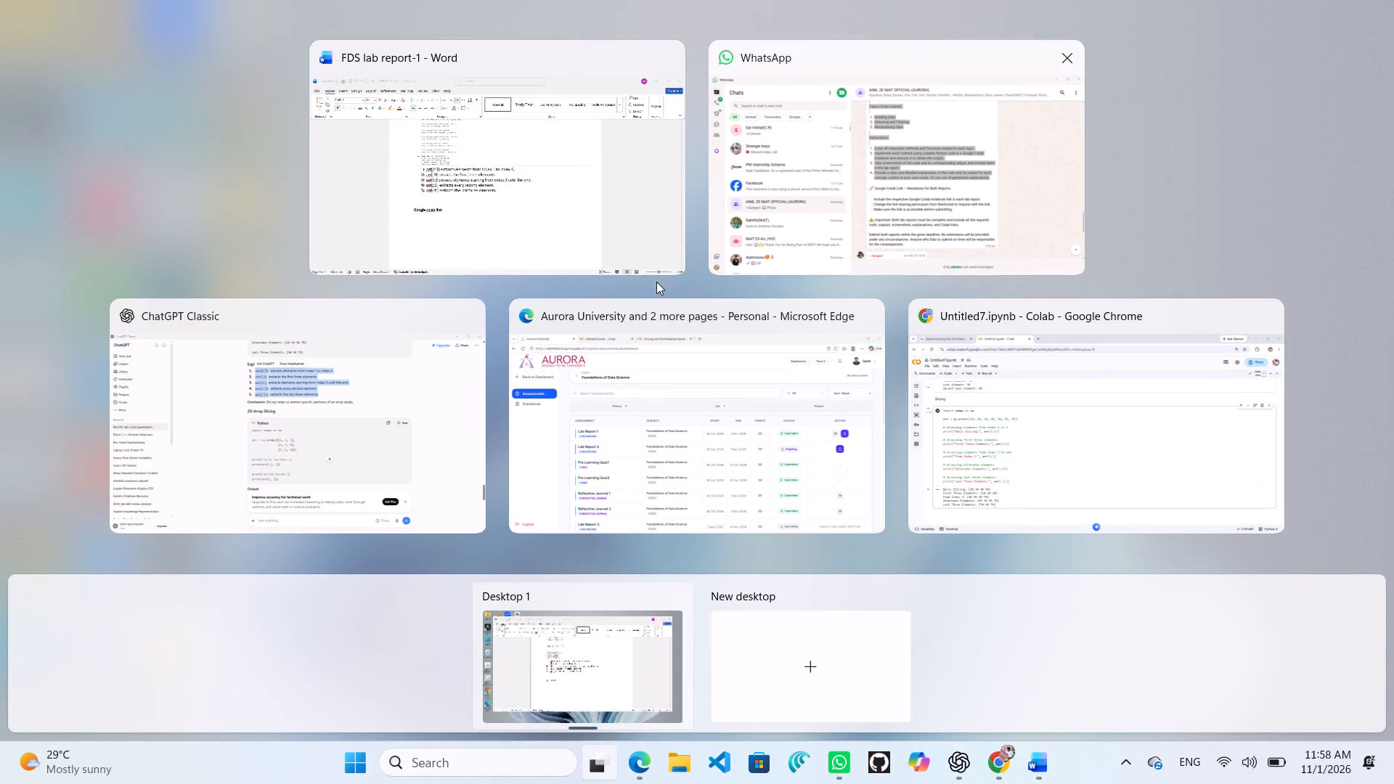
Switch to the Untitled7.ipynb Colab notebook in Chrome and copy its sharing link.
click(1086, 337)
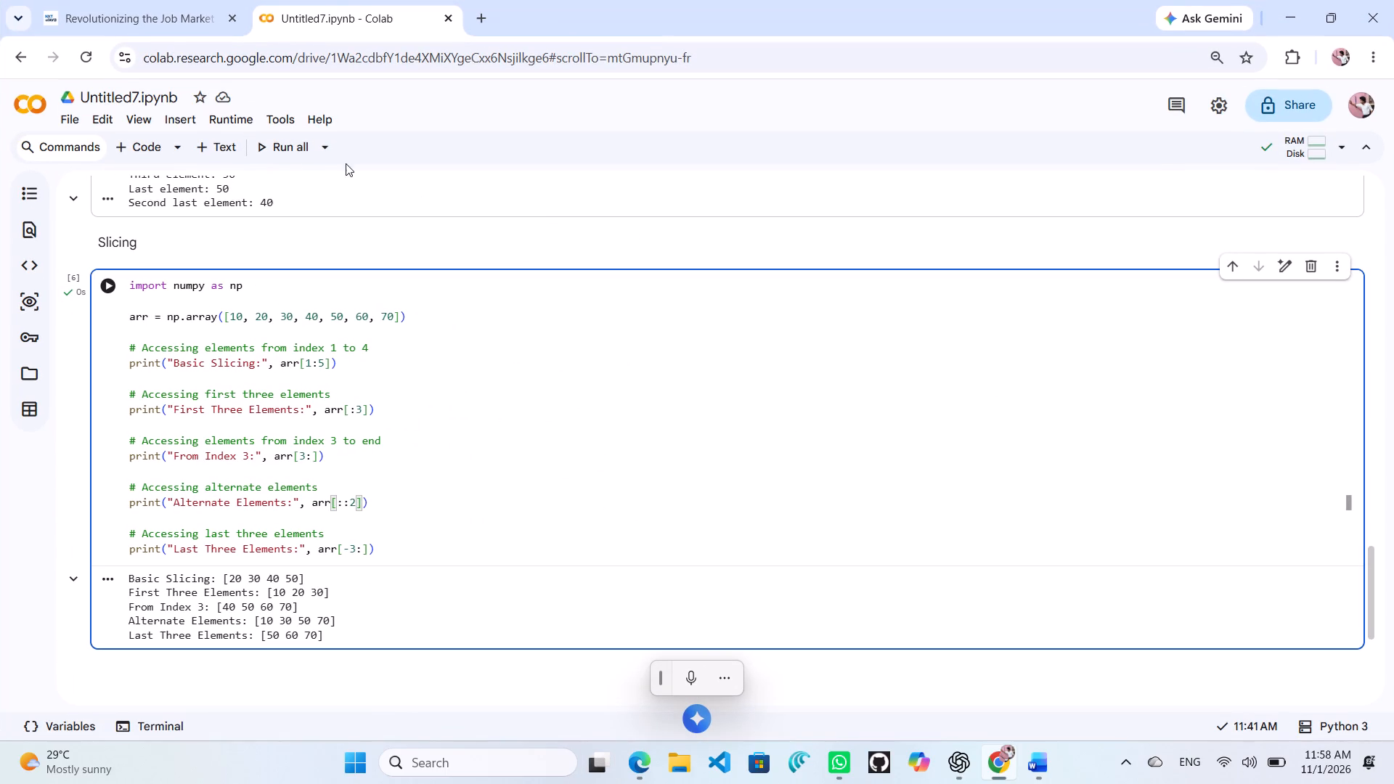
click(1289, 100)
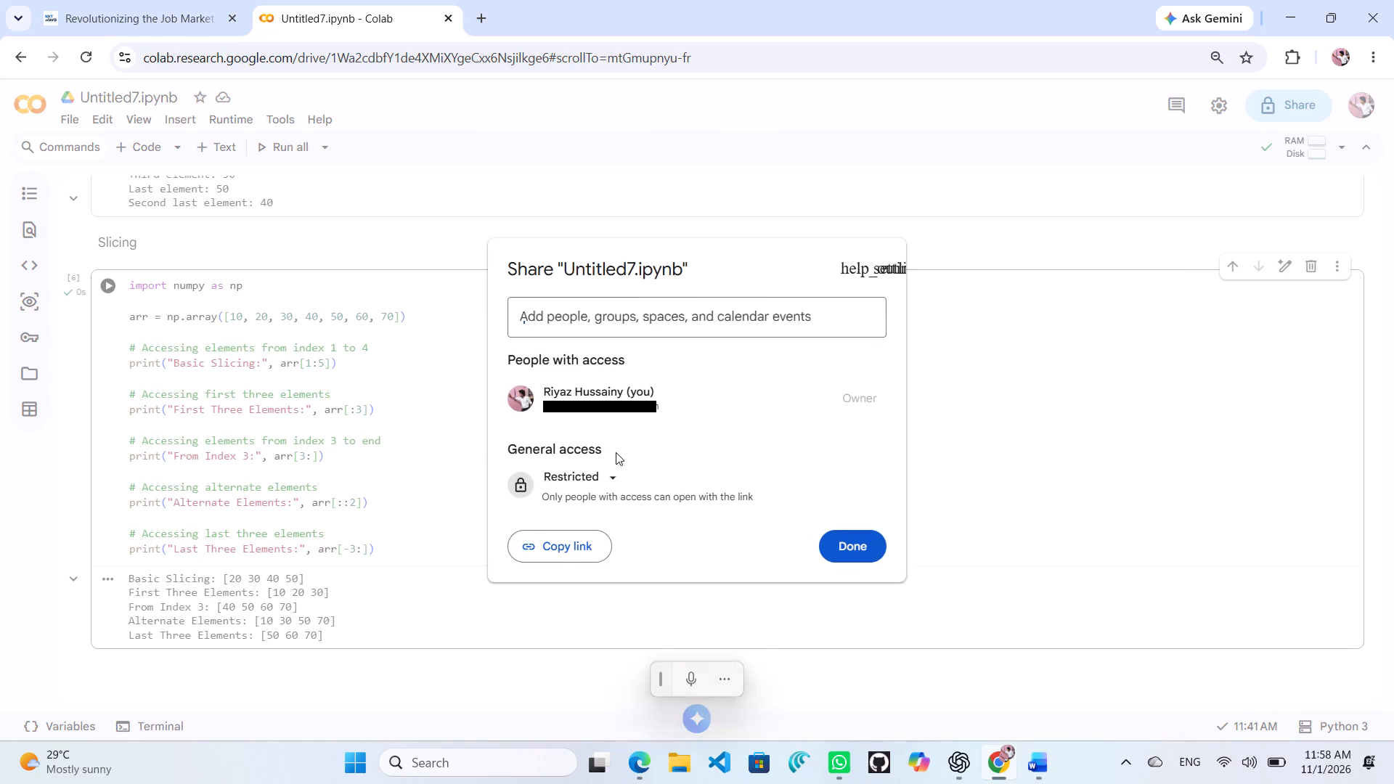
click(562, 541)
Open the general access setting of the Untitled7.ipynb notebook.
click(641, 478)
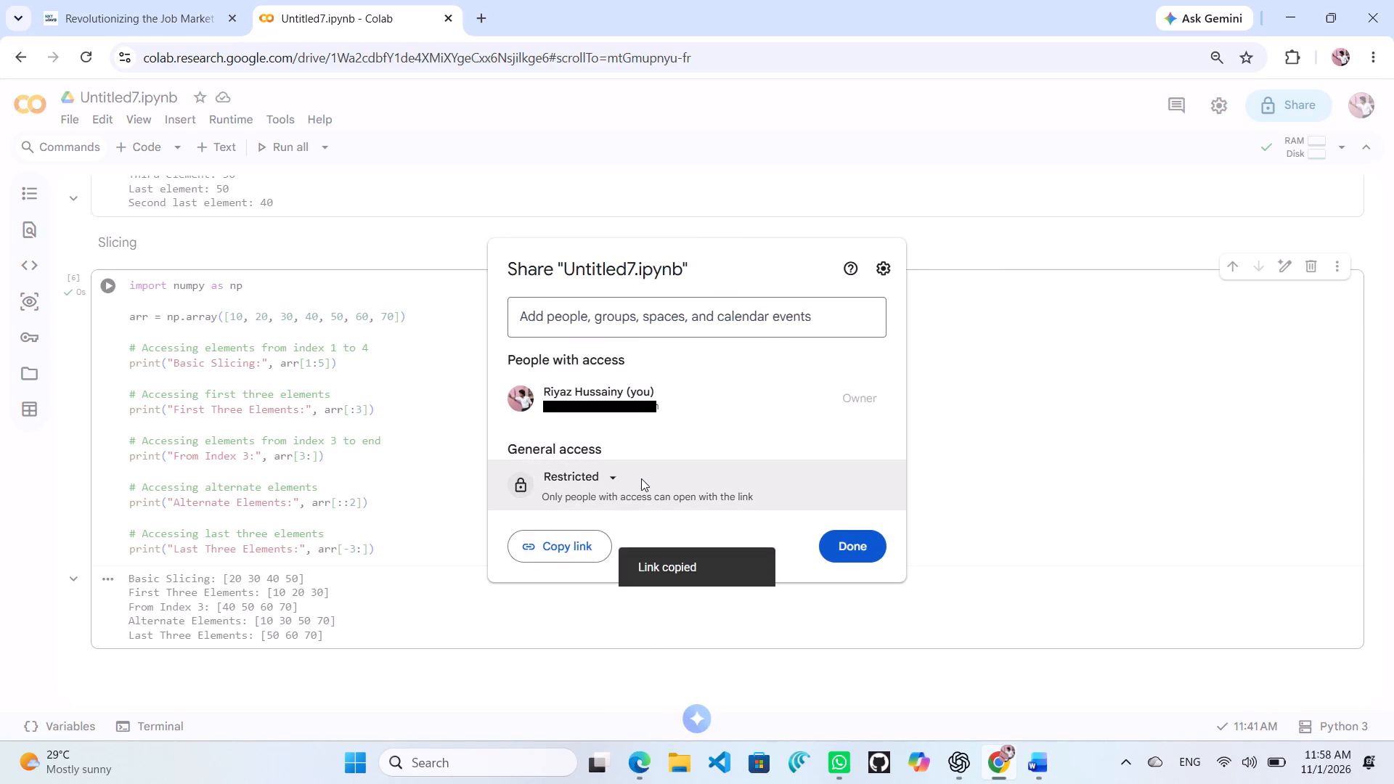
Set general access of the Untitled7.ipynb Colab notebook to "Anyone with the link" and copy its share link.
click(599, 476)
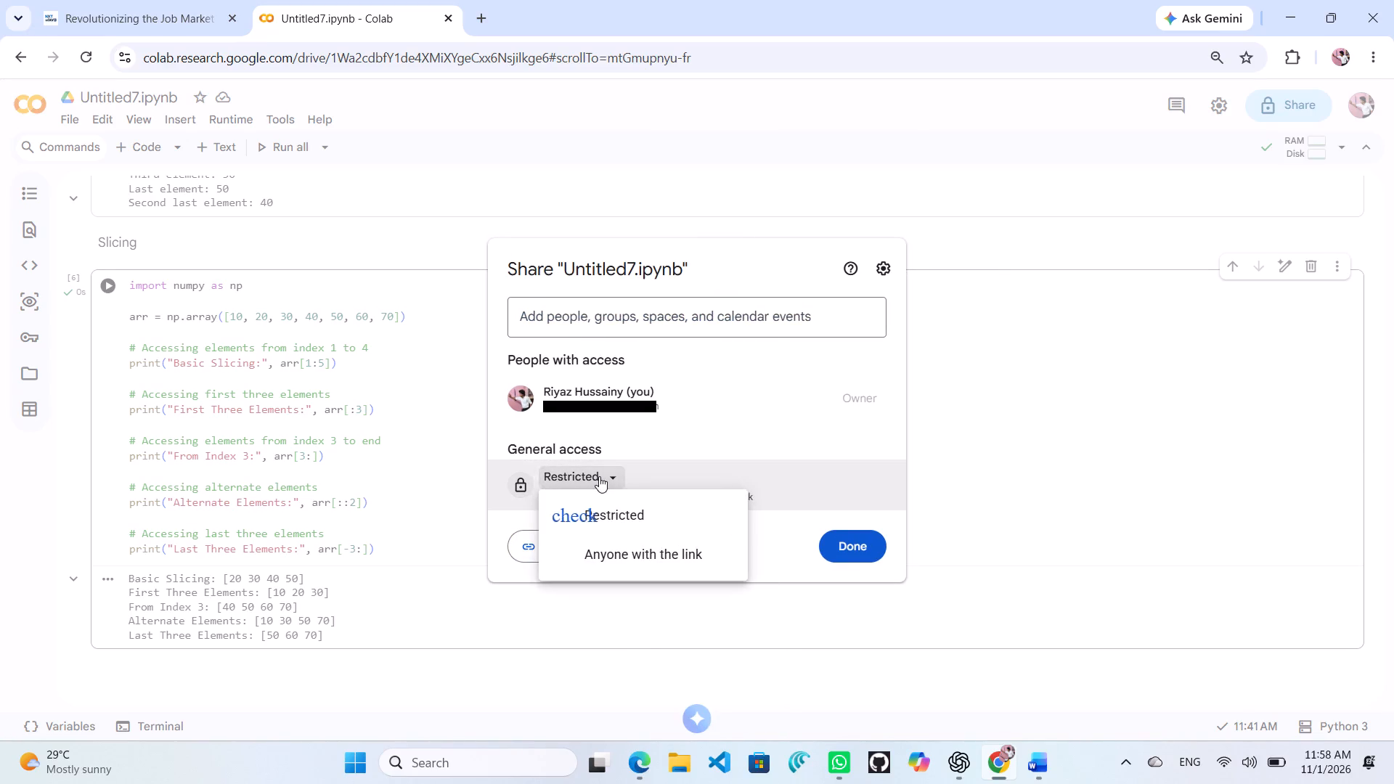
click(635, 556)
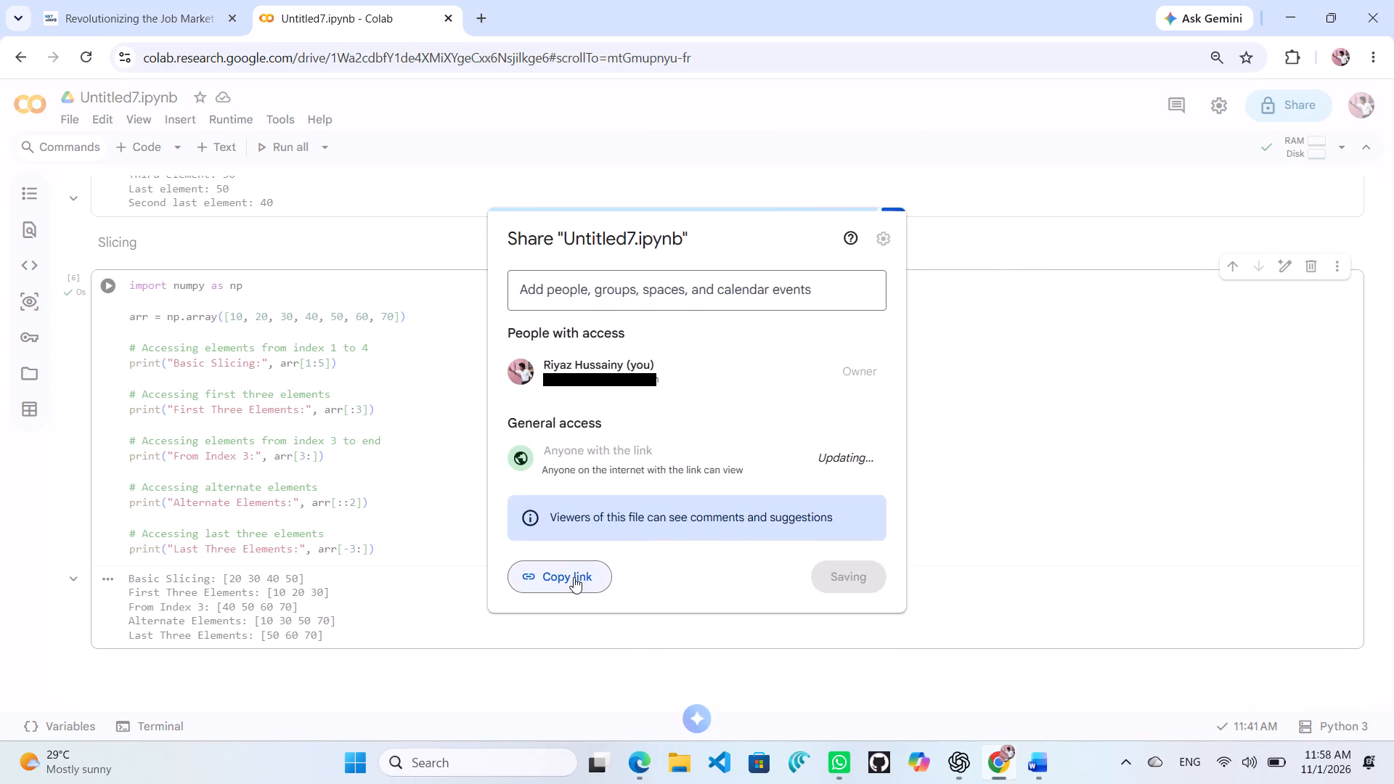
click(574, 577)
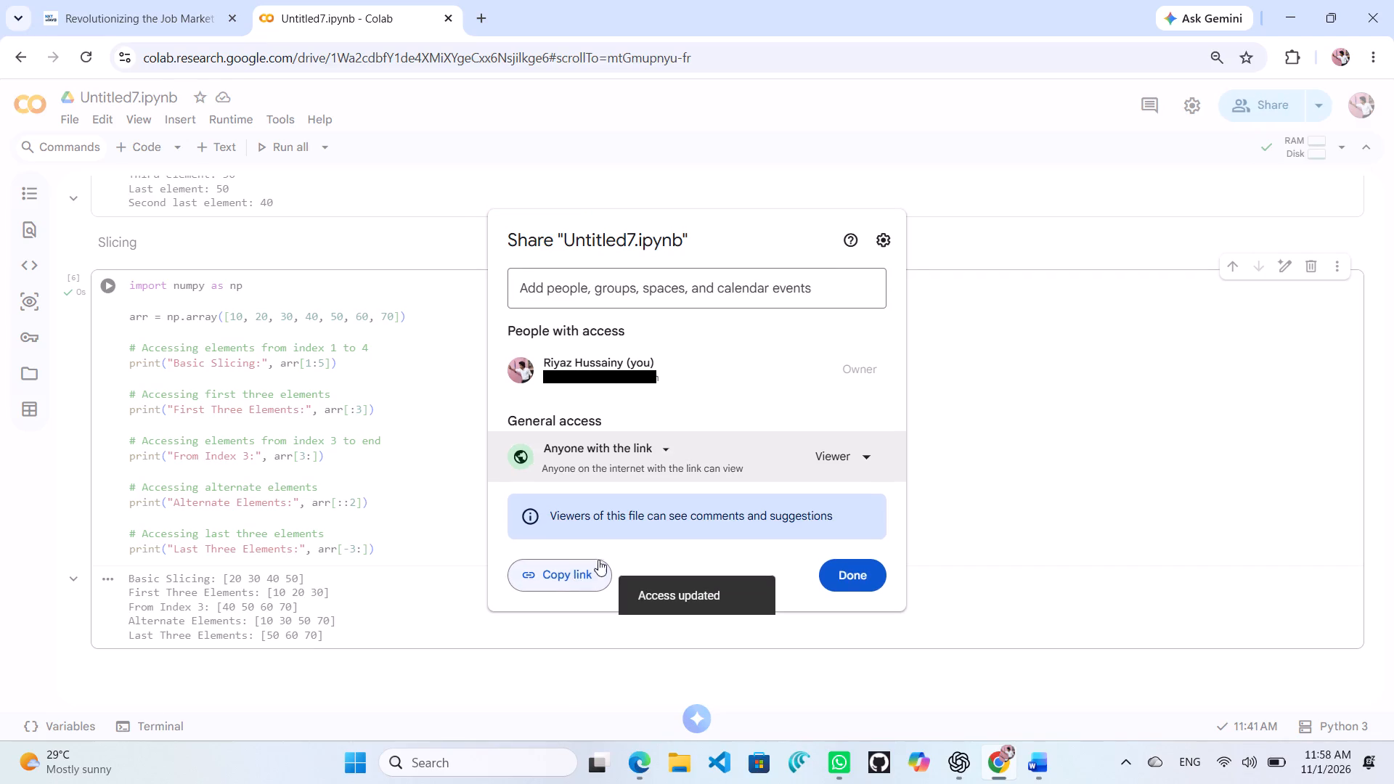
click(804, 181)
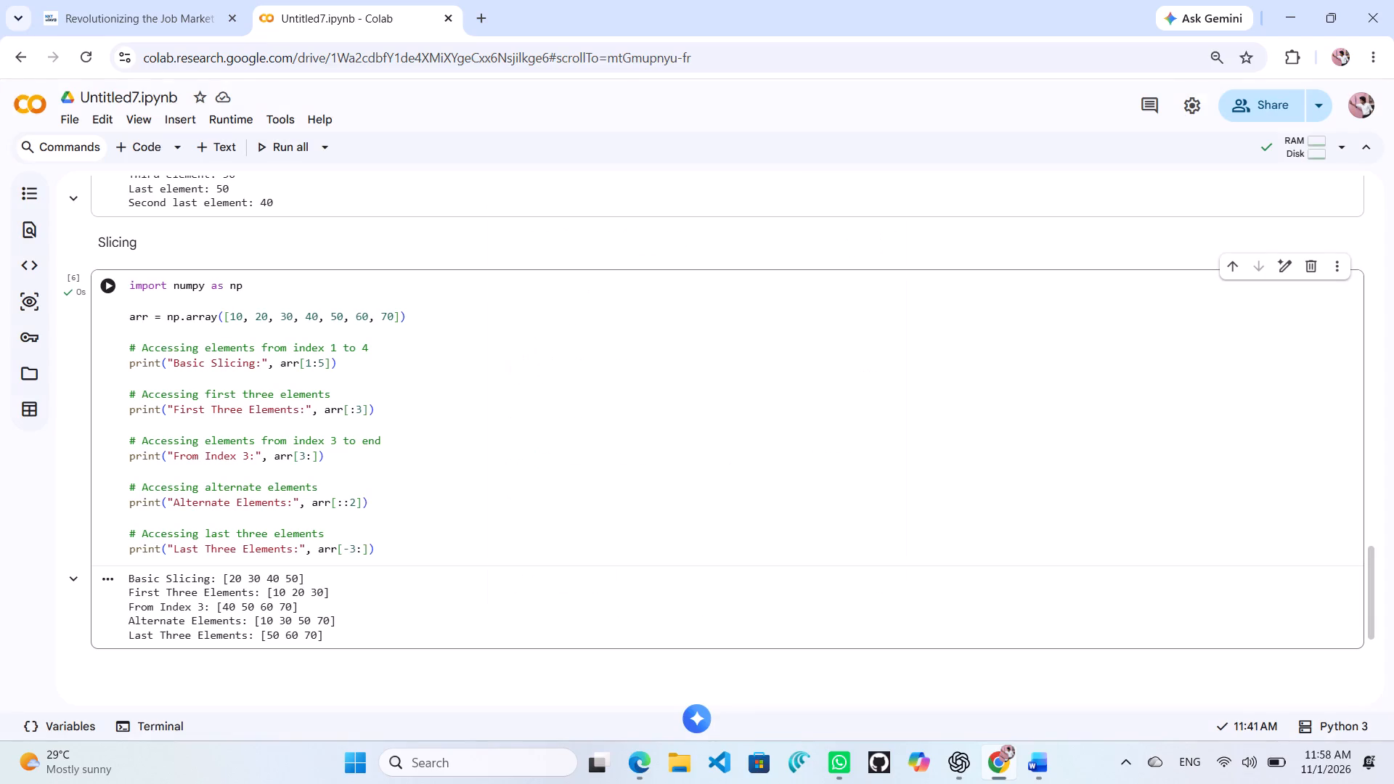
Switch back to the Word report and paste the Colab share link, indented, below the "Google colab link" heading.
click(649, 197)
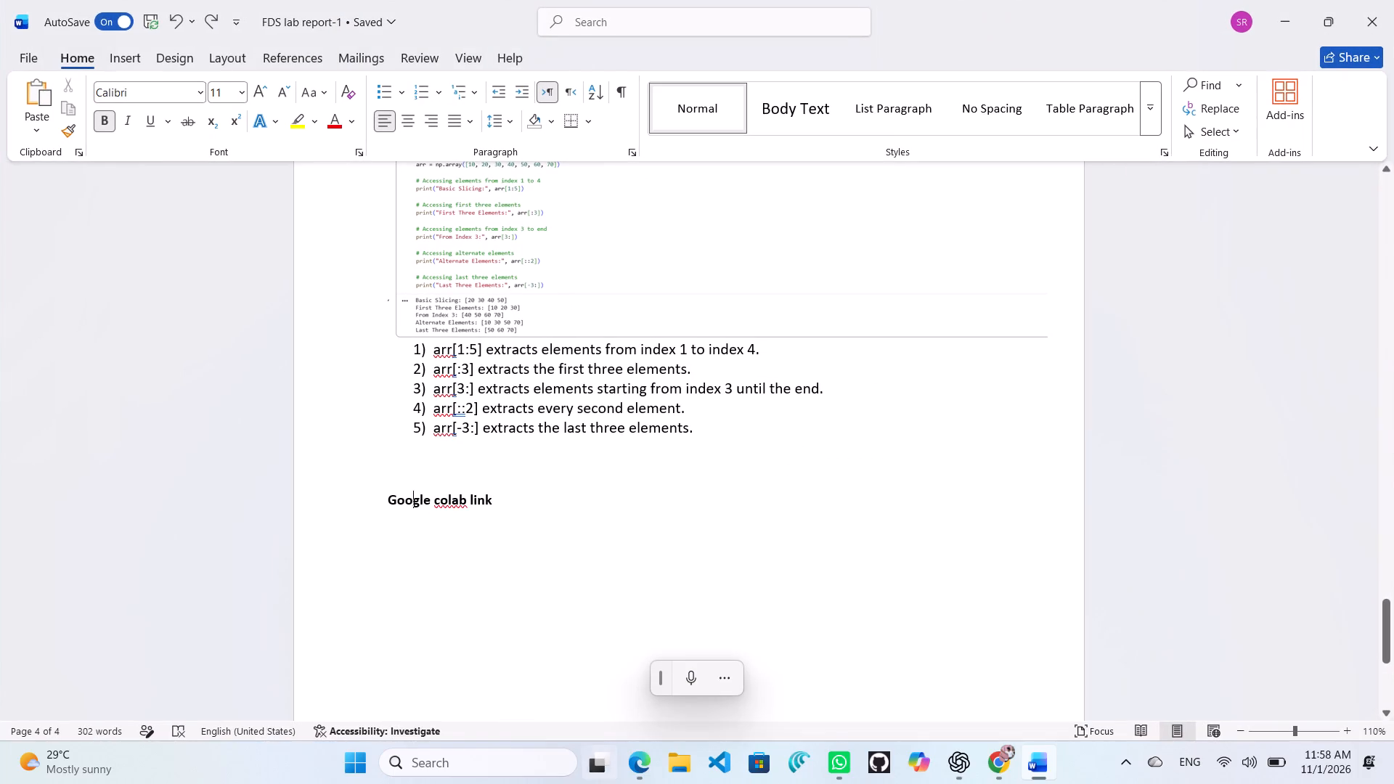
click(433, 536)
double_click(438, 536)
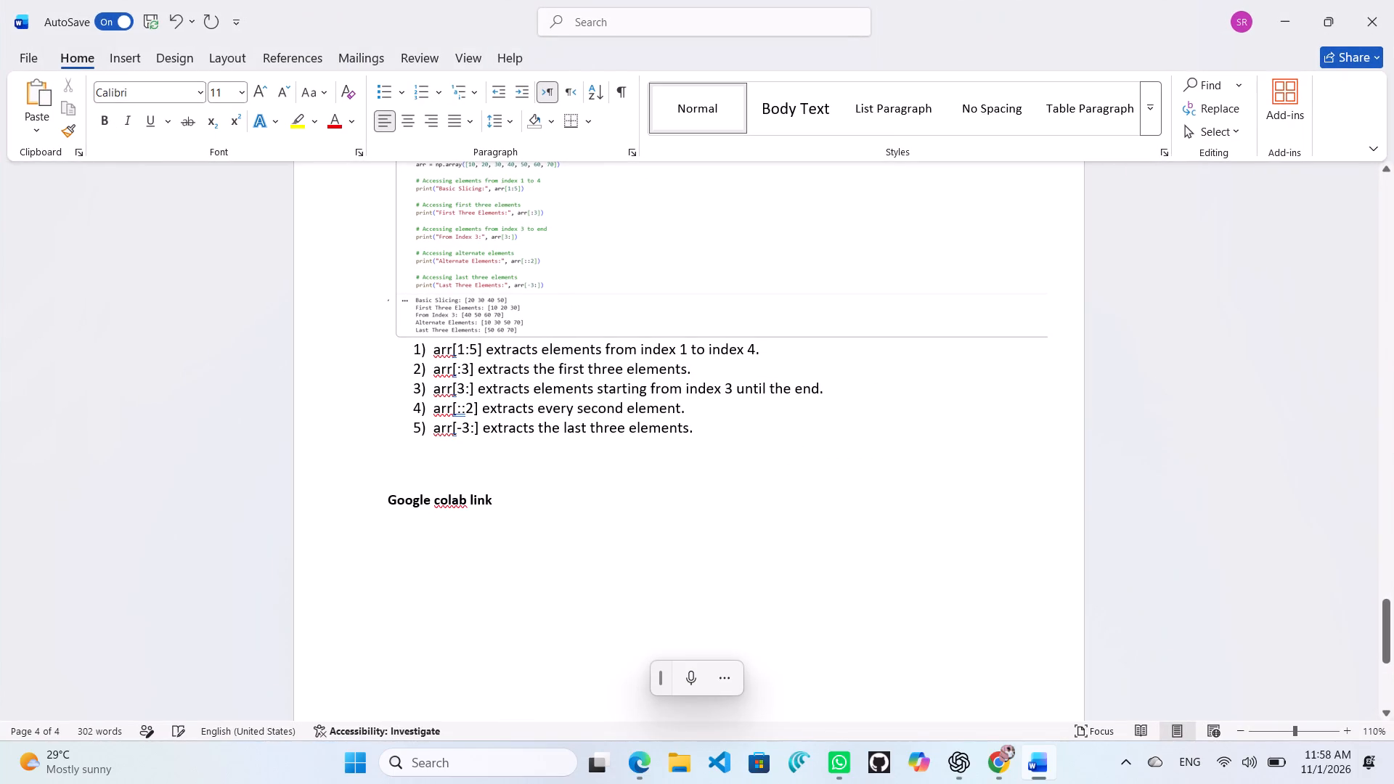
key(ctrl+v)
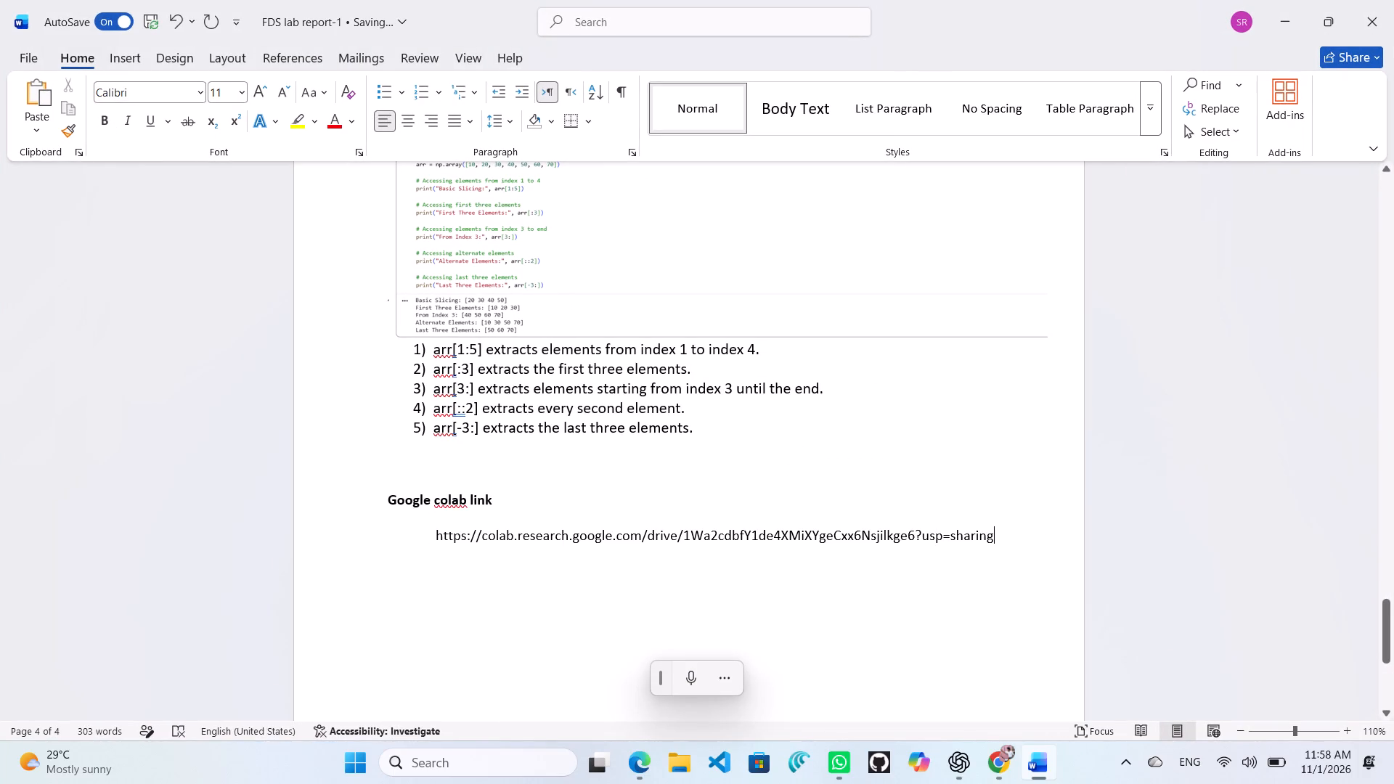
key(Return)
Publish the updated report as a PDF named "FDS lab report-1" in the Documents folder.
scroll(668, 489, up, 1)
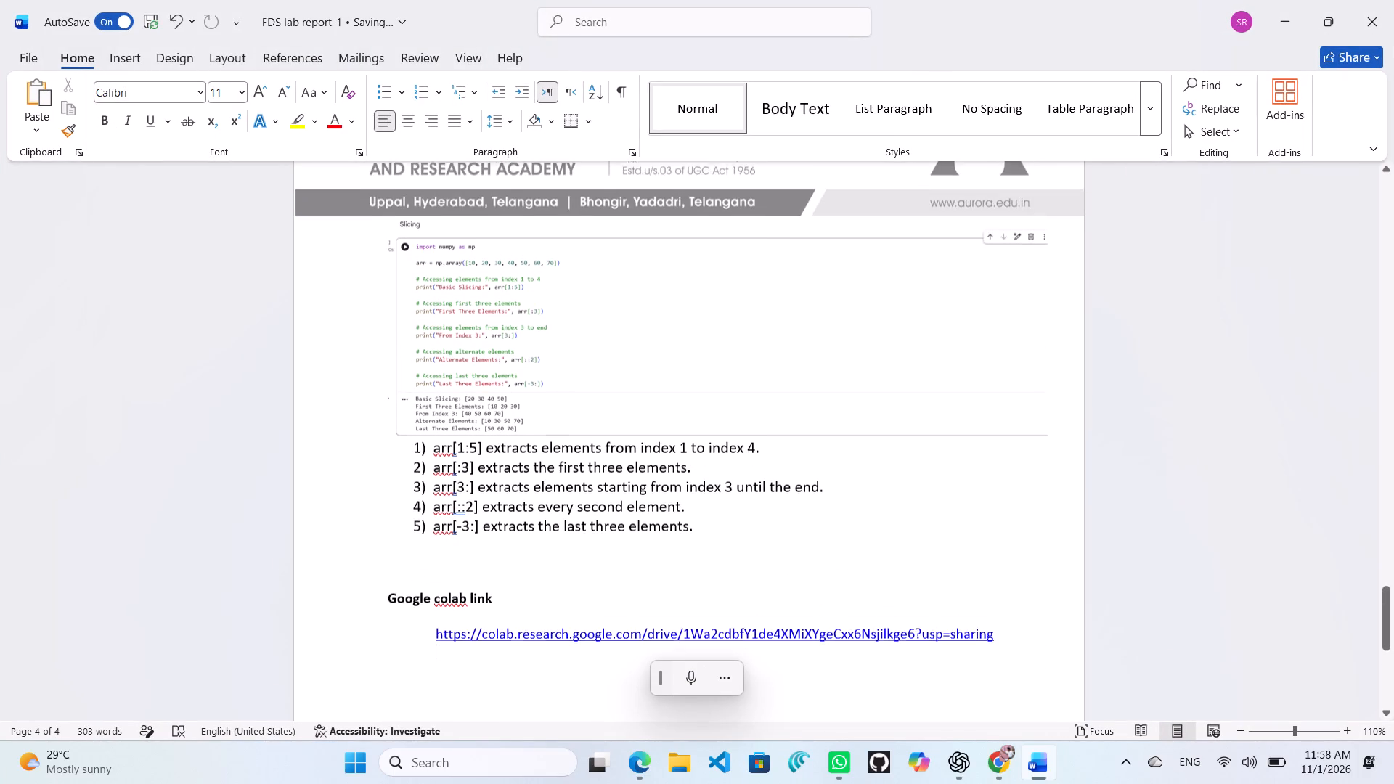
scroll(633, 467, up, 16)
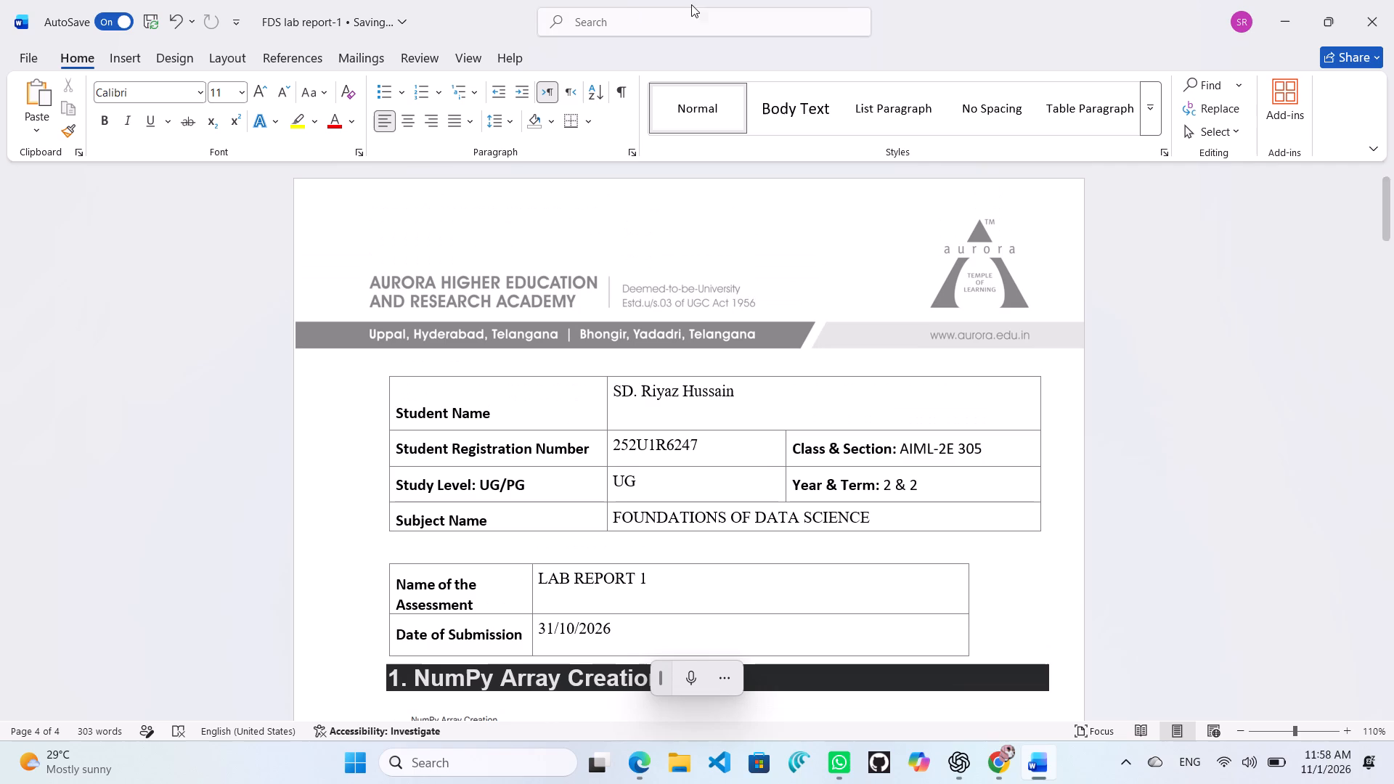
click(636, 9)
click(606, 18)
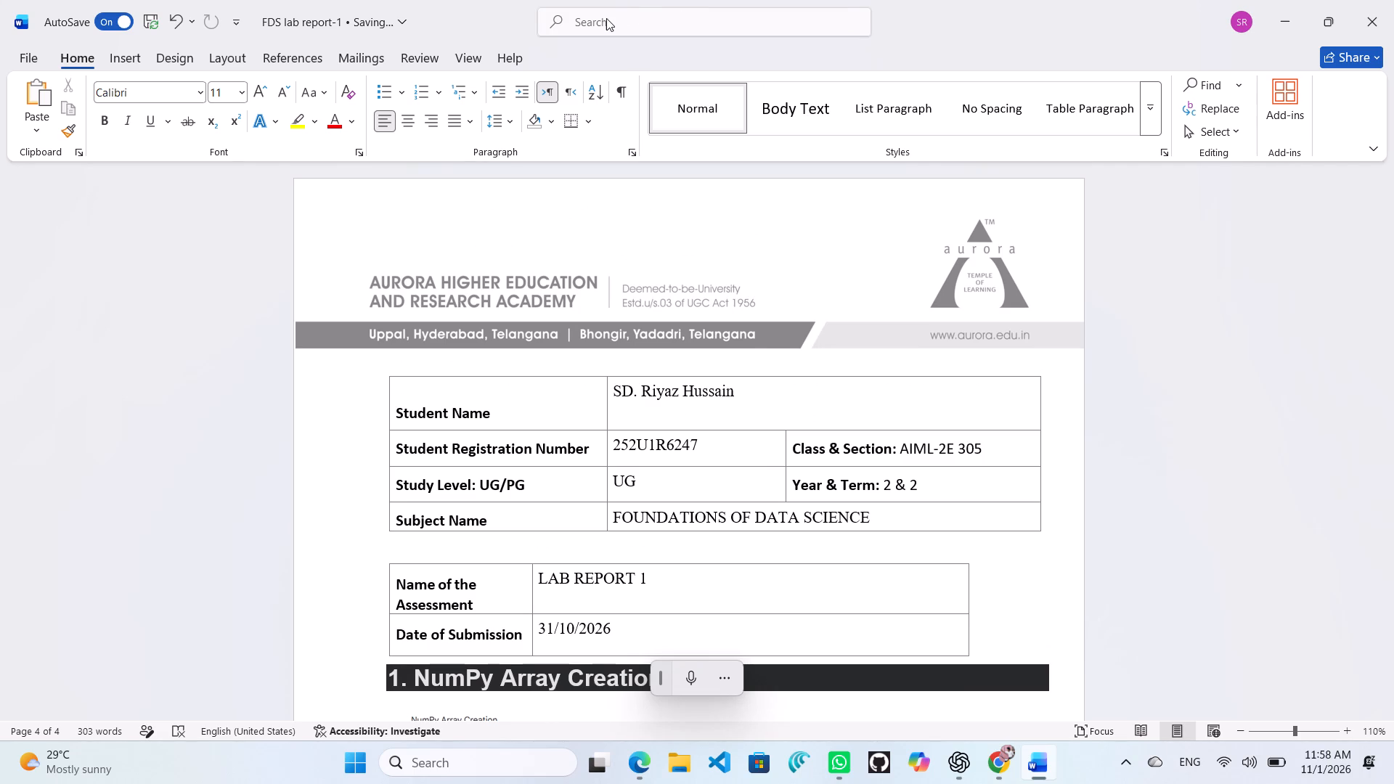
text(pdf)
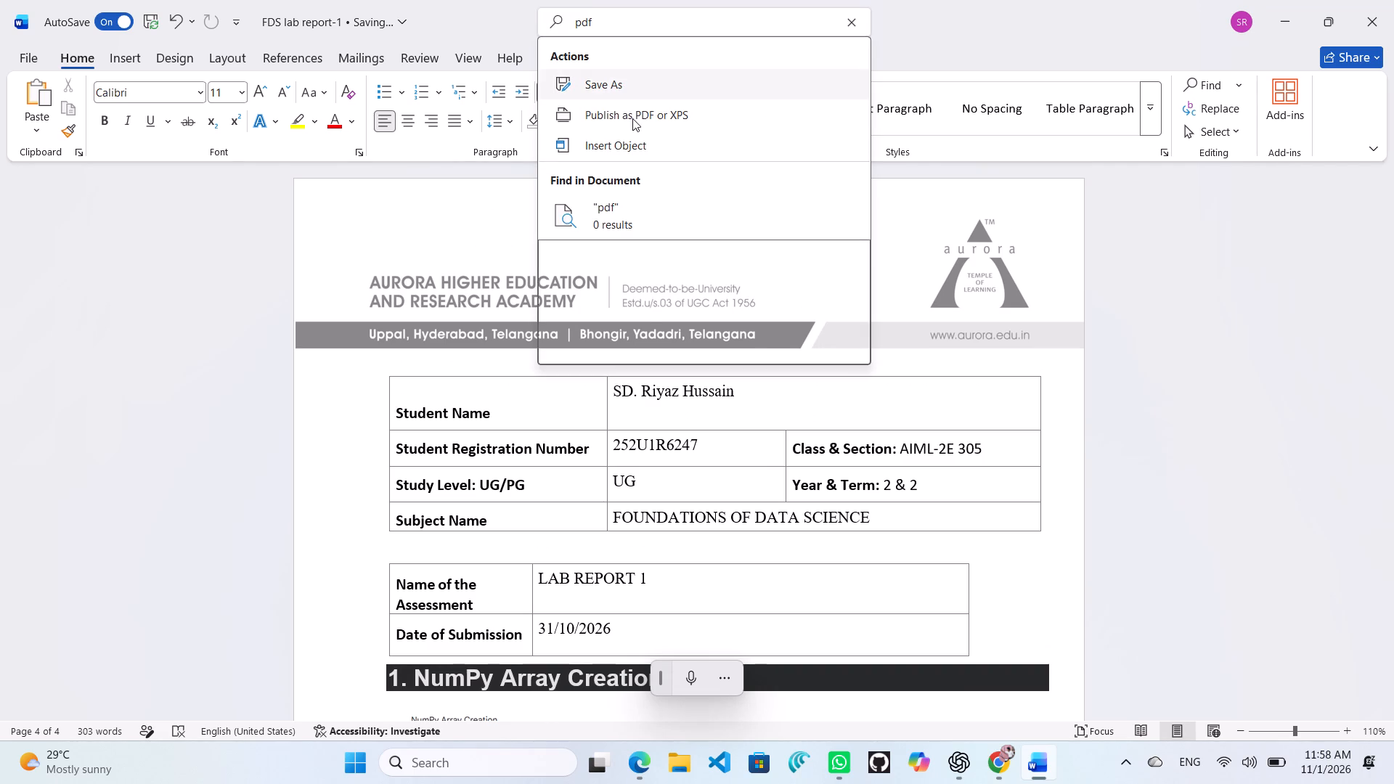
click(633, 111)
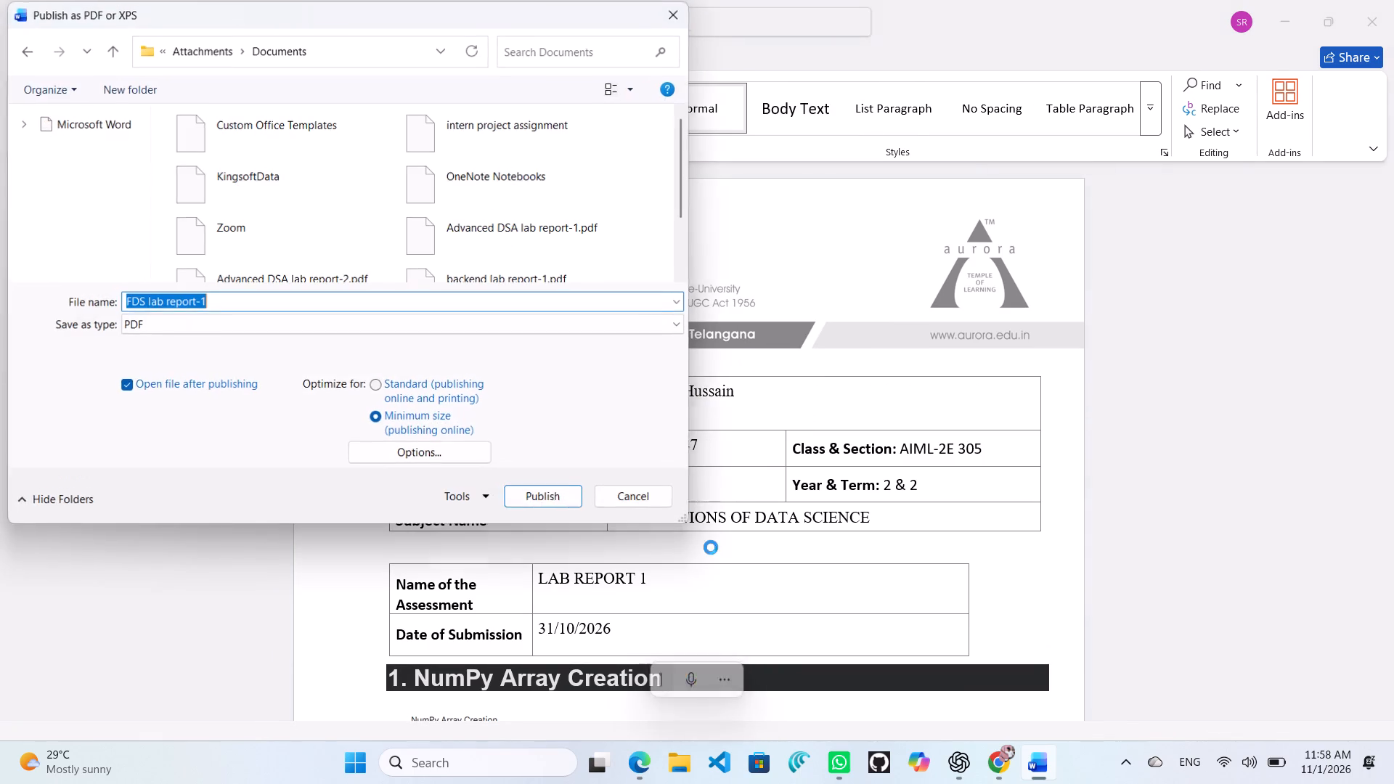
triple_click(555, 499)
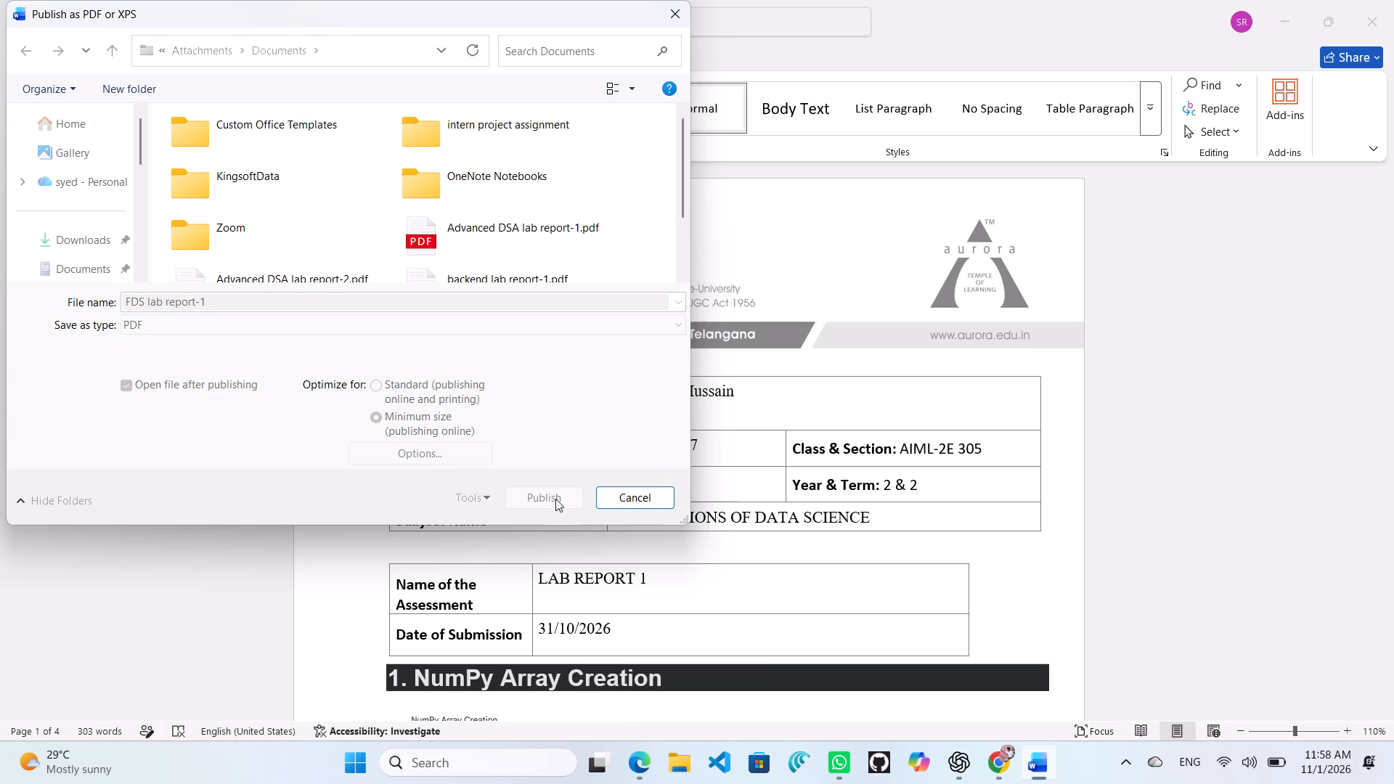
click(555, 499)
click(555, 499)
click(555, 499)
click(534, 499)
click(534, 499)
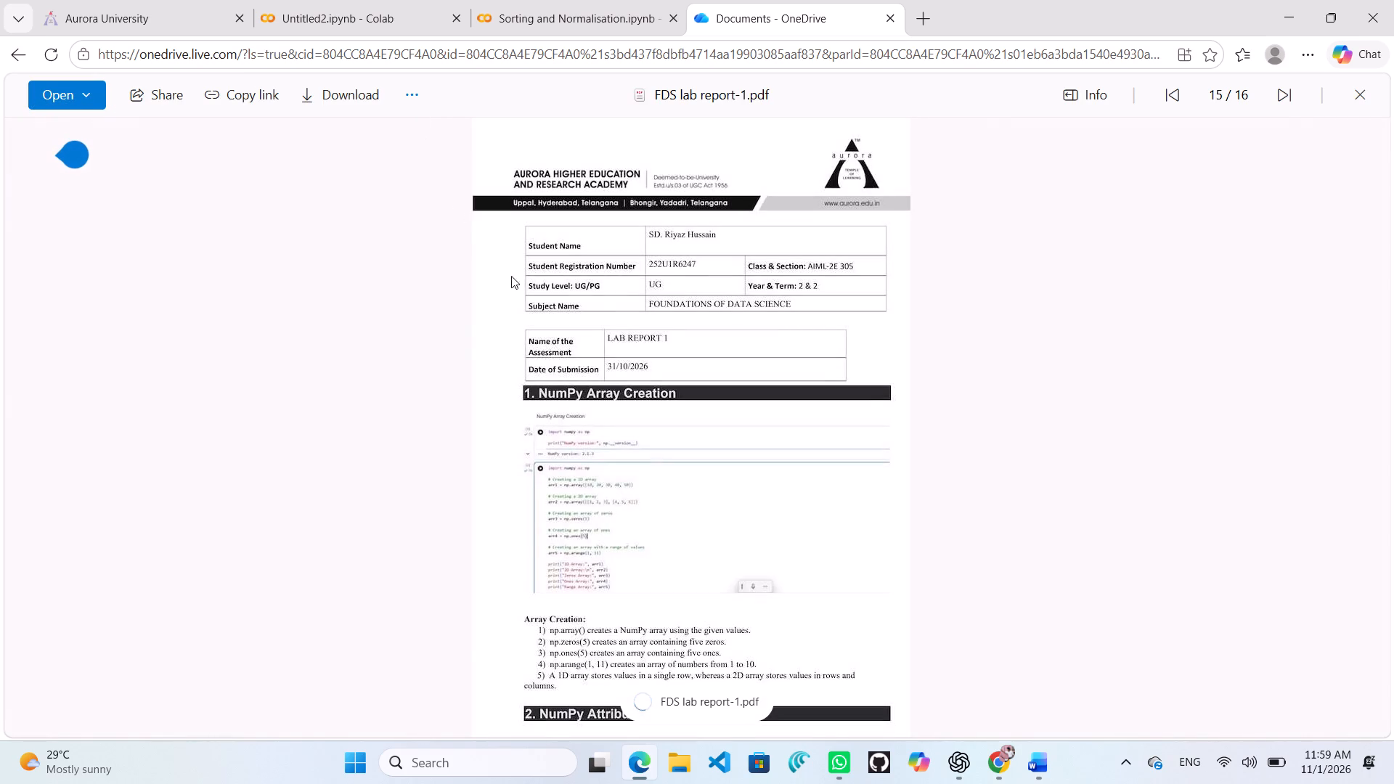
Download the published "FDS lab report-1" PDF from OneDrive and open the downloaded copy.
click(323, 95)
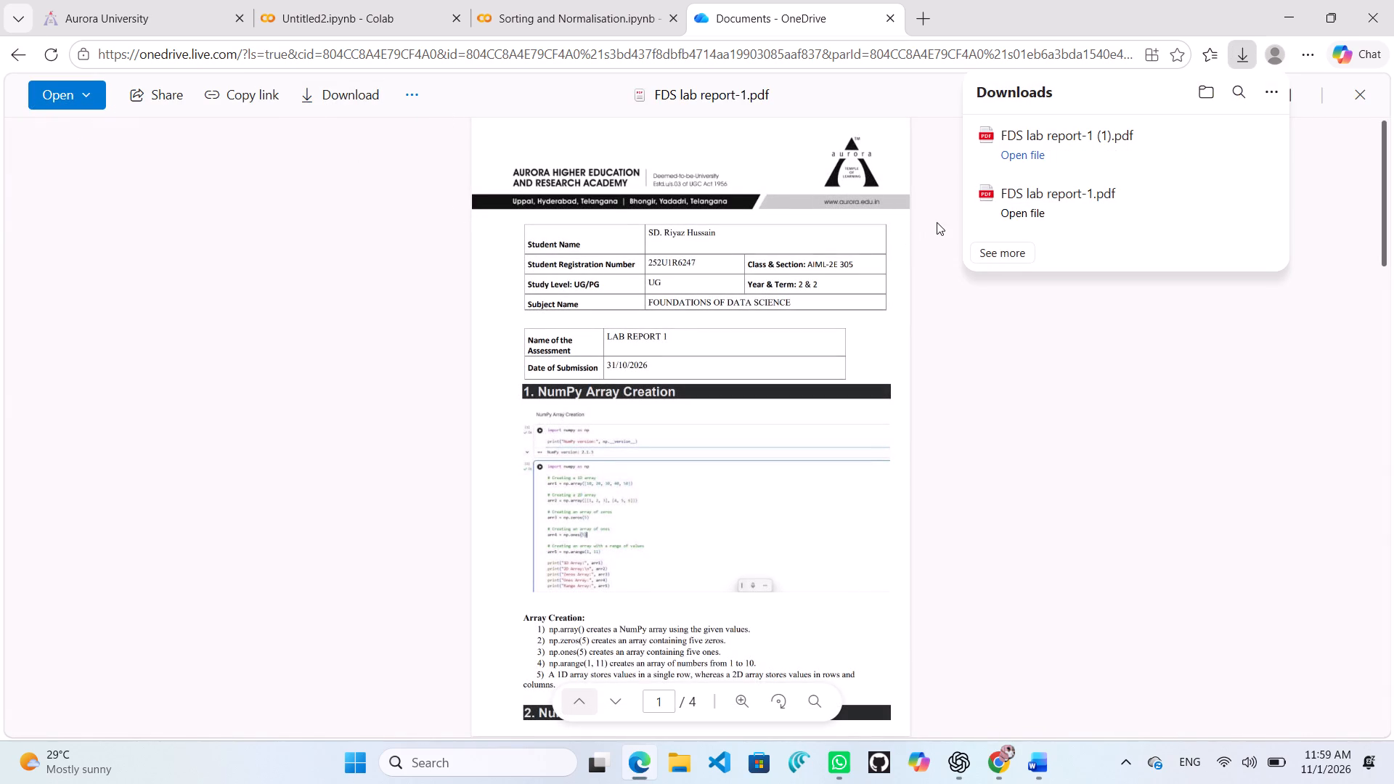
click(1101, 160)
scroll(627, 430, down, 5)
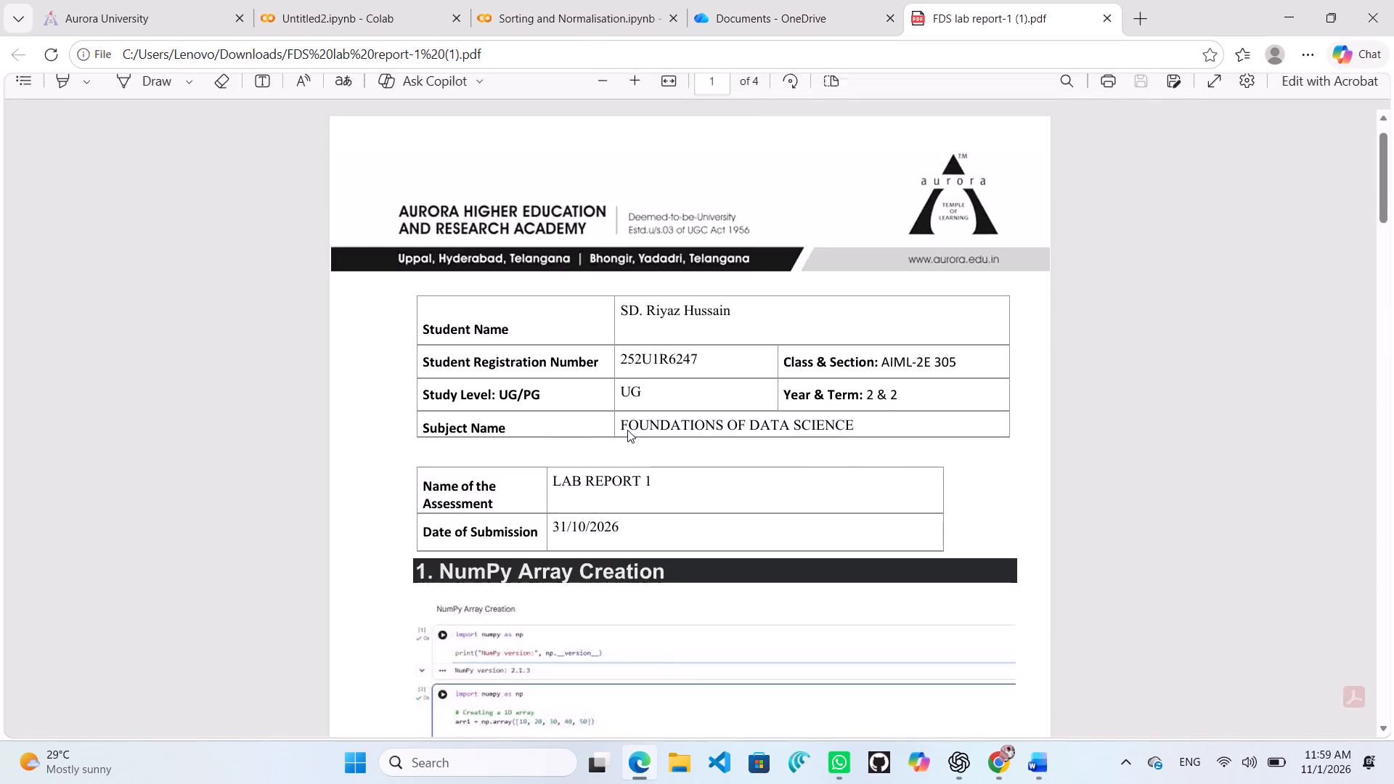
Test the Google Colab link on the last page of the downloaded report PDF by opening it.
scroll(627, 430, down, 12)
scroll(627, 430, down, 10)
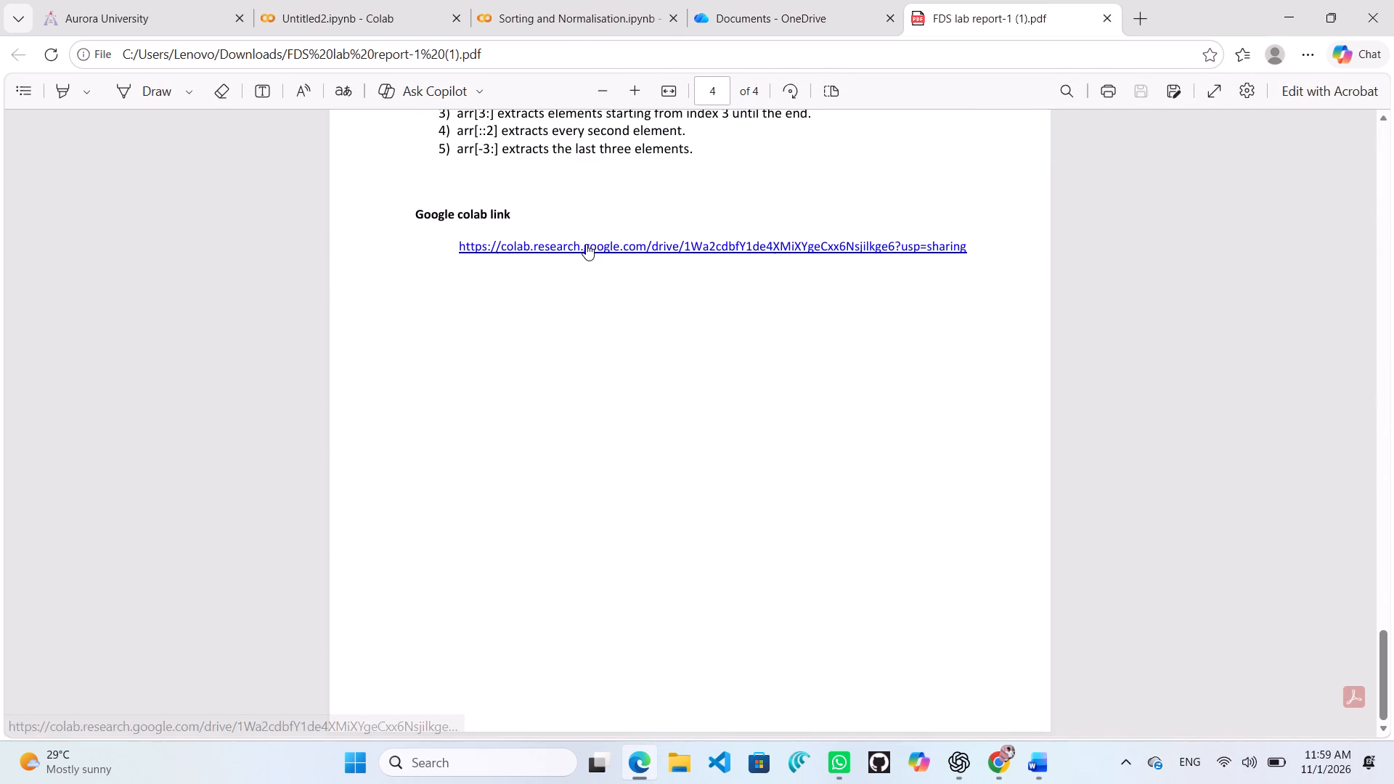
click(586, 244)
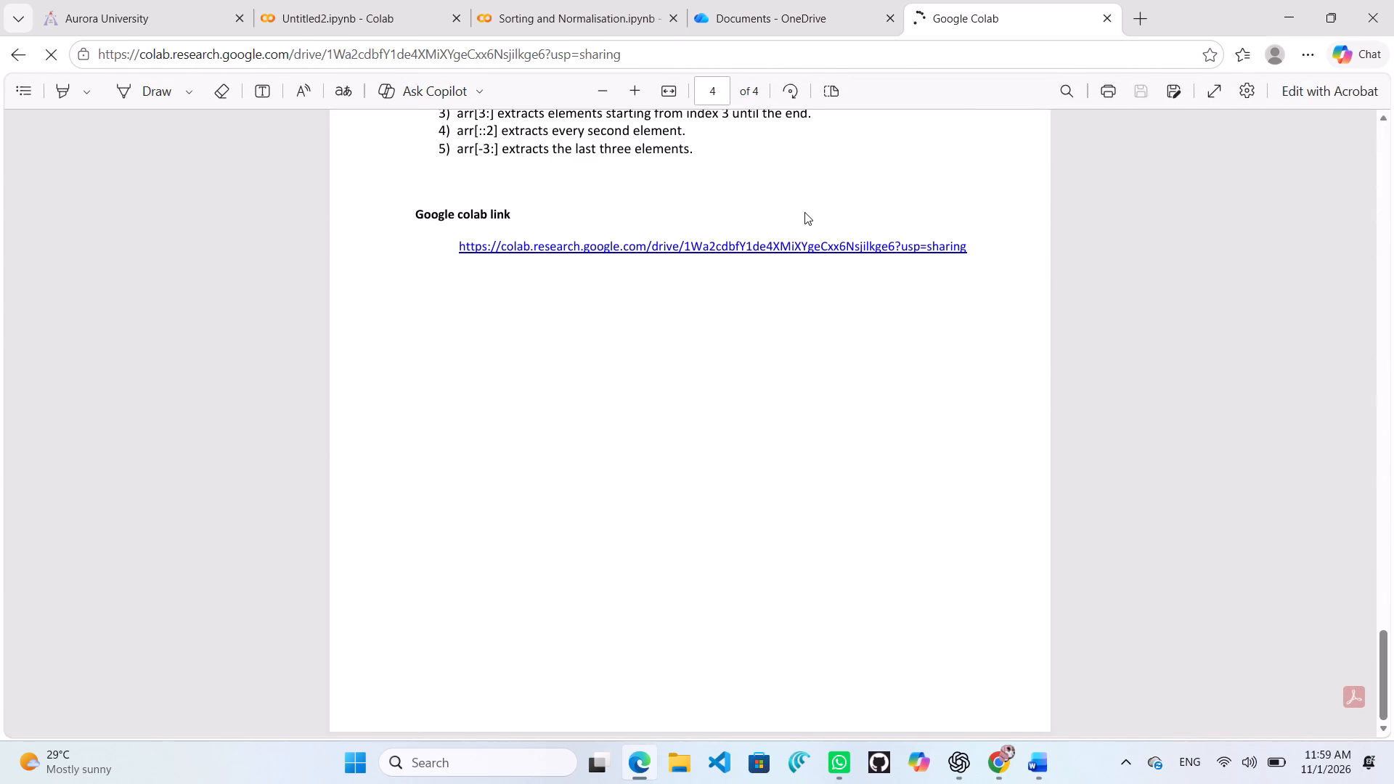
scroll(542, 306, down, 2)
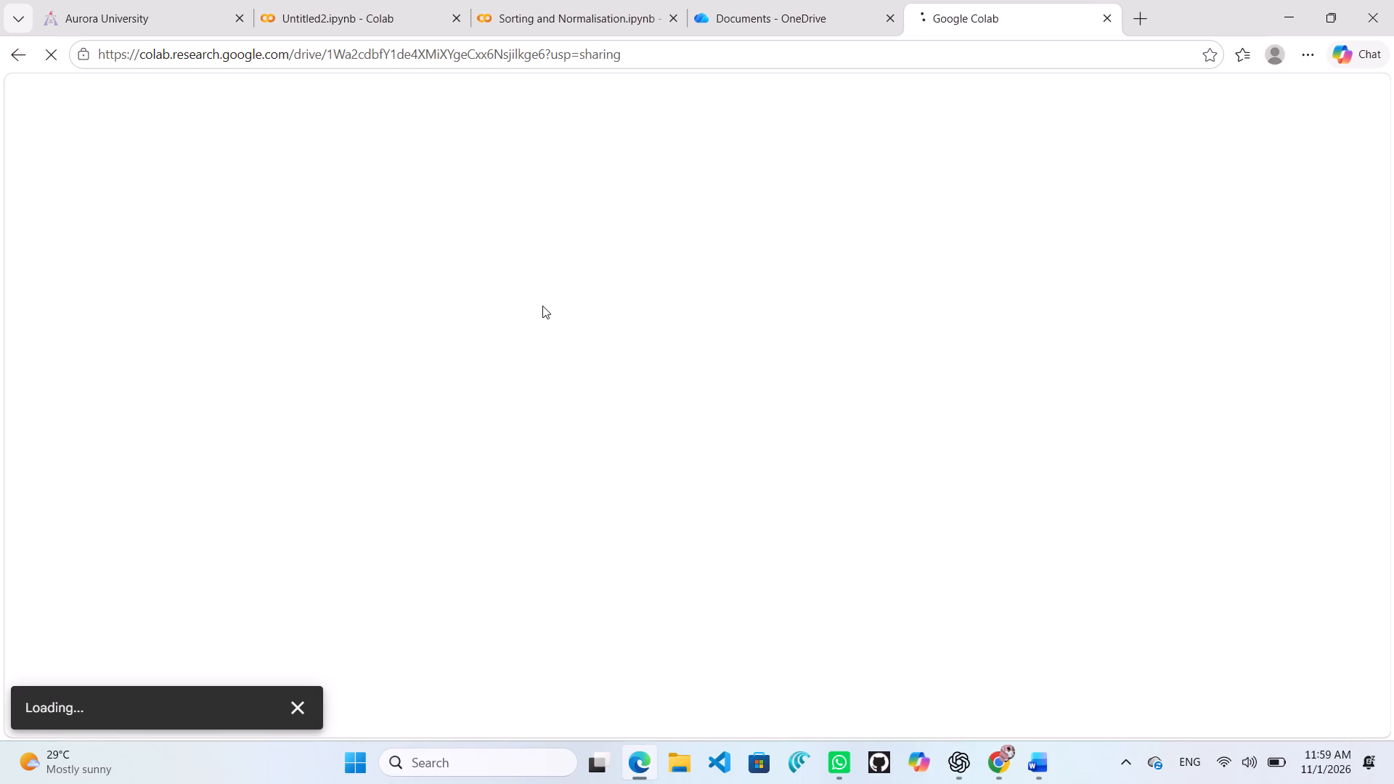
scroll(542, 306, up, 2)
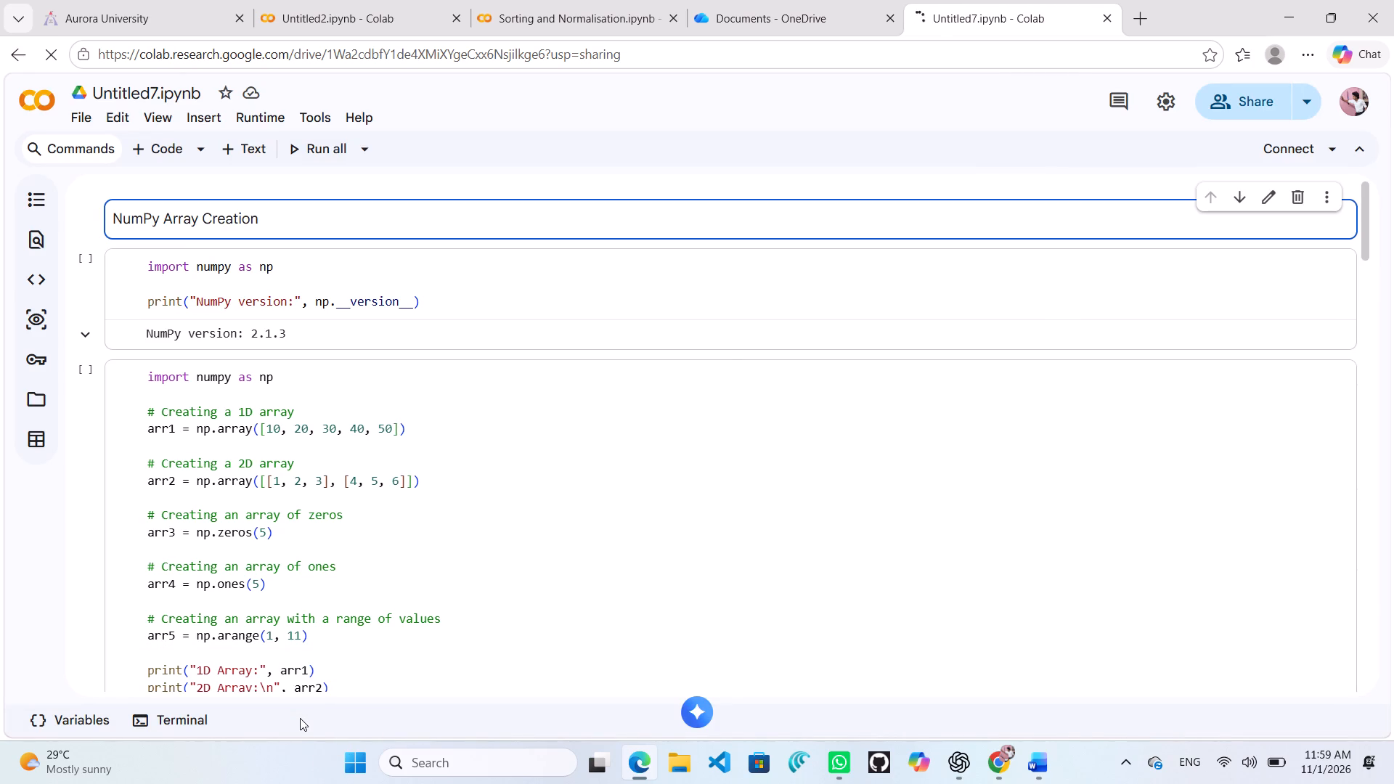
Close the opened Untitled7.ipynb and OneDrive Documents pages, and close the FDS lab report-1 document in Word.
click(1106, 15)
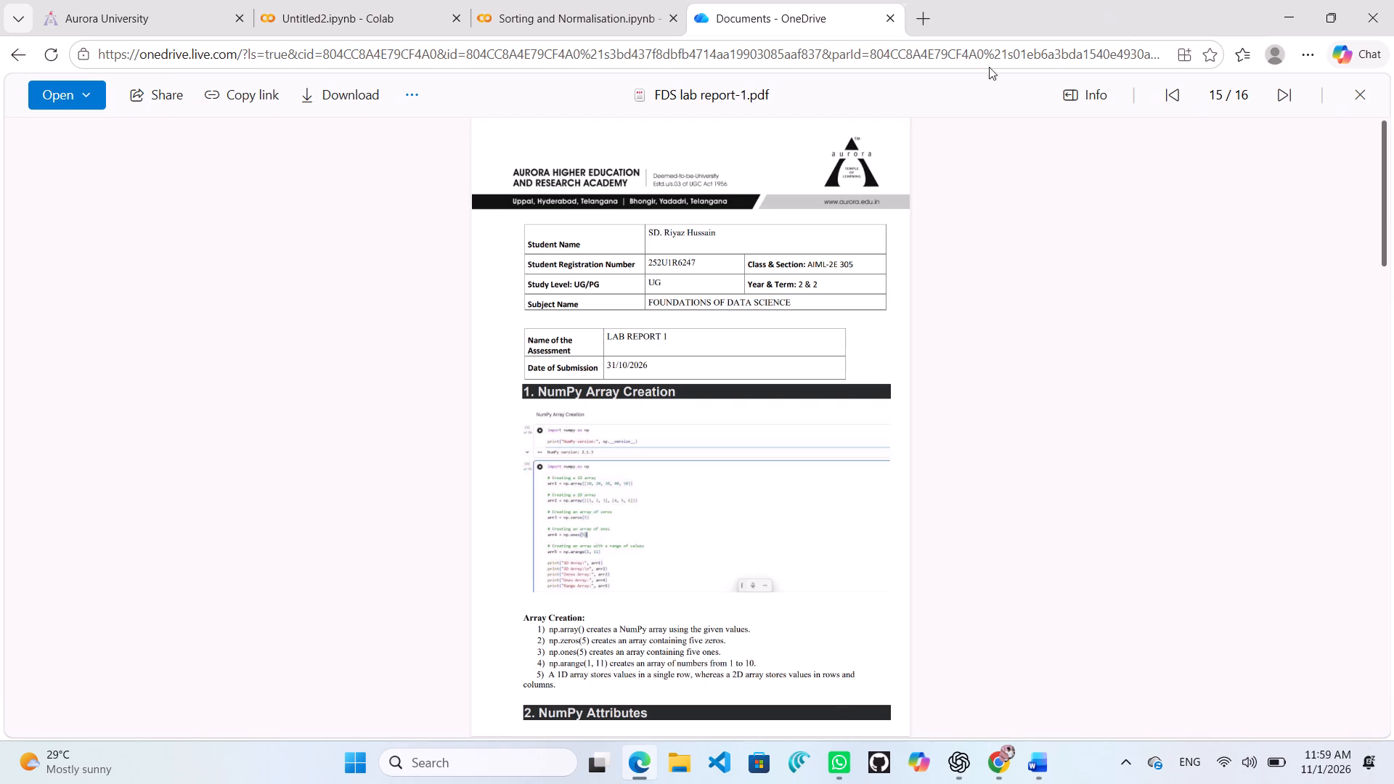
click(888, 20)
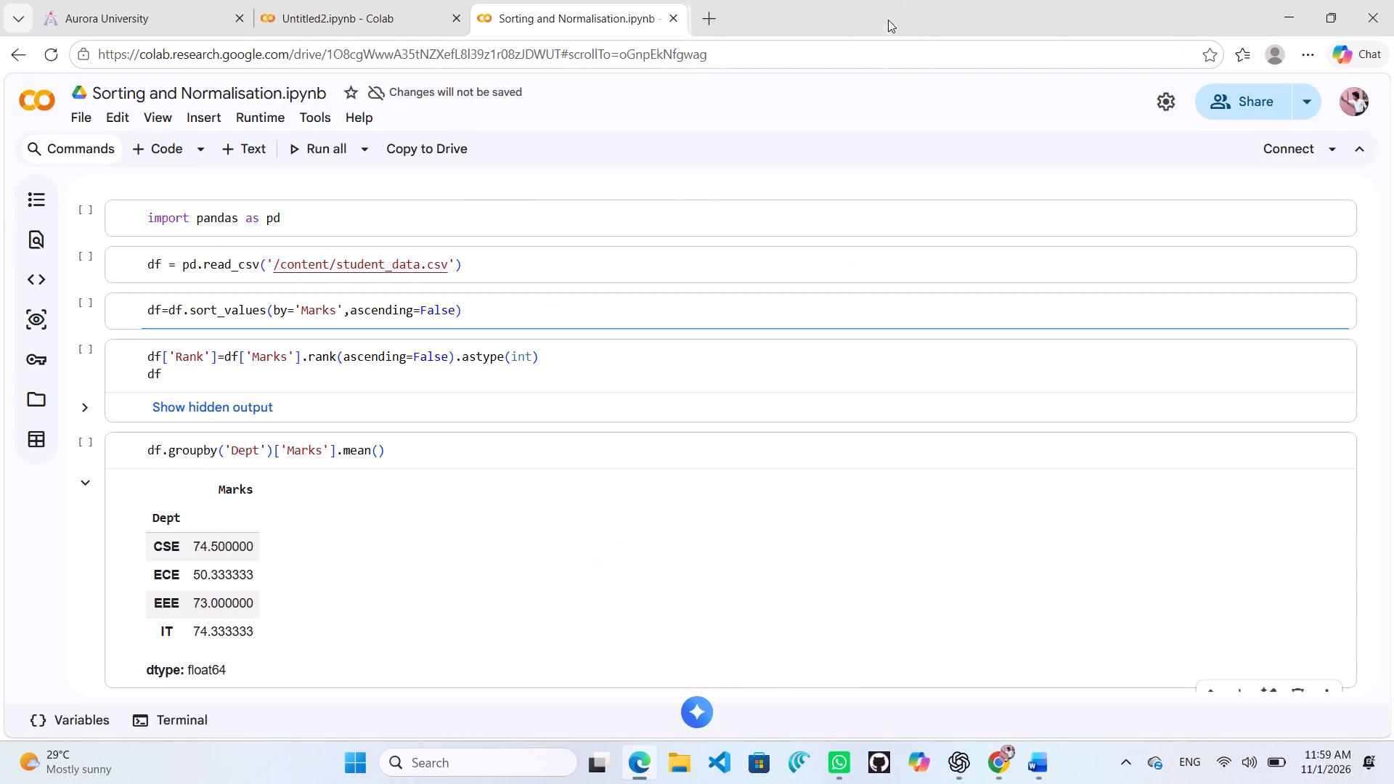
click(150, 0)
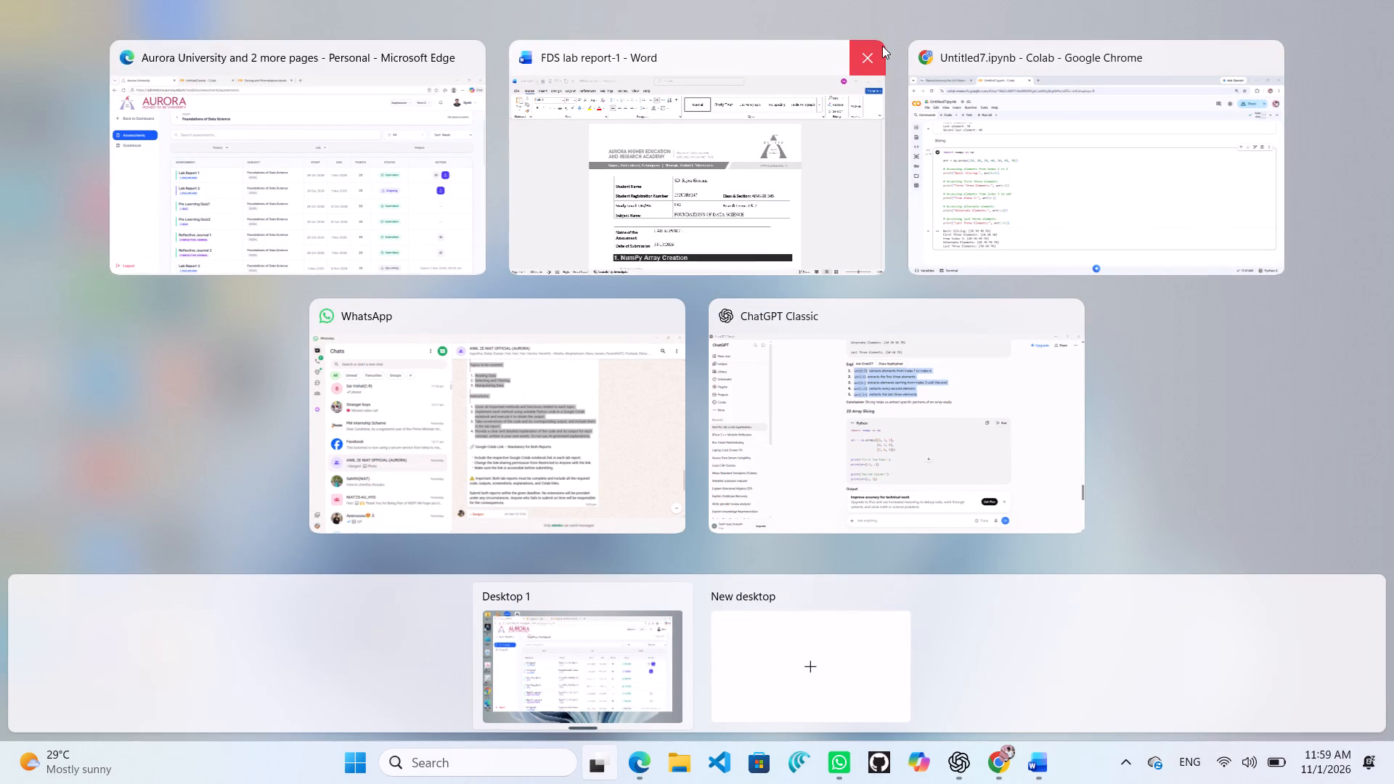
click(865, 55)
Return to the Aurora University assessments page in Edge and upload "FDS lab report-1 (1)" from Downloads for Lab Report 1.
click(515, 115)
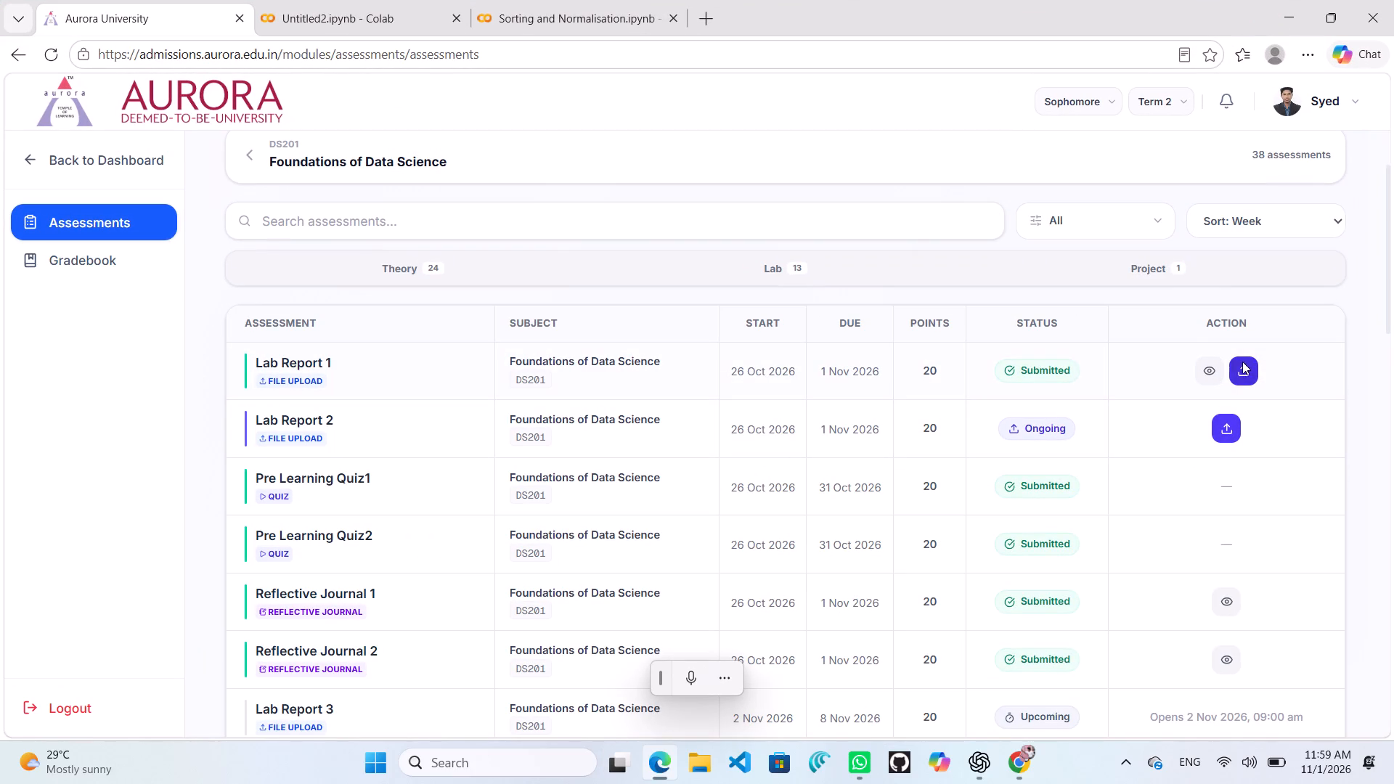
click(1244, 364)
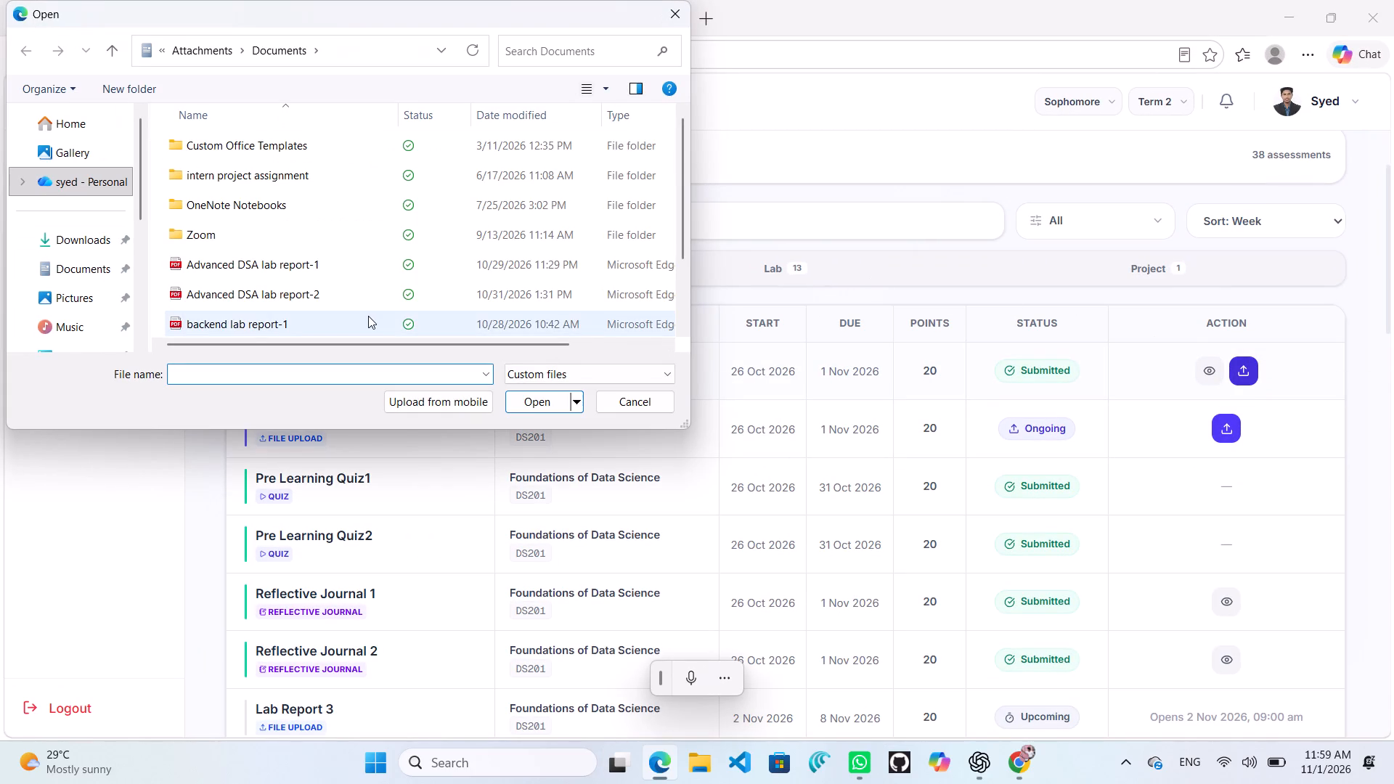
scroll(368, 316, down, 5)
scroll(306, 203, up, 1)
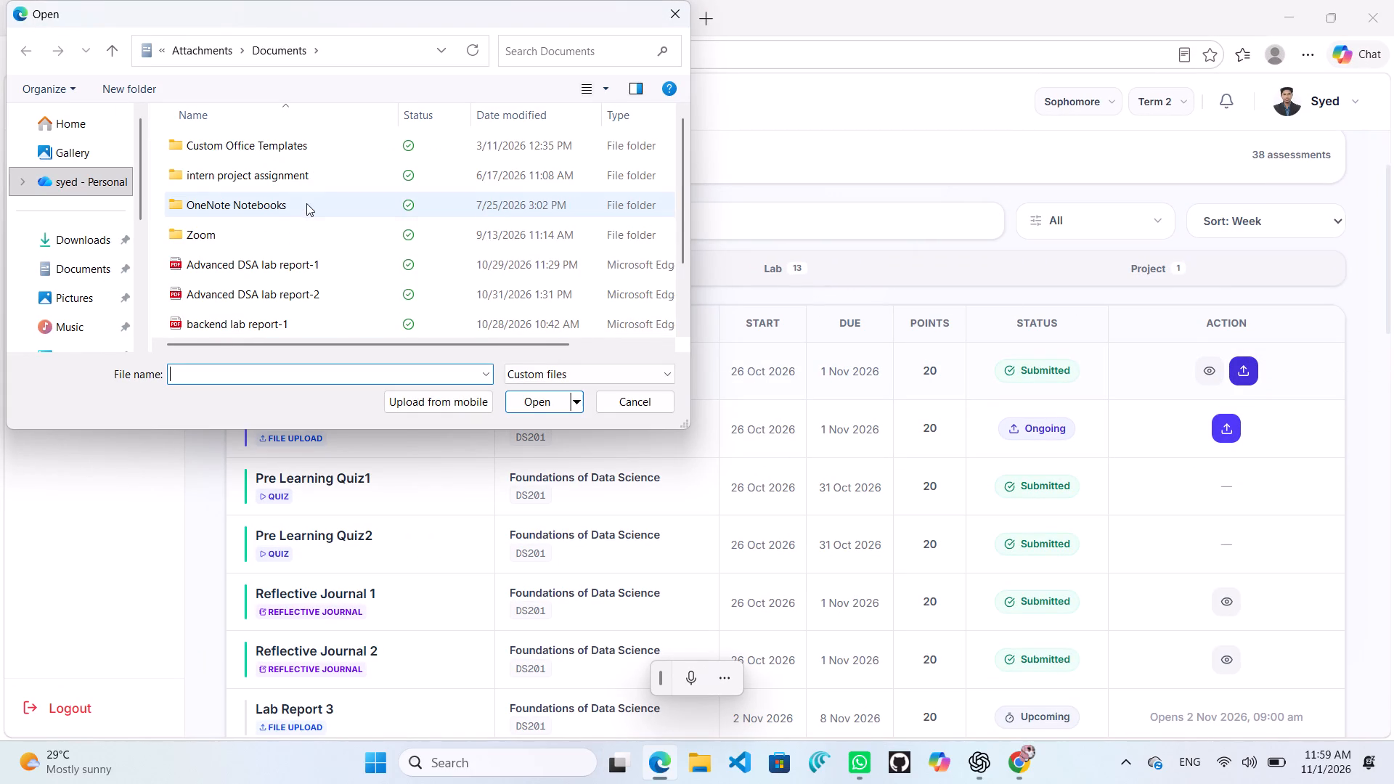
scroll(306, 203, up, 1)
click(43, 234)
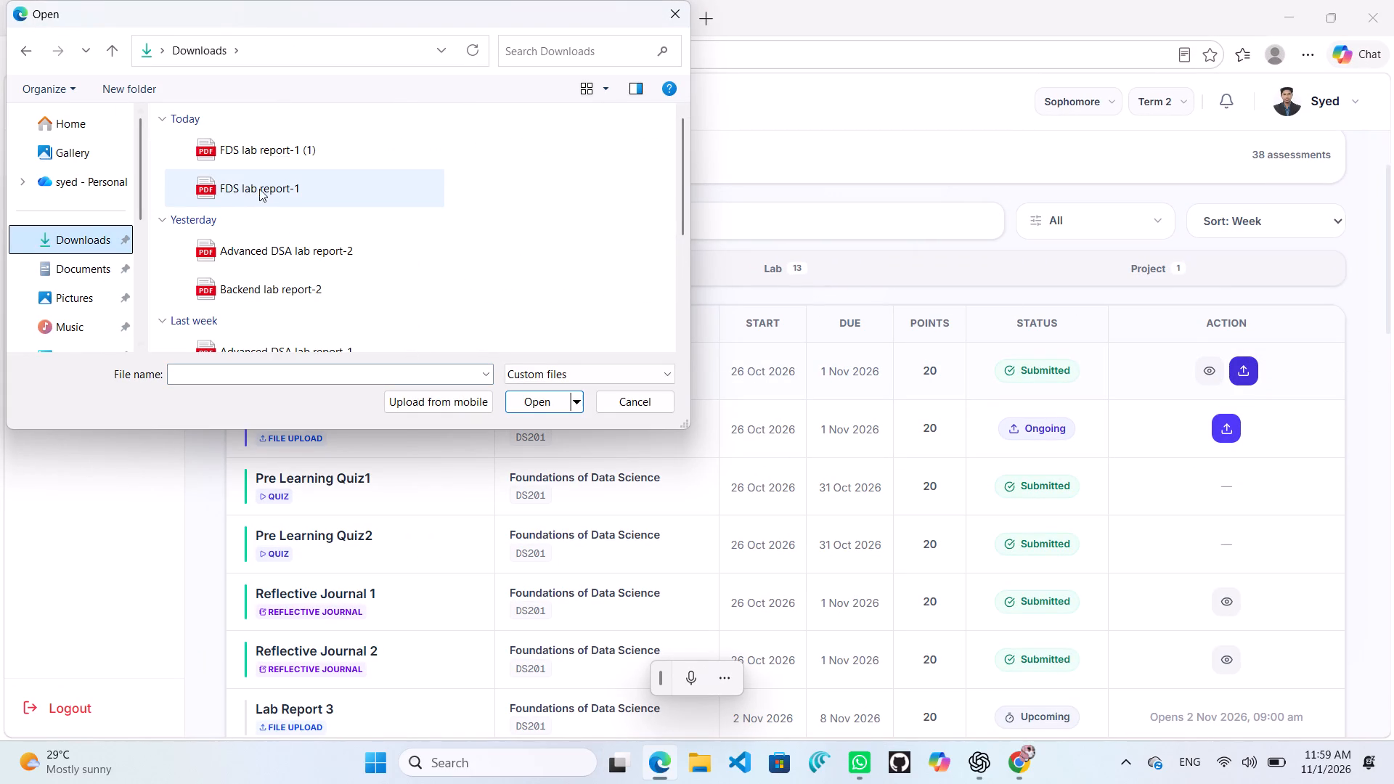
click(280, 151)
key(Return)
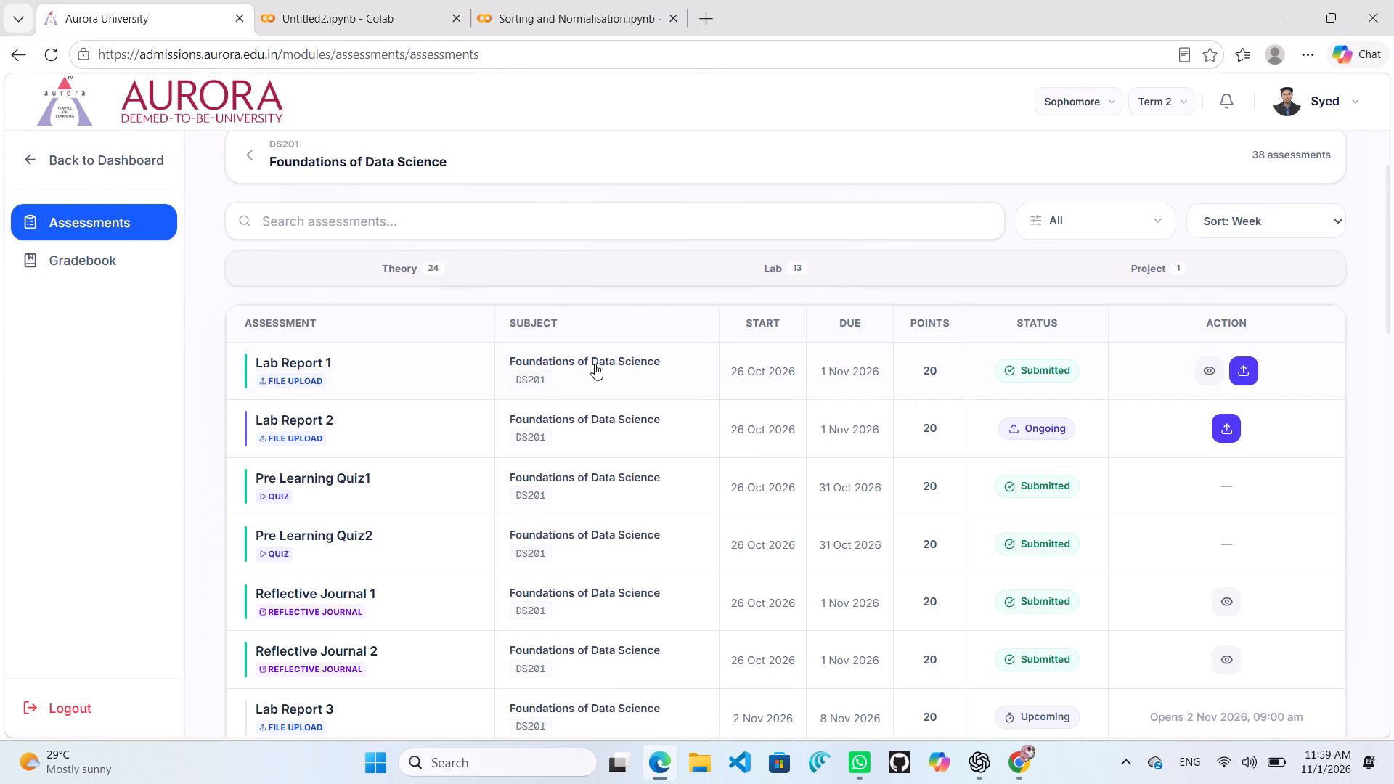
View the submitted Lab Report 1 file on the portal, check it through to the Google colab link, and close it.
click(1210, 370)
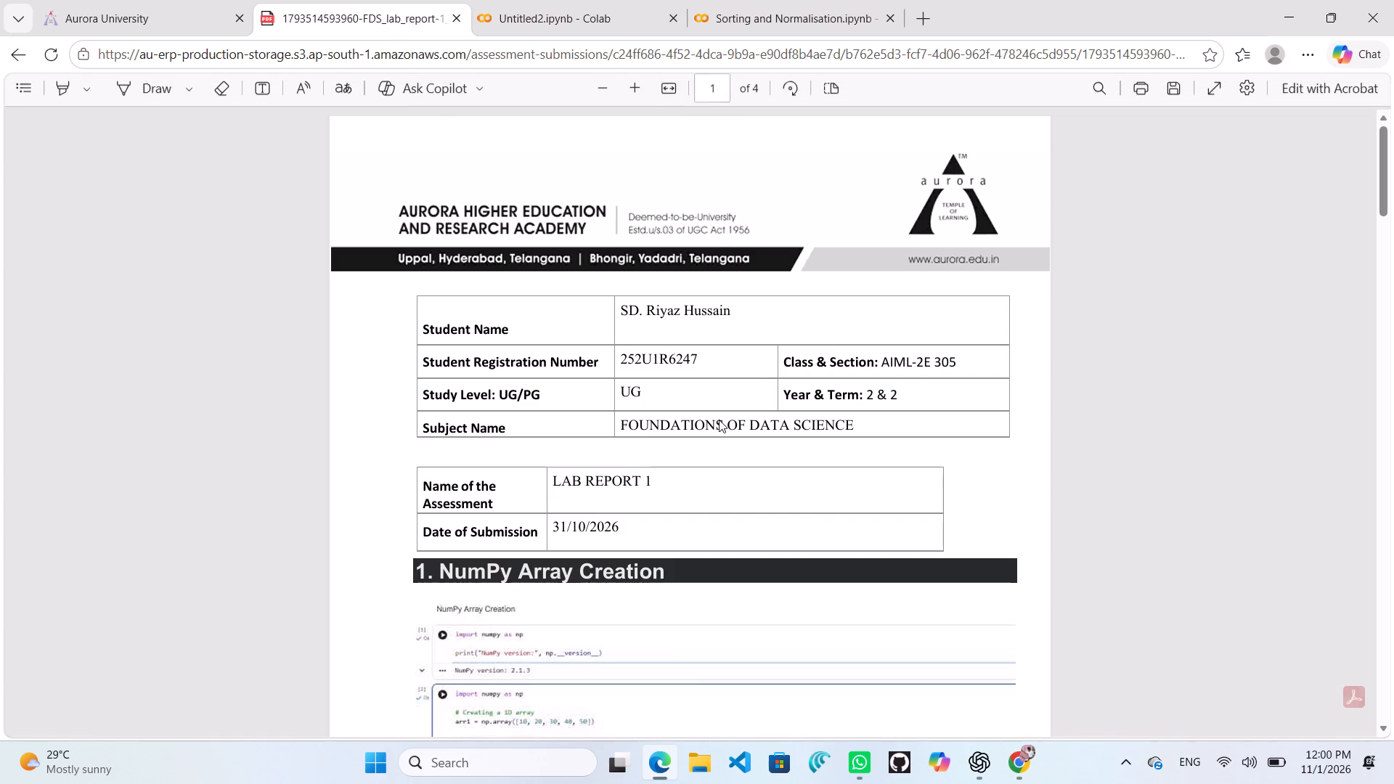
scroll(719, 420, down, 19)
scroll(719, 420, down, 8)
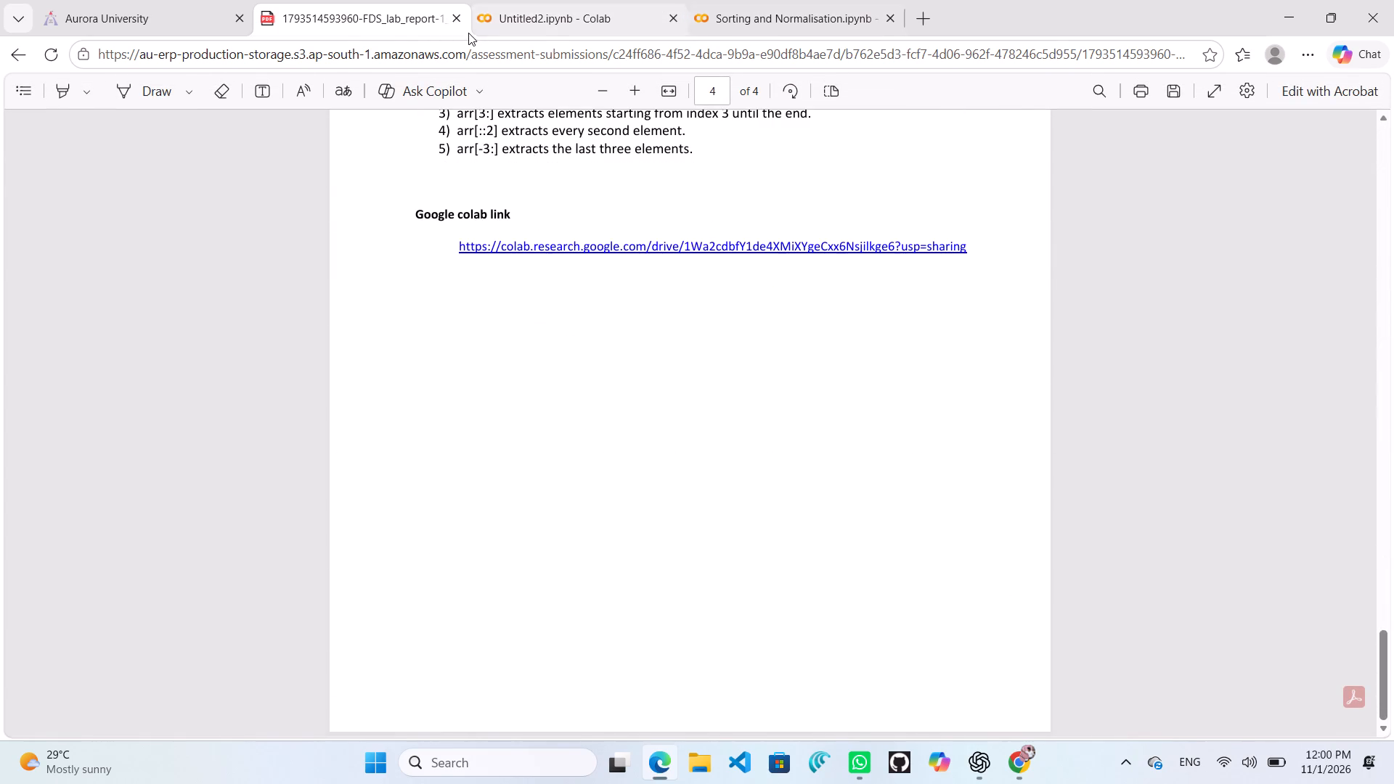
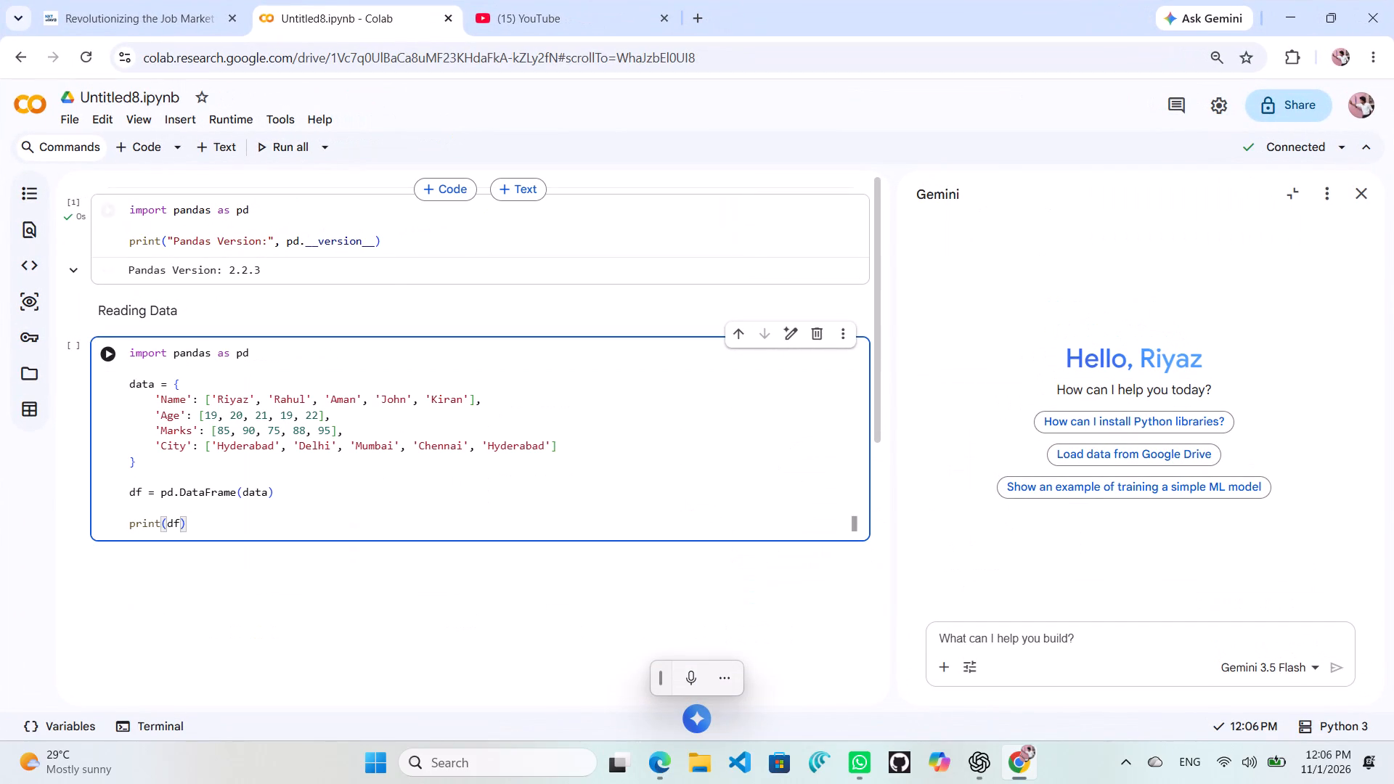
click(108, 352)
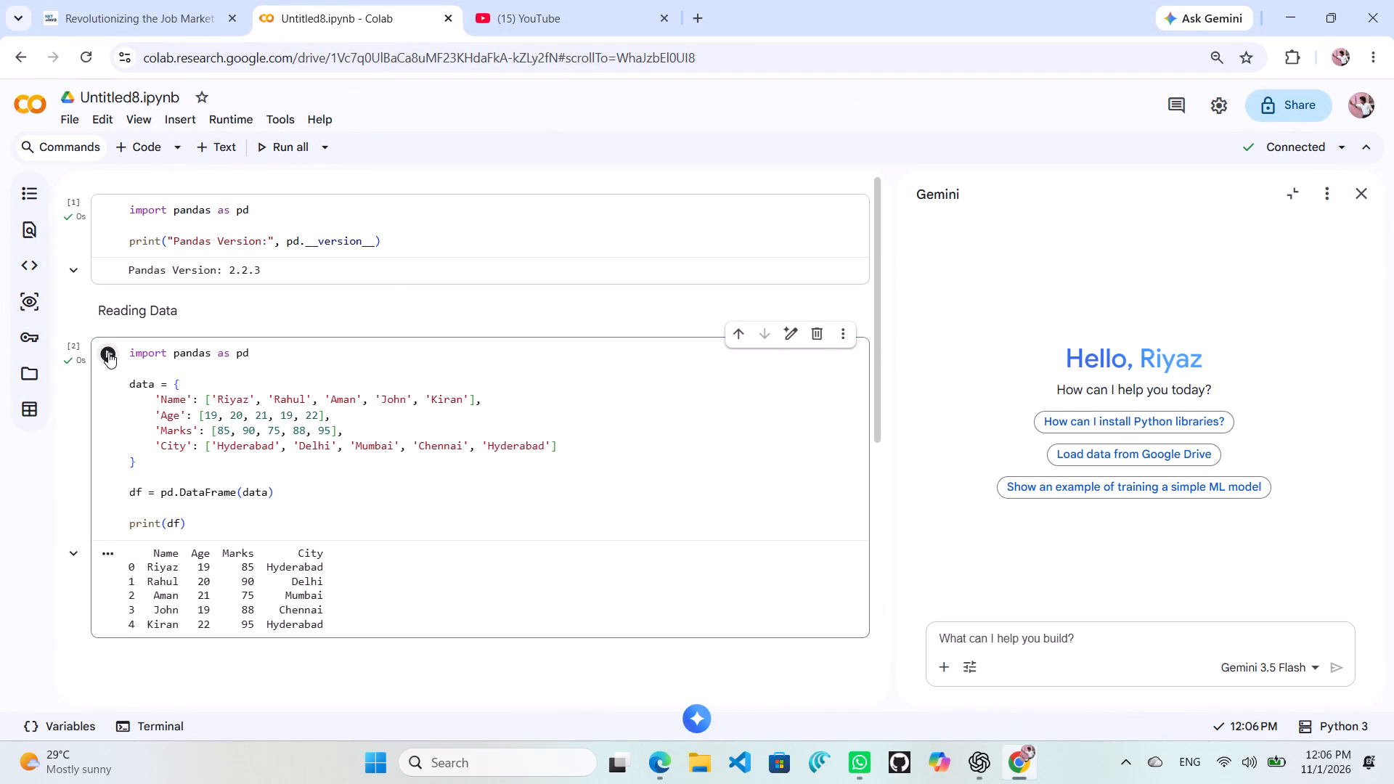
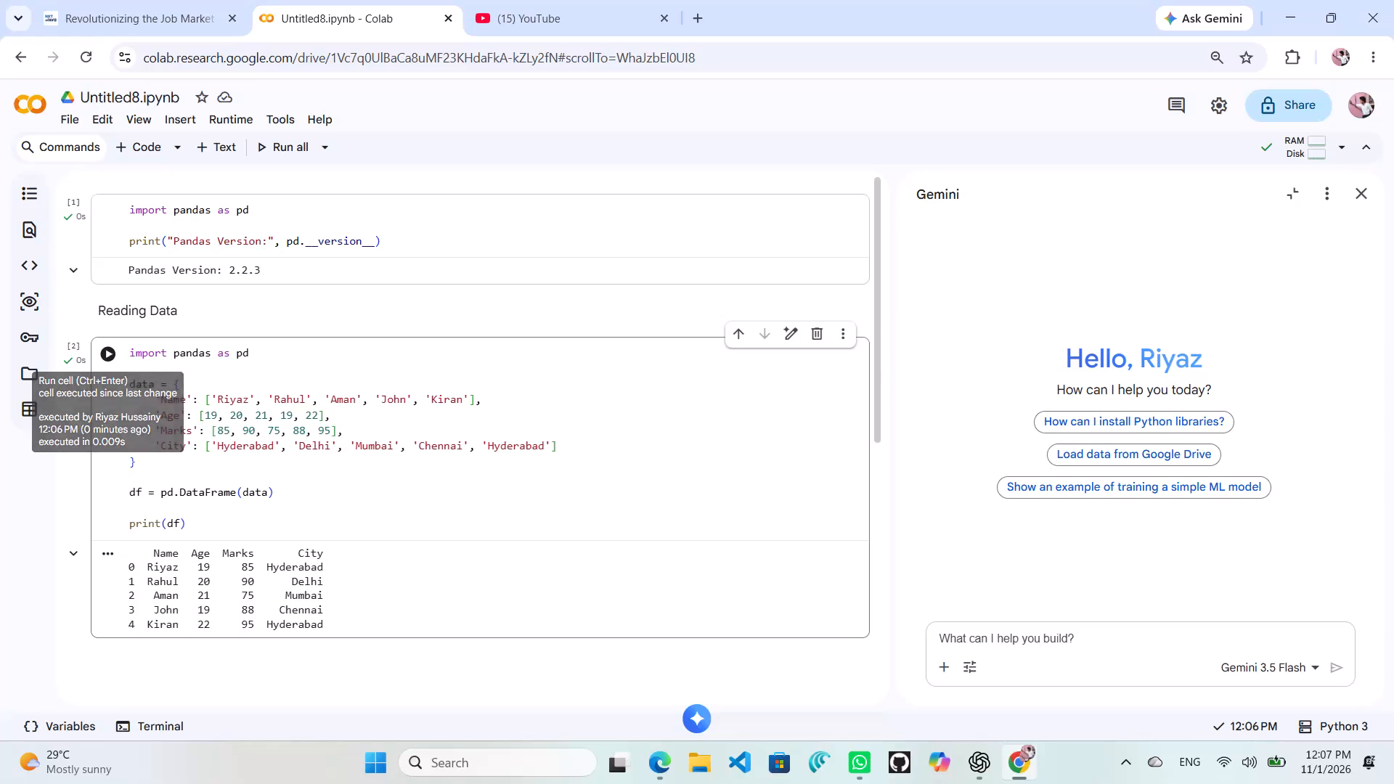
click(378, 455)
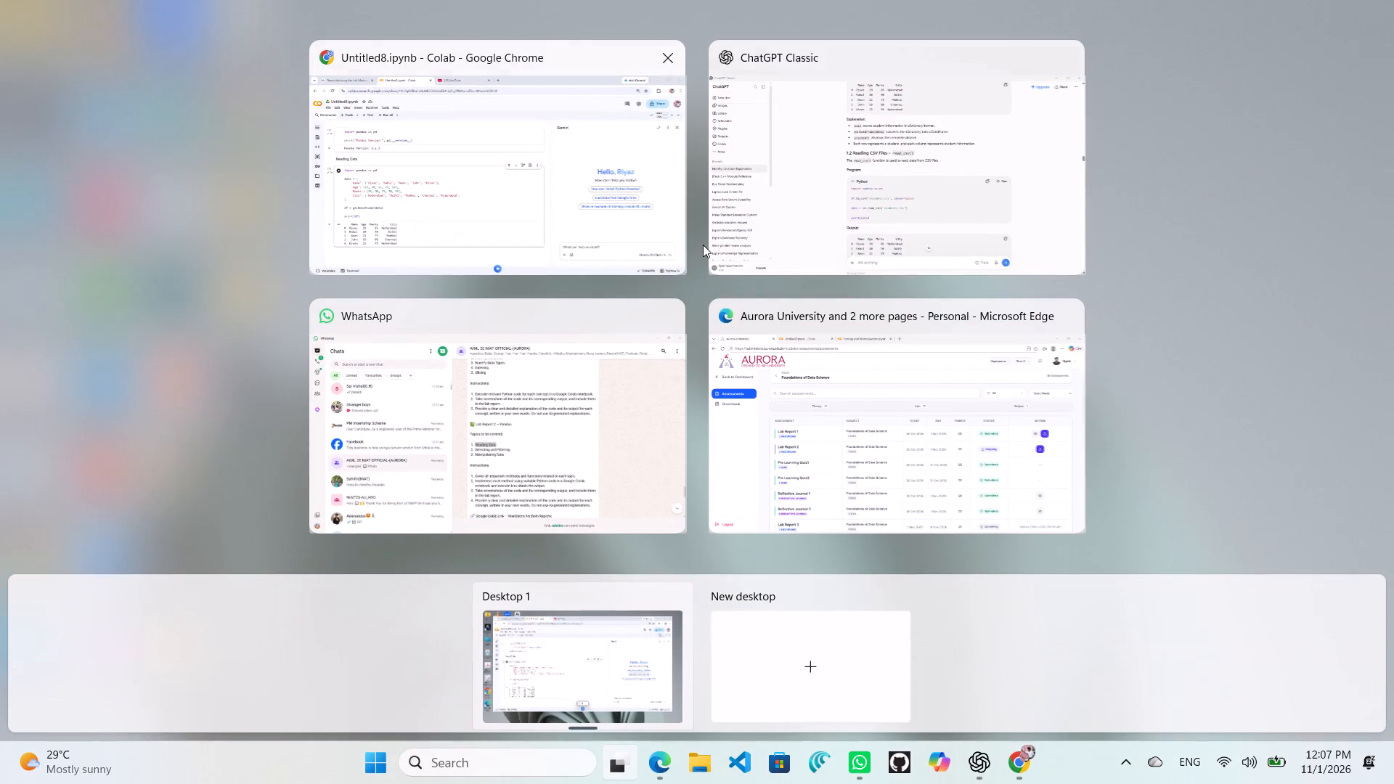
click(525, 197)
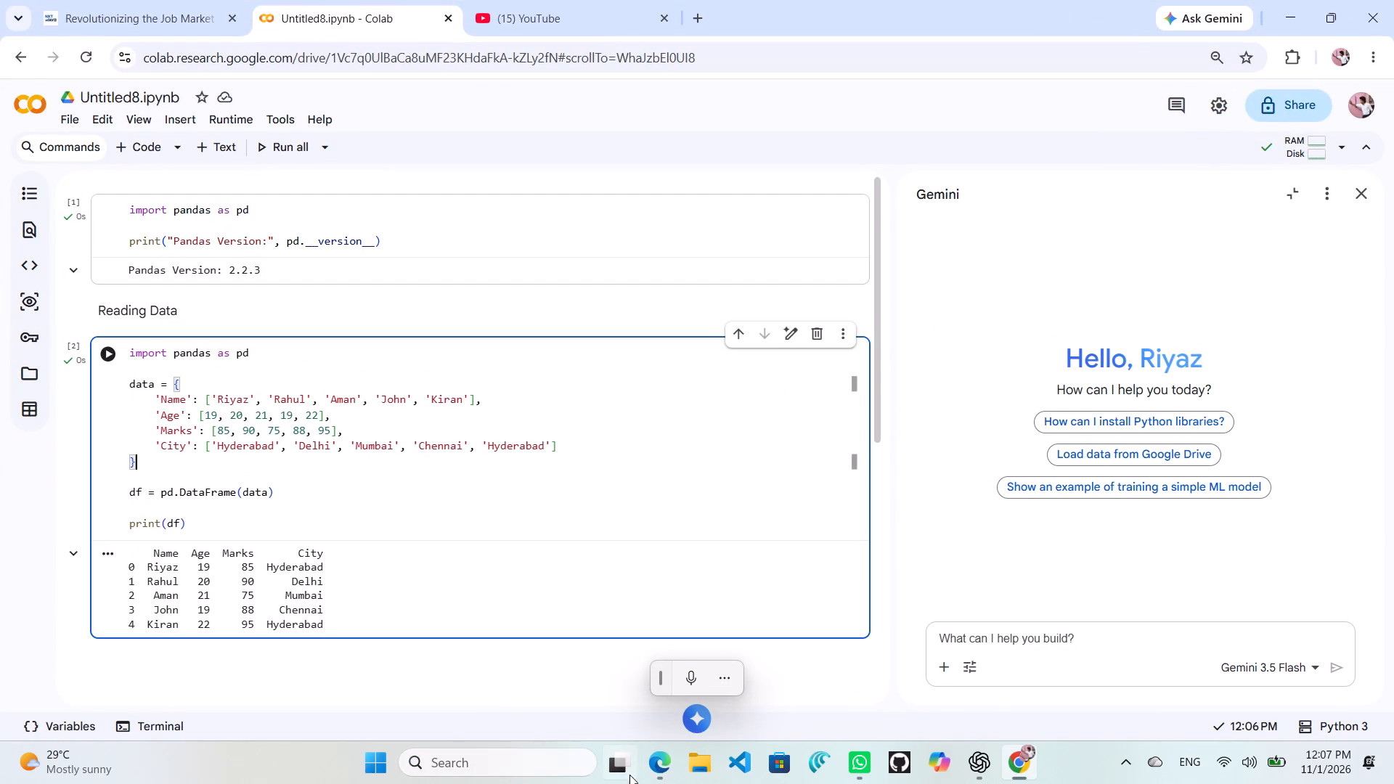
Open the Backend lab report-2 Word document from the Documents folder in File Explorer.
click(701, 769)
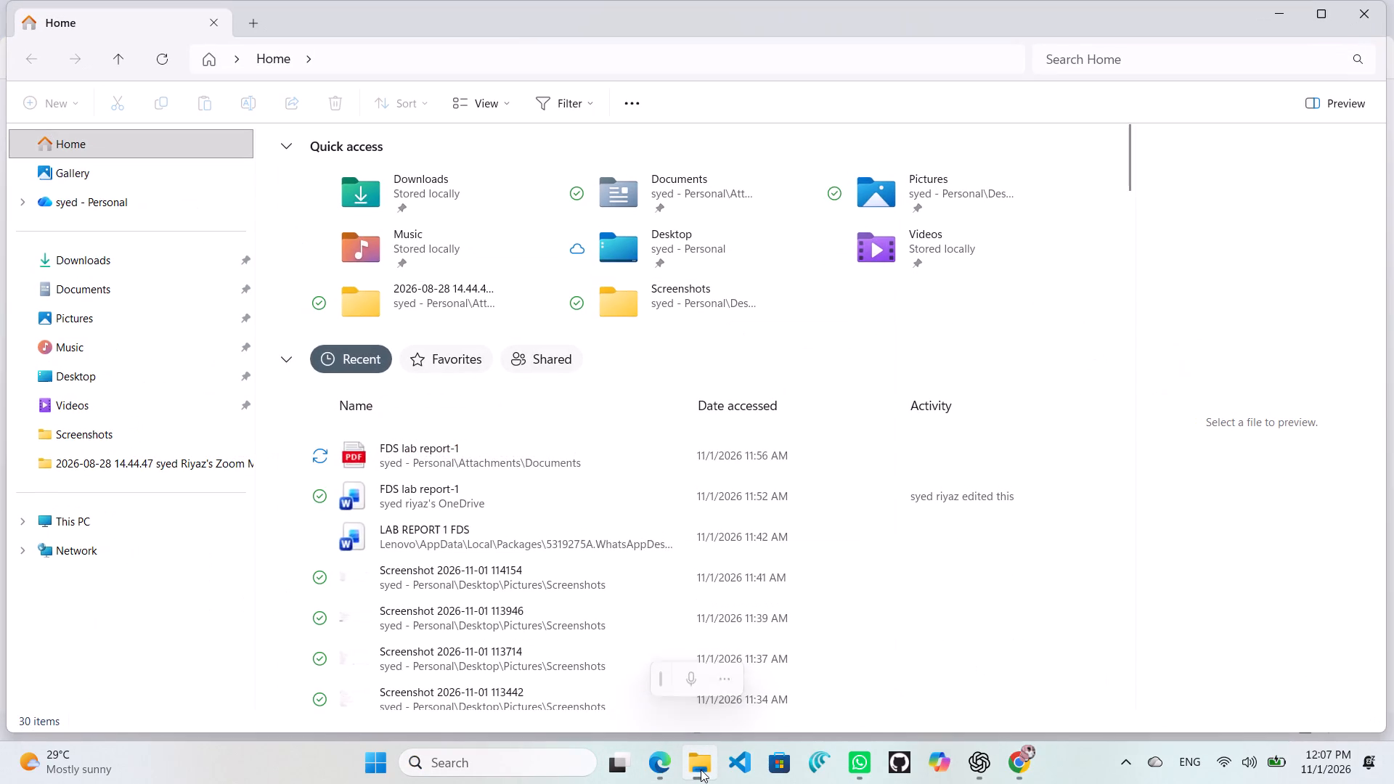
click(129, 285)
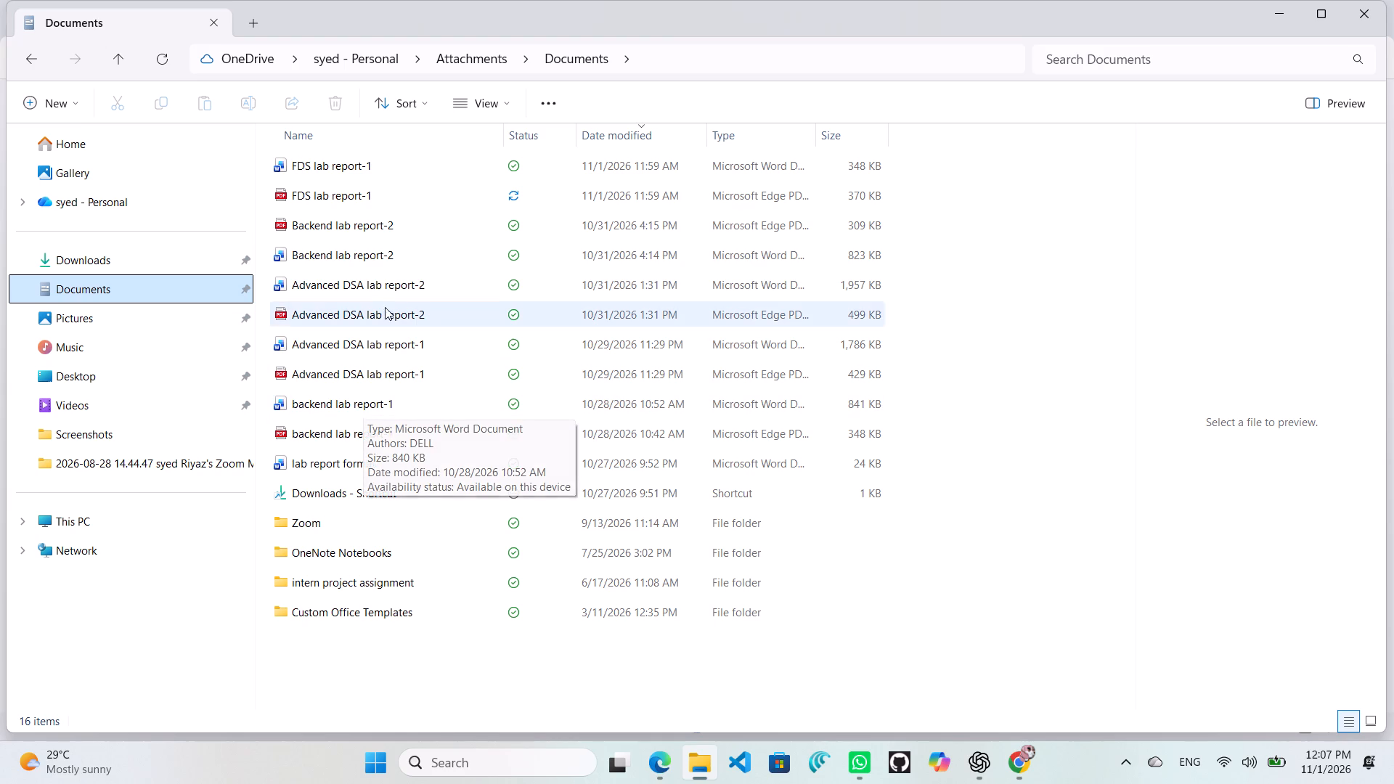
click(379, 258)
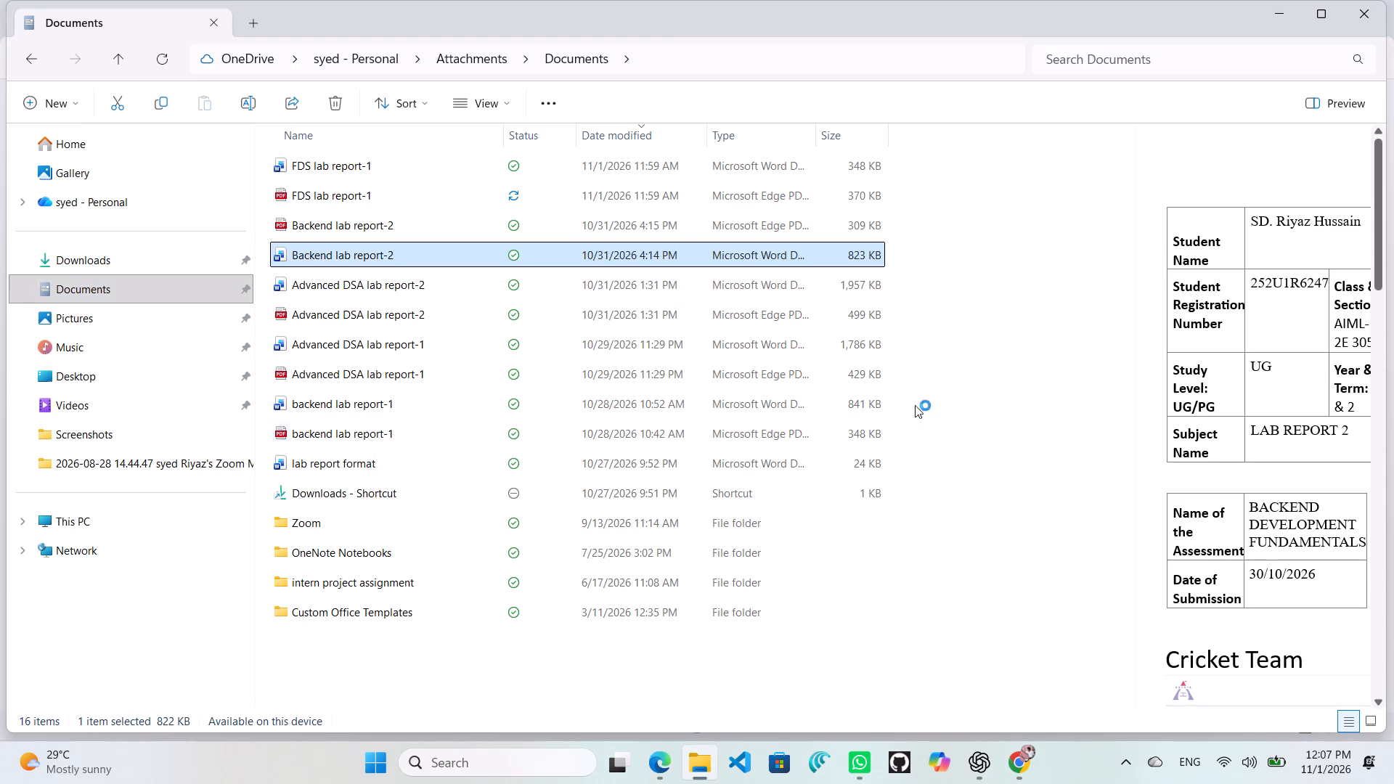
click(430, 253)
double_click(449, 250)
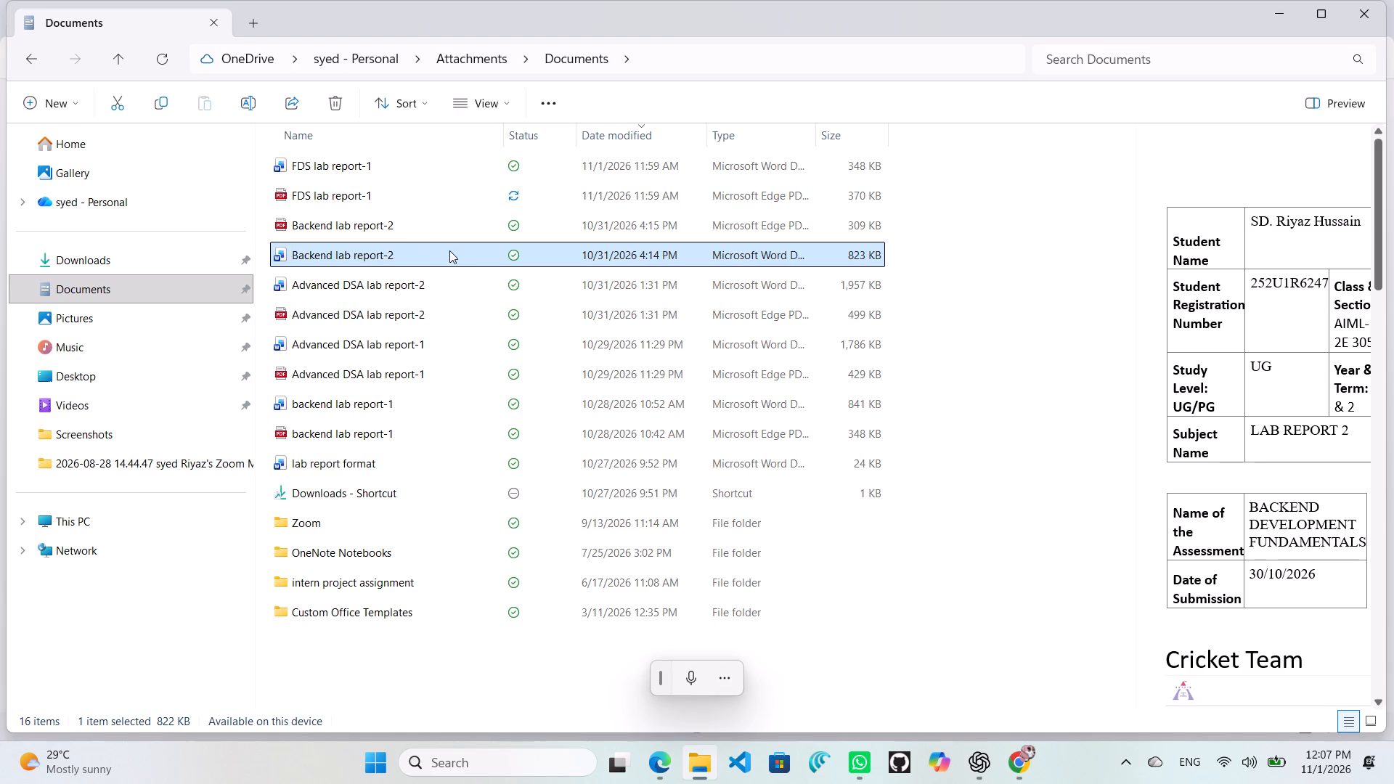
Delete the screenshots between the Cricket Team and Movies headings in the Backend lab report-2 document.
scroll(624, 283, down, 1)
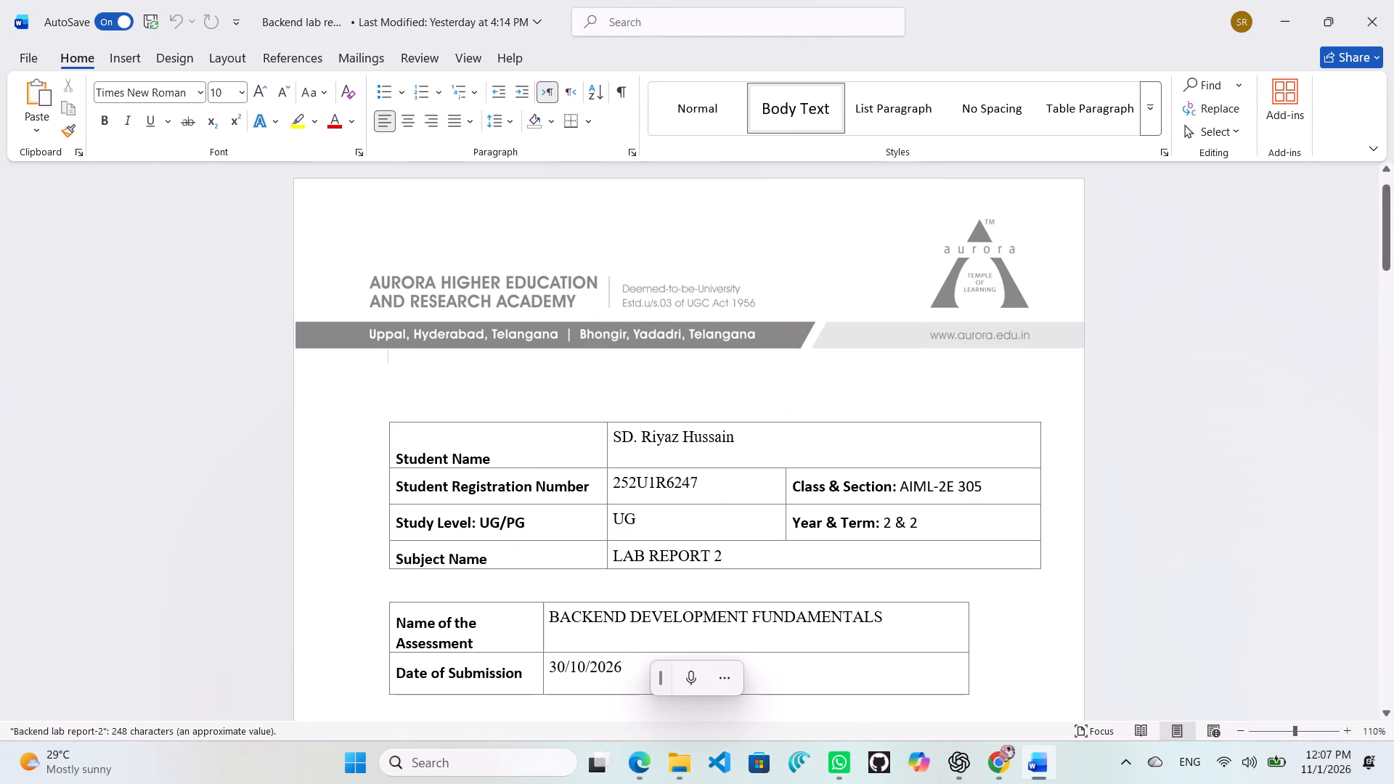
scroll(624, 283, down, 1)
drag(389, 442, 661, 684)
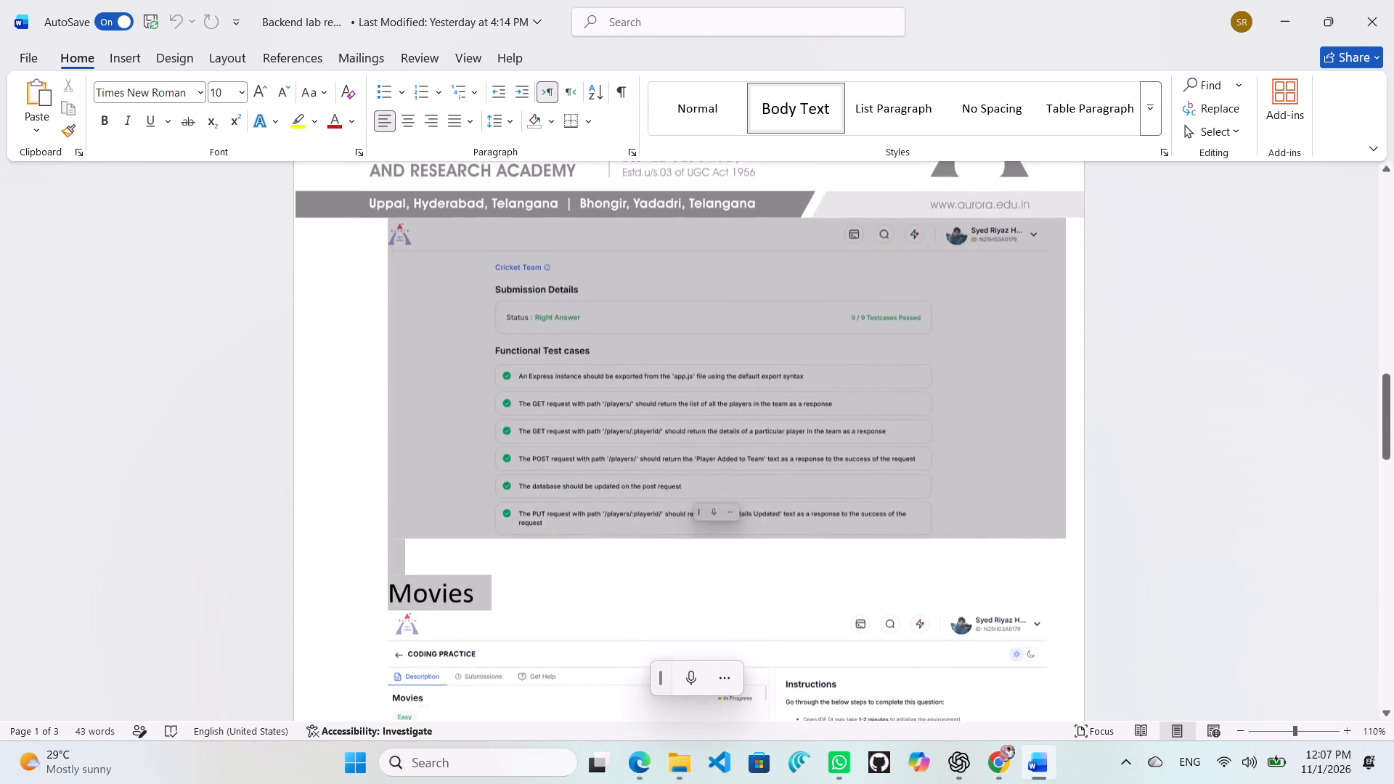
drag(661, 684, 548, 126)
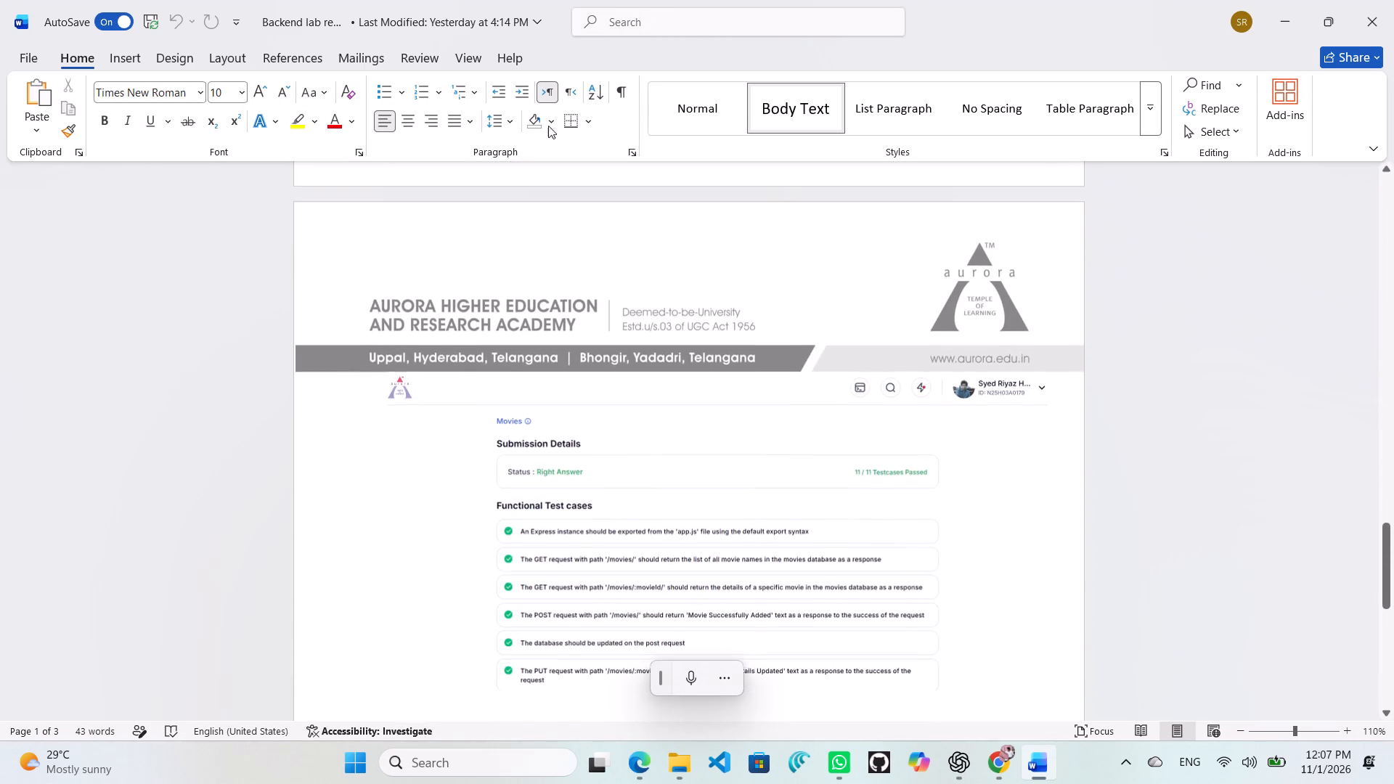
drag(548, 126, 387, 669)
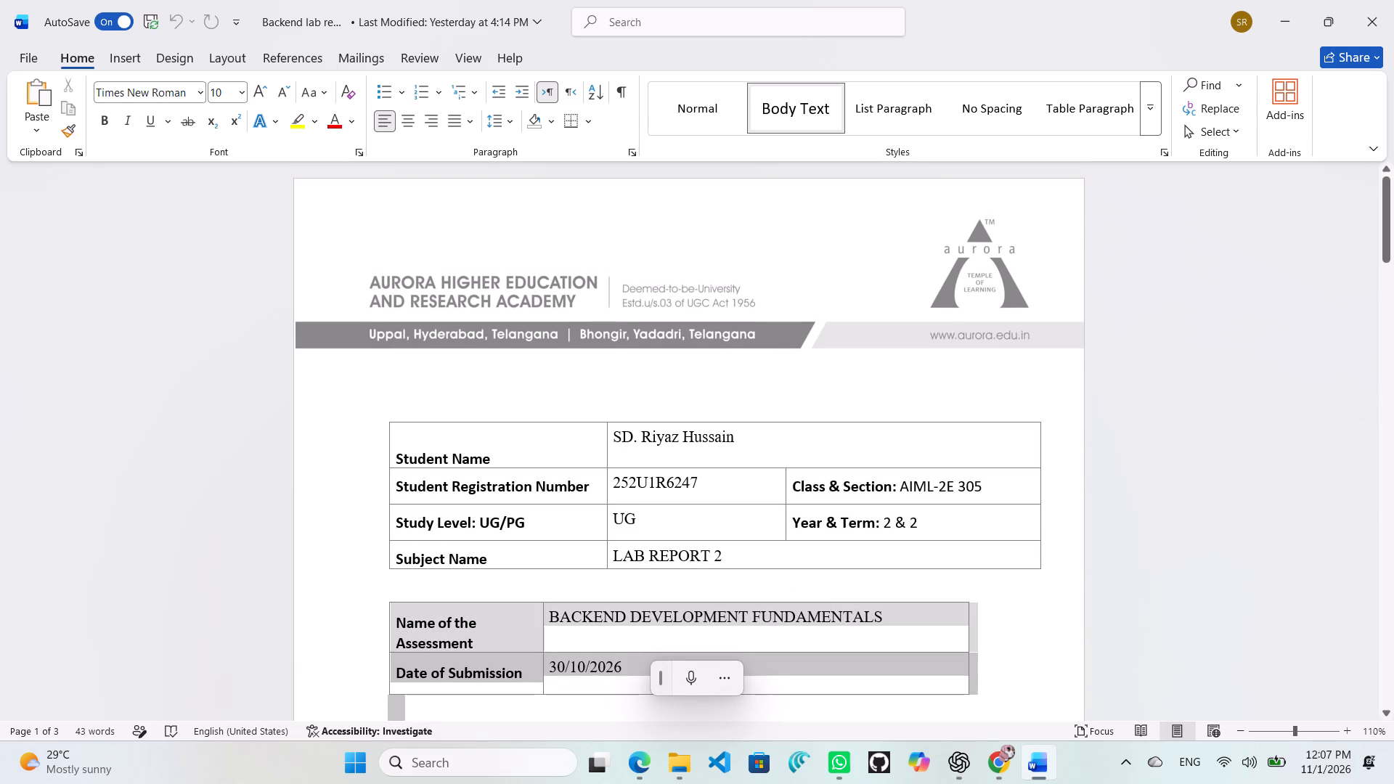
drag(387, 669, 422, 634)
click(422, 634)
scroll(422, 634, down, 1)
key(BackSpace)
click(564, 437)
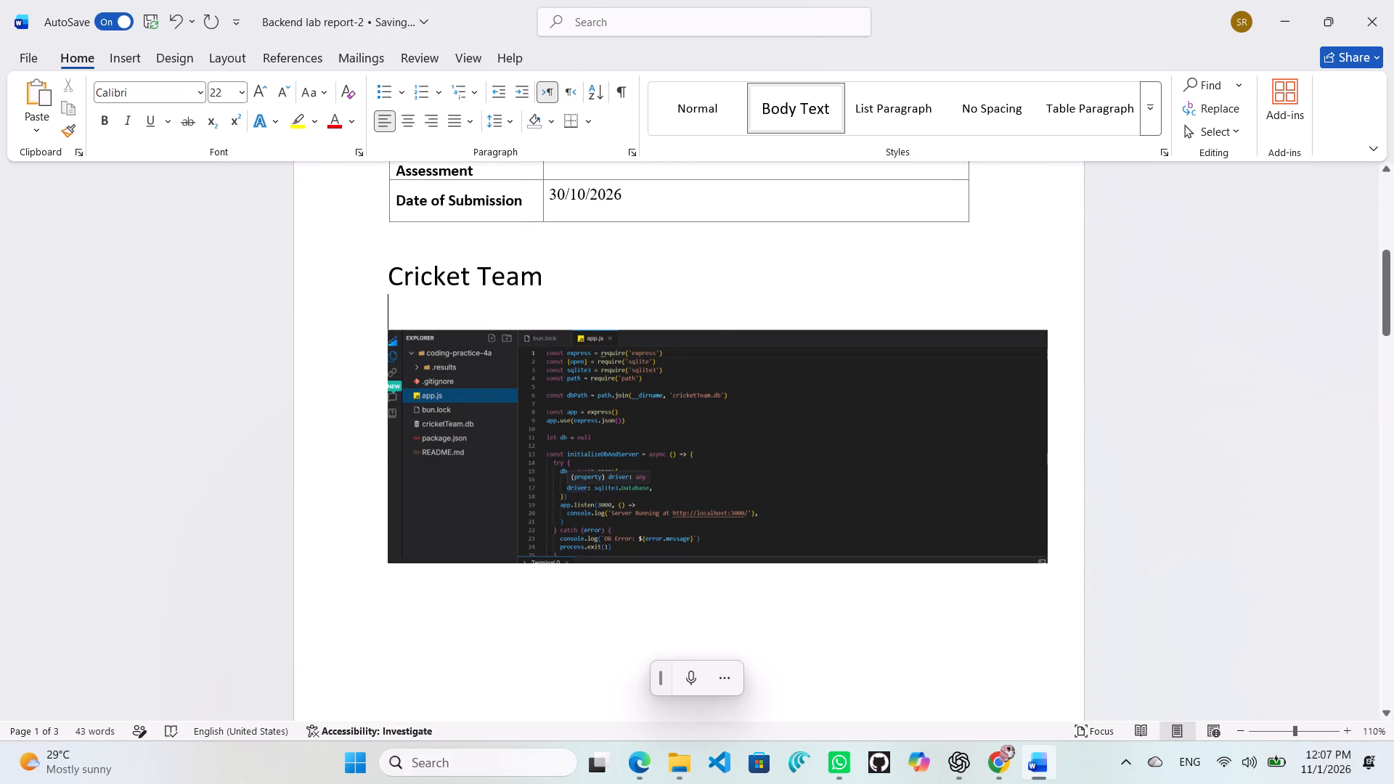
key(BackSpace)
click(564, 437)
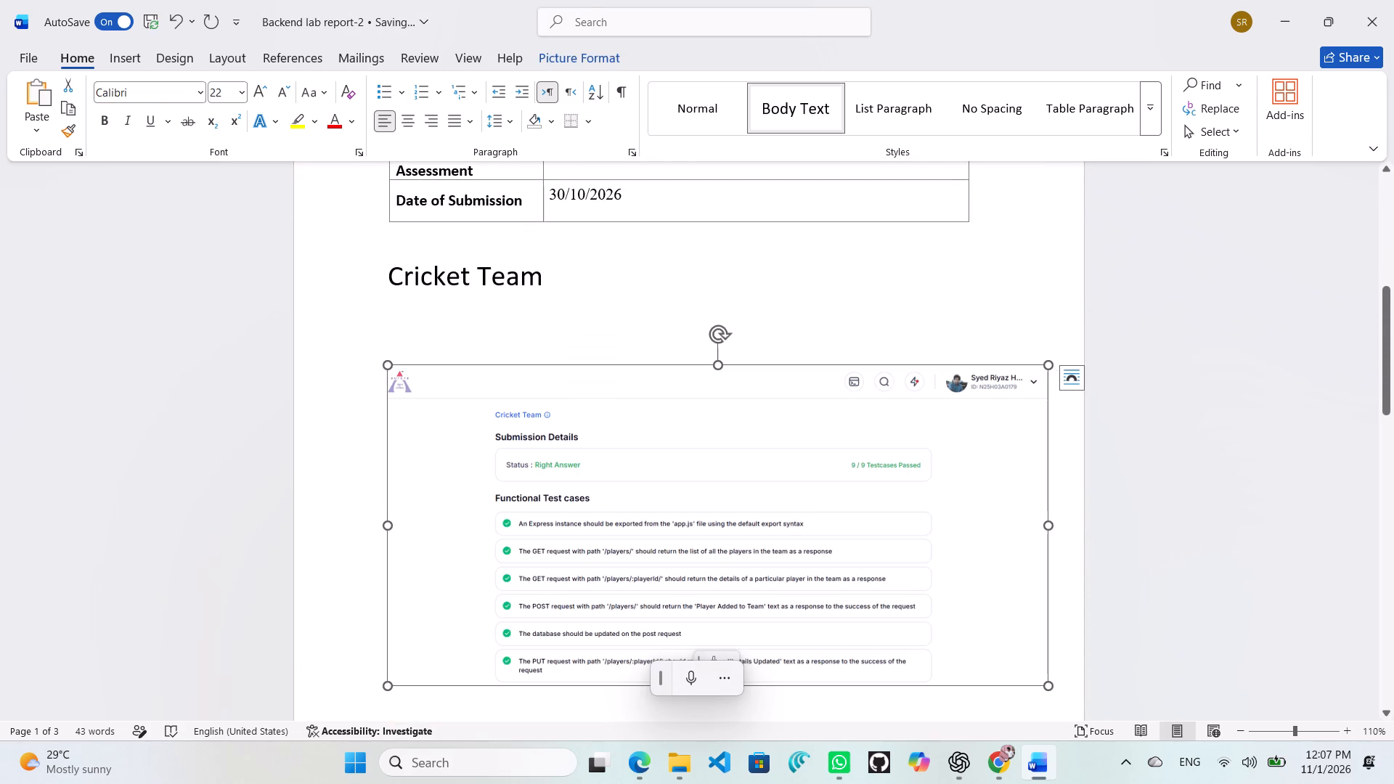
key(BackSpace)
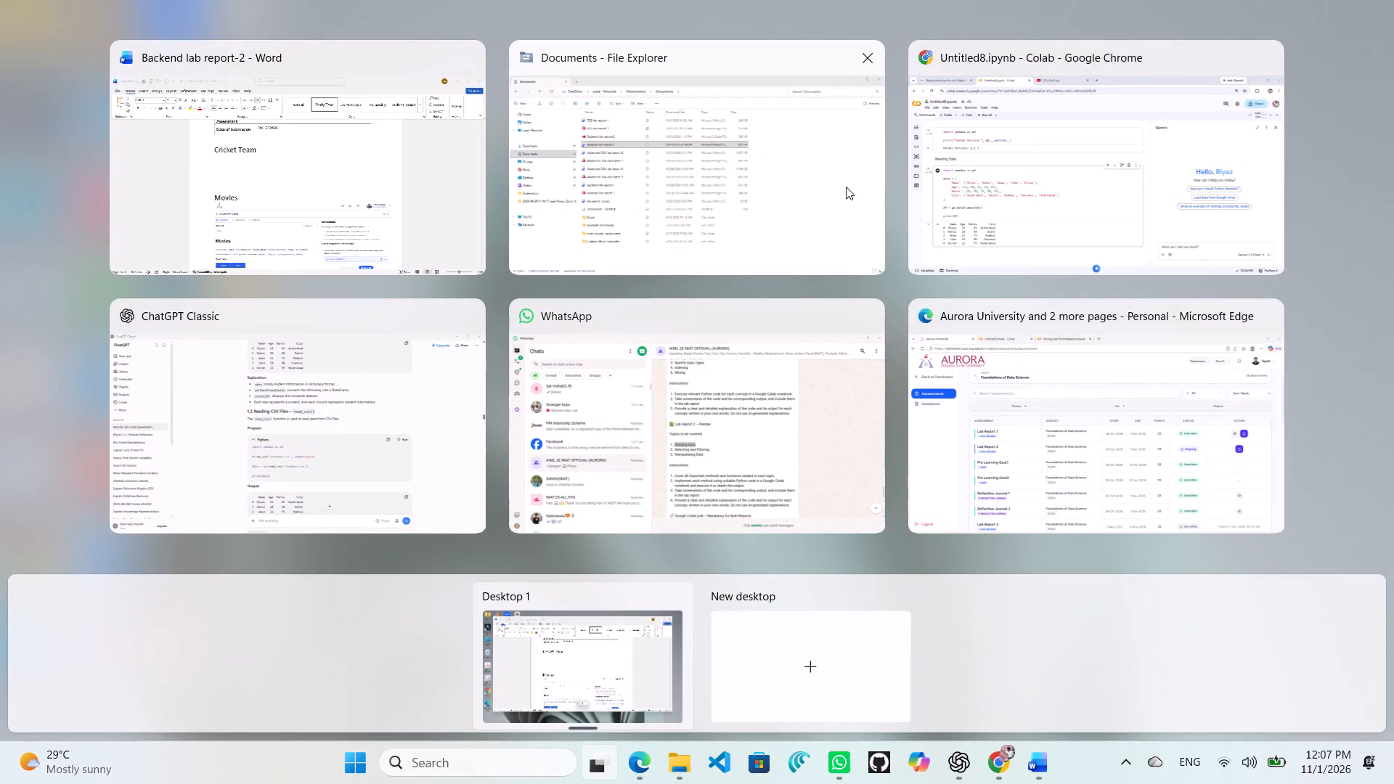
Replace the Cricket Team heading in the Word report with the Reading Data heading copied from the Colab notebook.
drag(978, 211, 965, 201)
click(965, 201)
scroll(515, 245, up, 1)
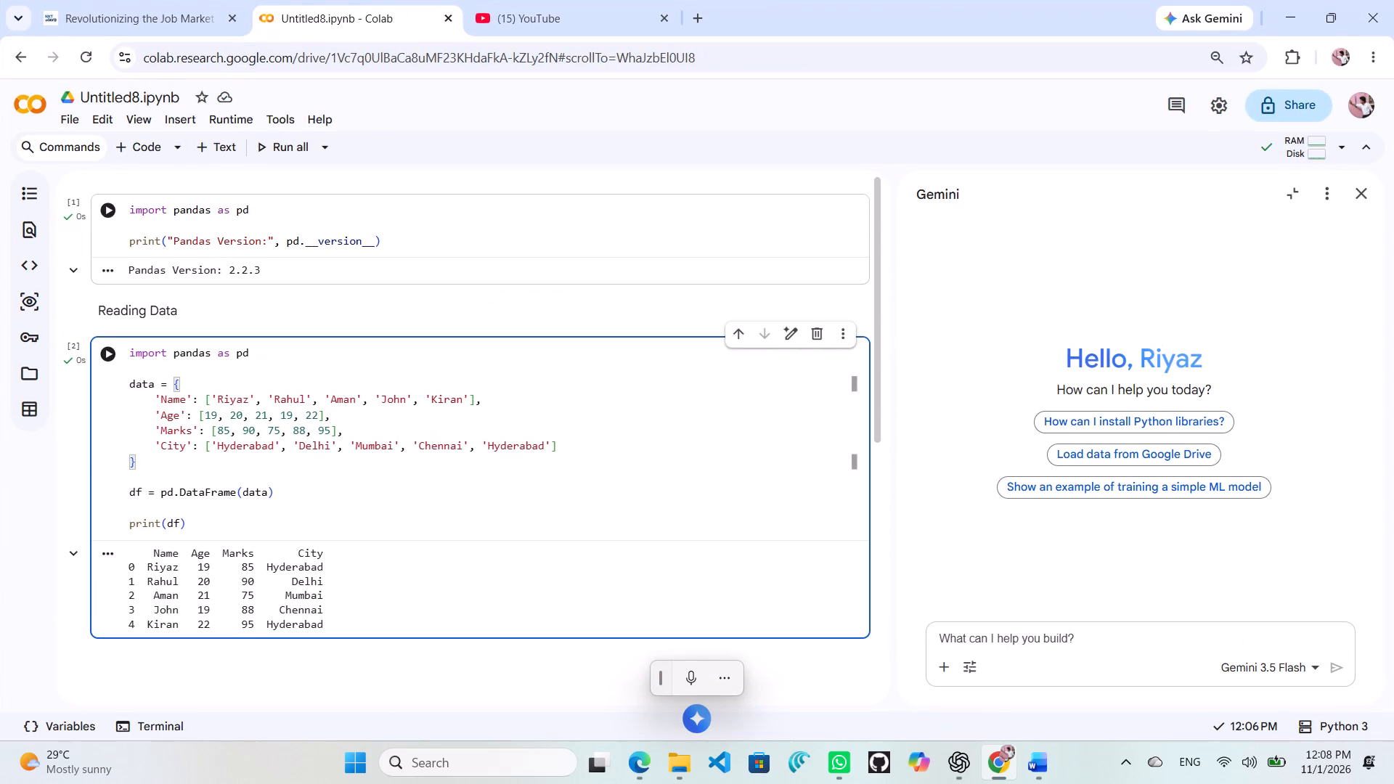
scroll(515, 245, up, 1)
drag(180, 309, 97, 309)
key(ctrl+c)
click(513, 379)
click(789, 157)
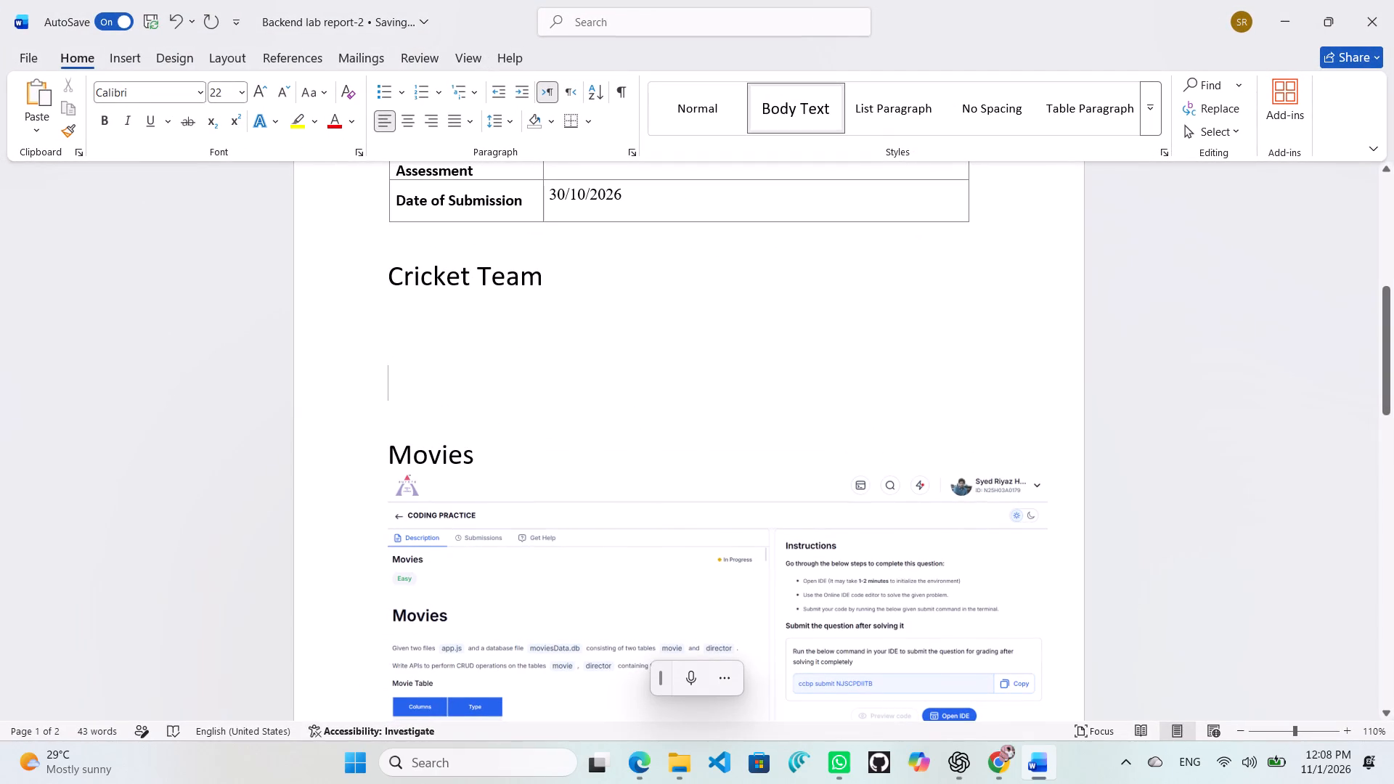
drag(553, 280, 388, 280)
key(ctrl+v)
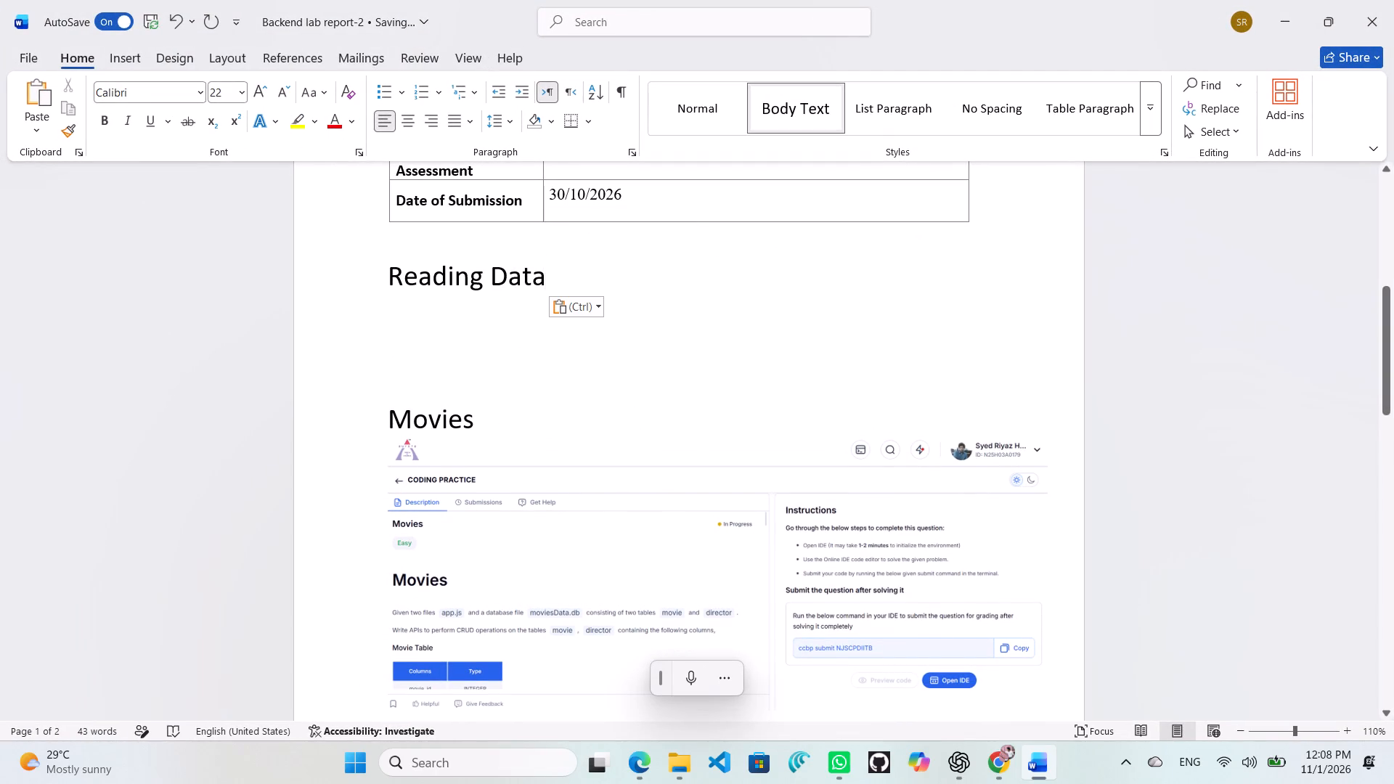
Return to the Untitled8.ipynb notebook in Chrome at the Pandas version and Reading Data cells.
click(635, 234)
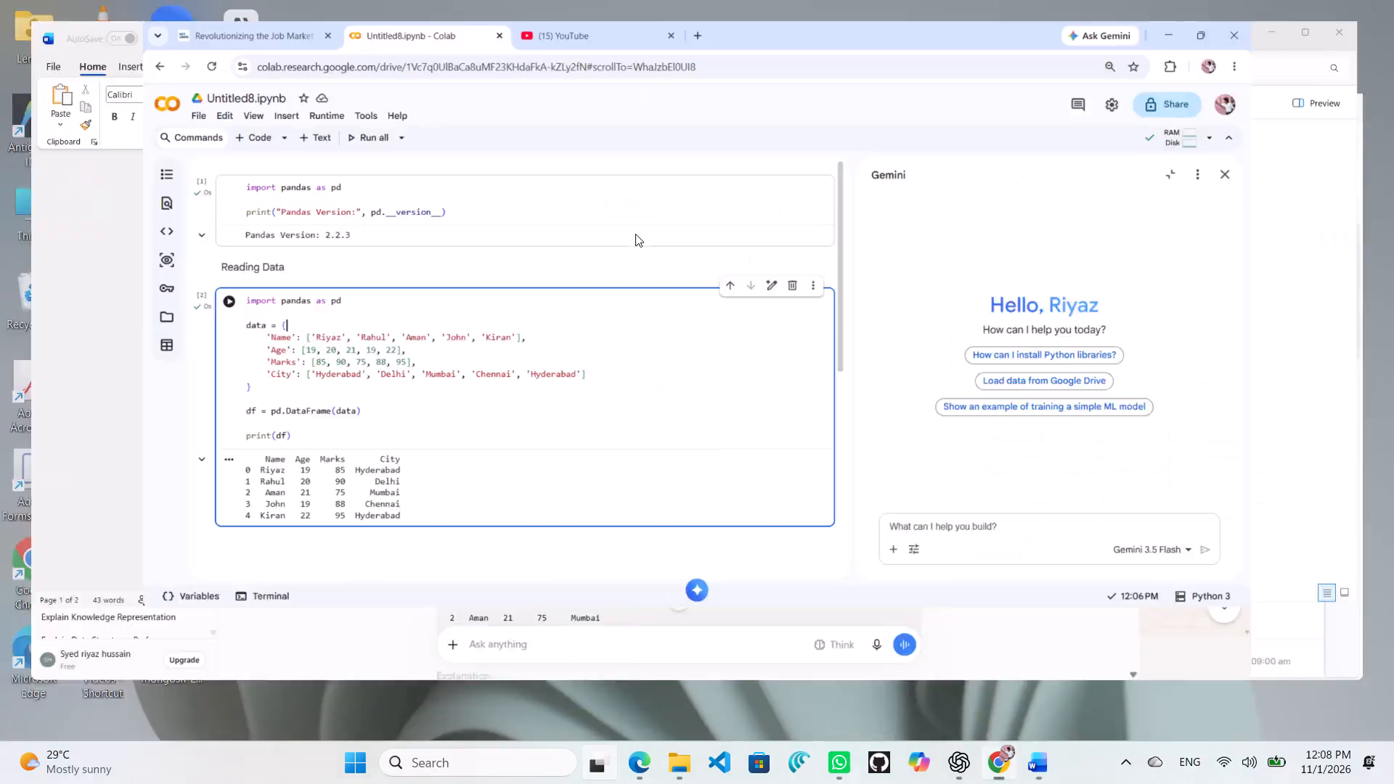
scroll(510, 264, up, 1)
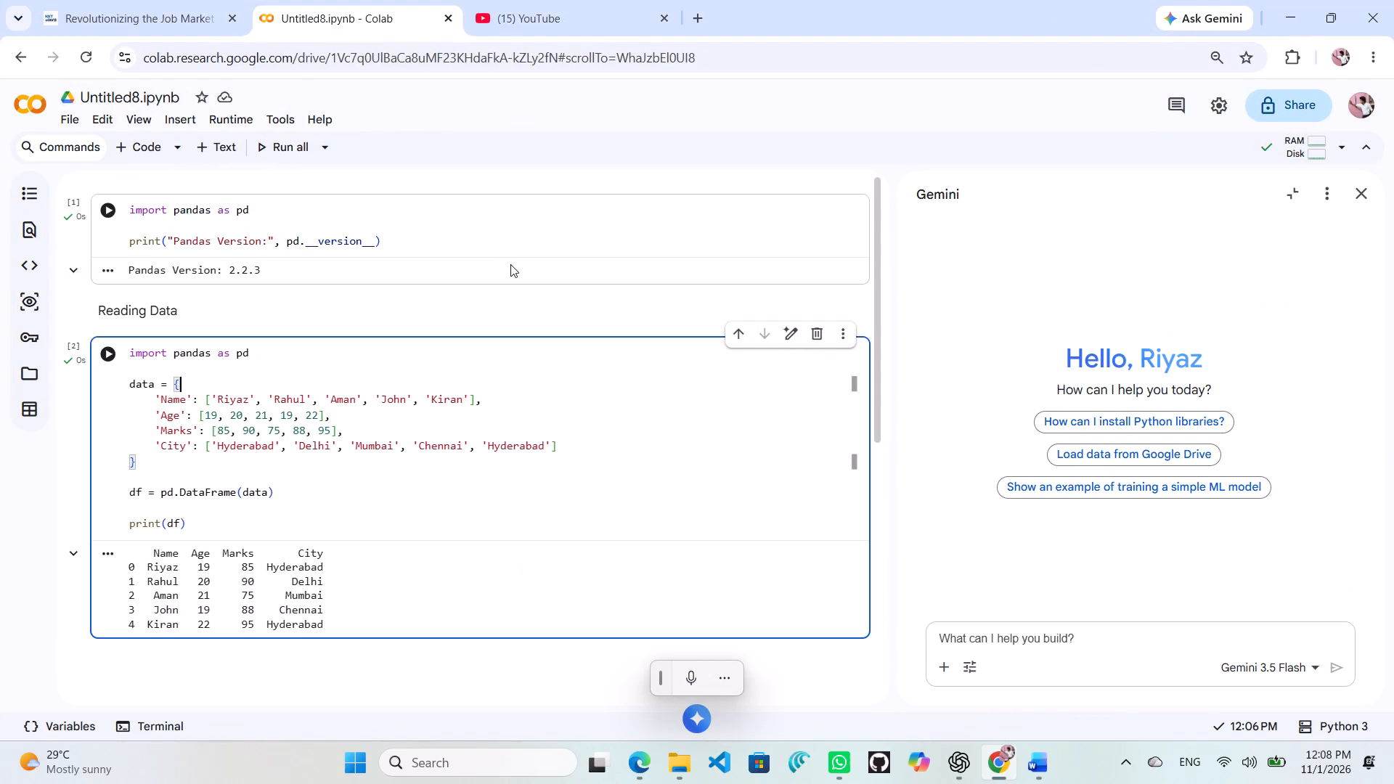
Capture a screenshot of the Pandas version and Reading Data cells with their outputs in the Colab notebook.
click(447, 669)
key(shift+super+s)
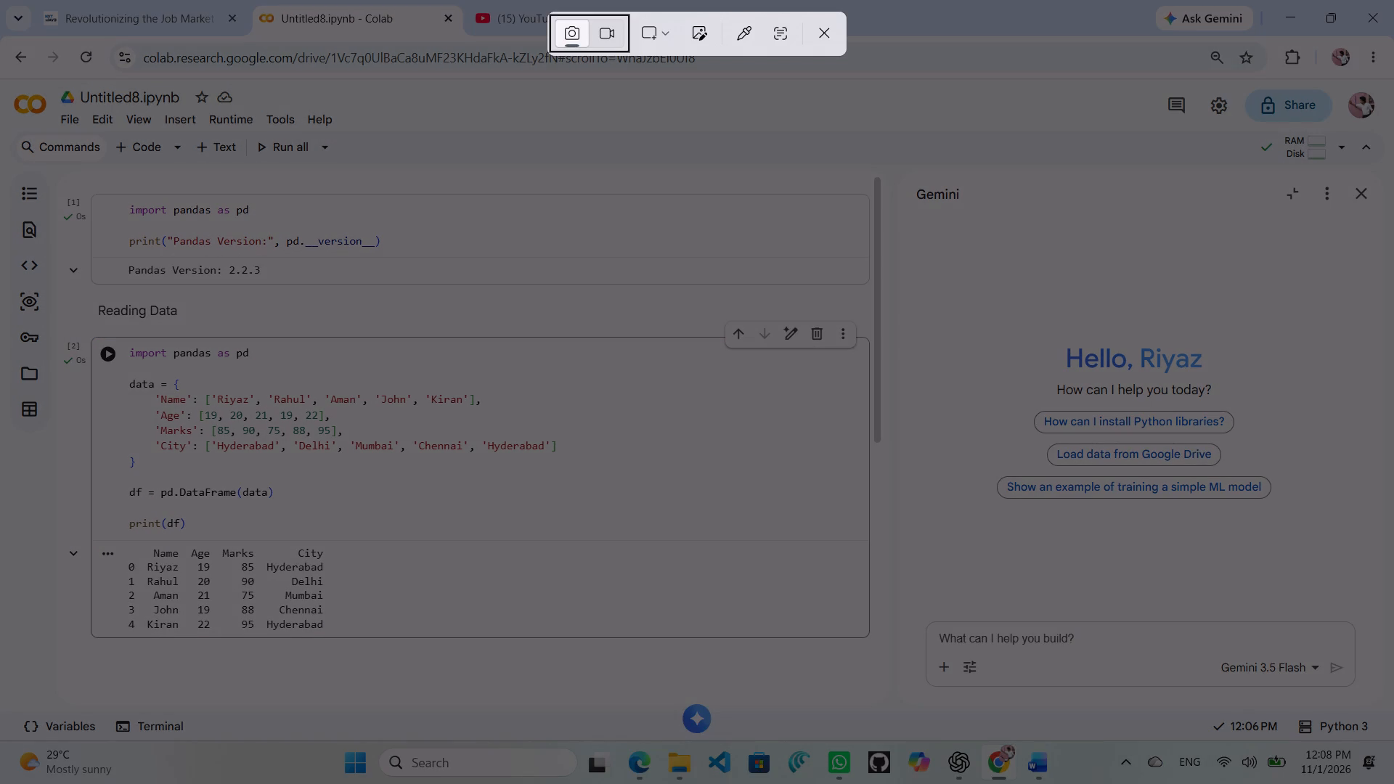
drag(54, 168, 869, 717)
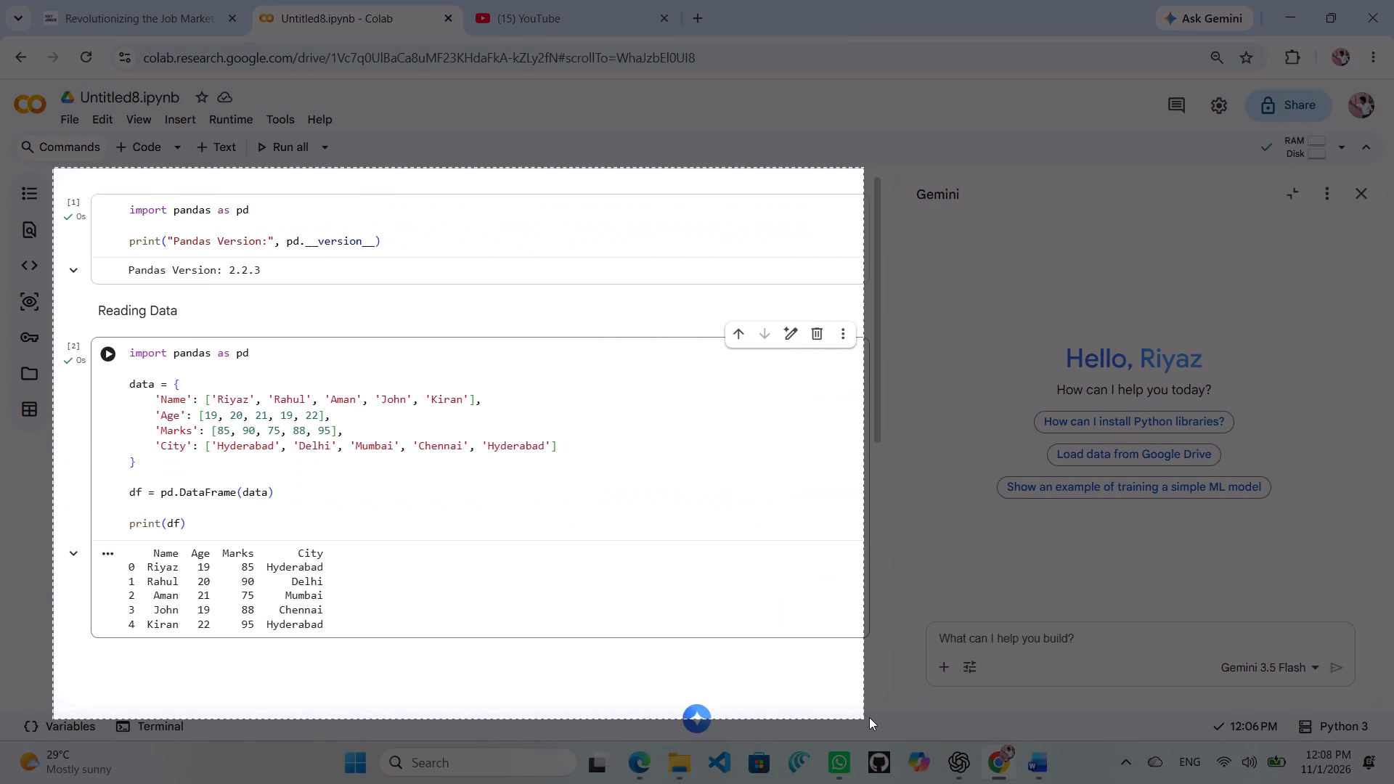
drag(869, 717, 881, 662)
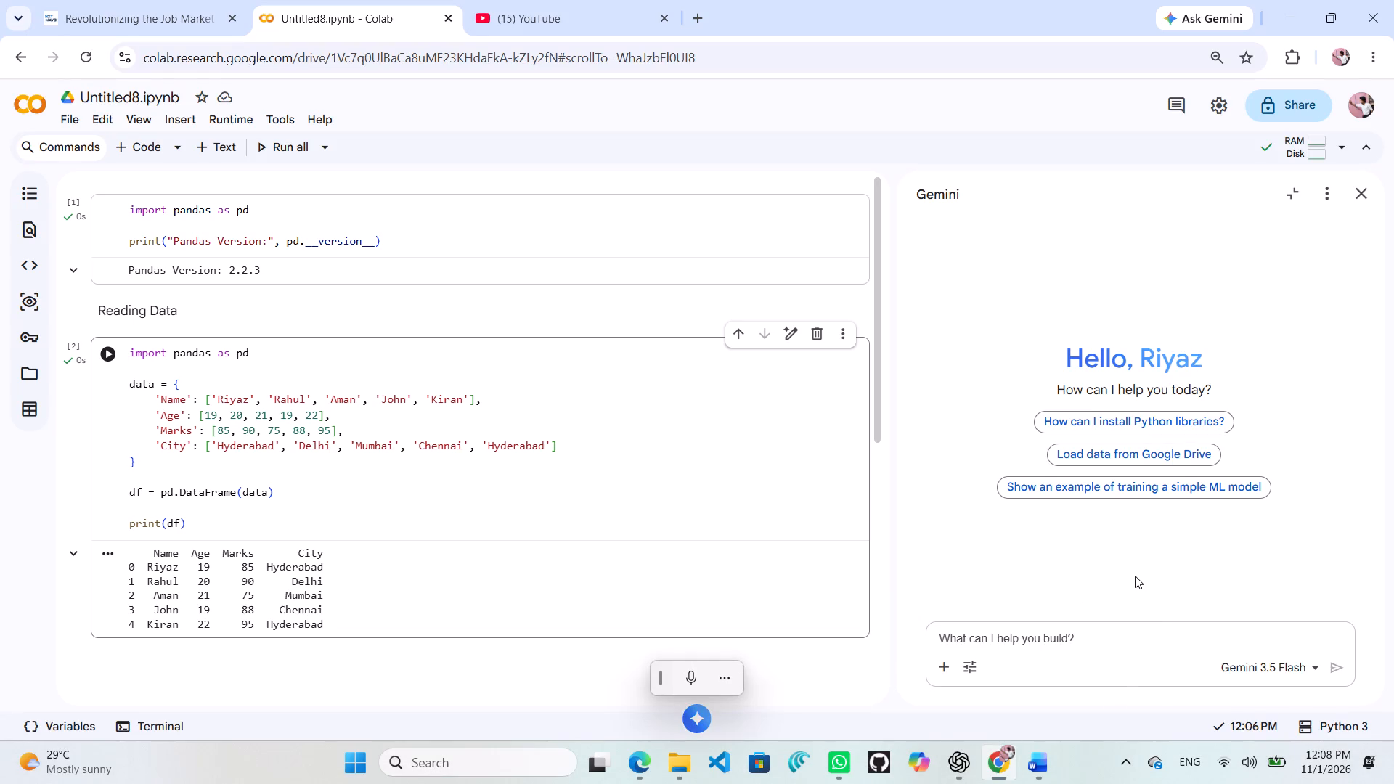
click(1183, 542)
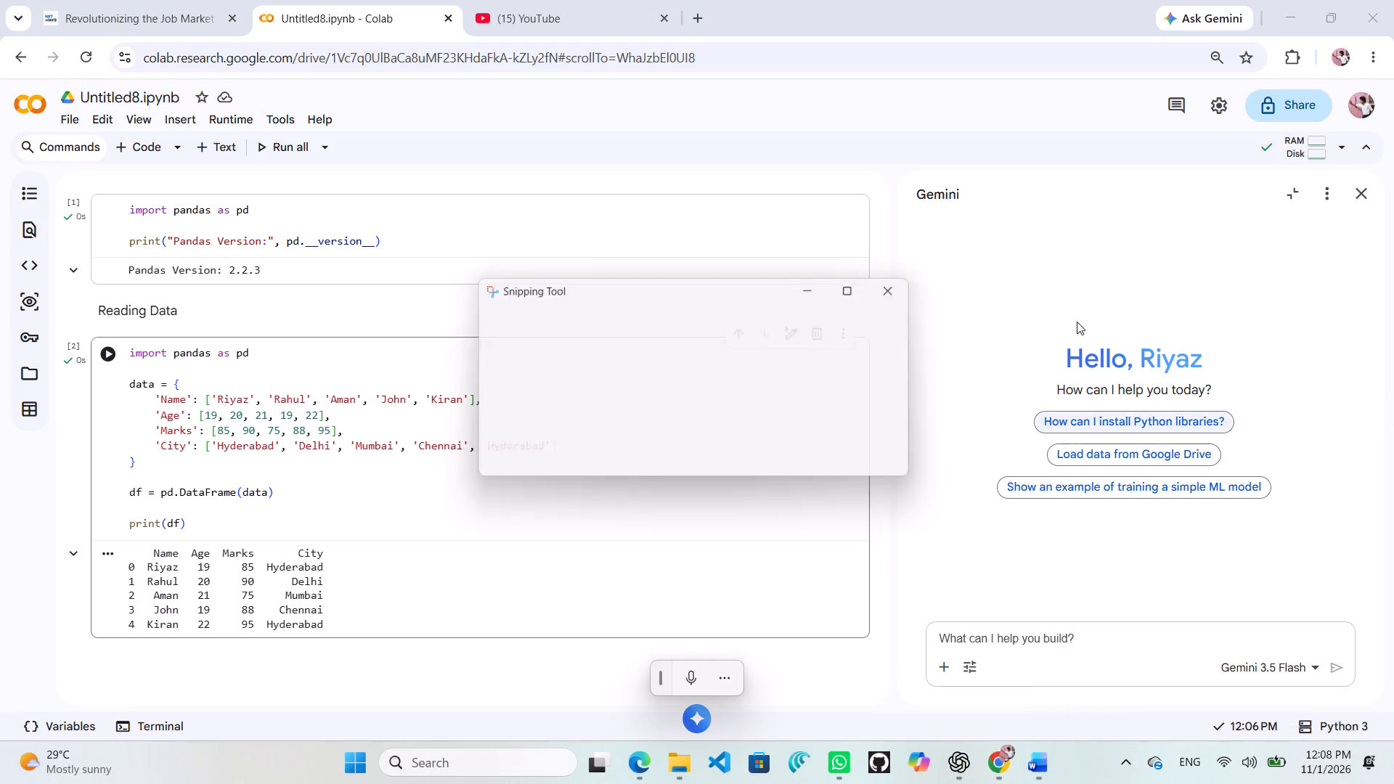
click(1209, 338)
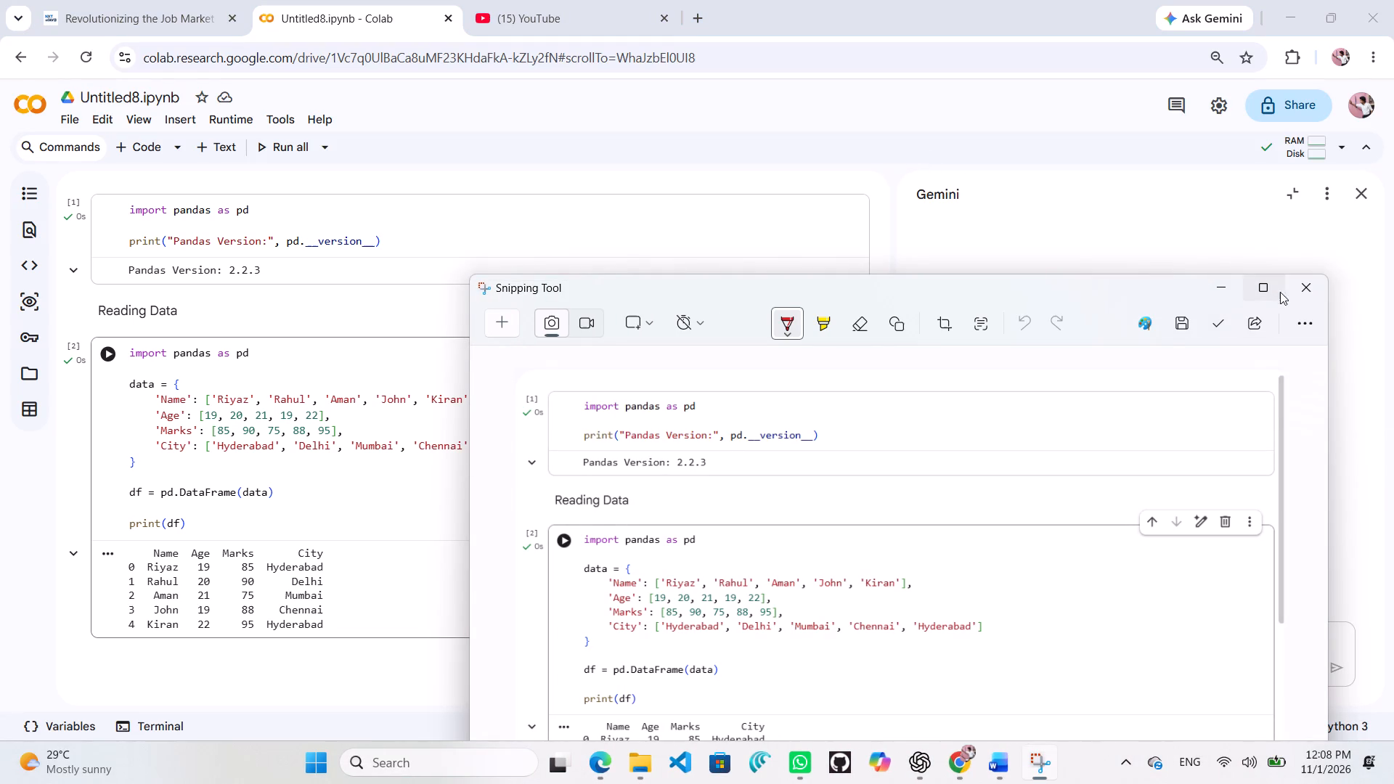
click(1296, 289)
Close the Gemini assistant pane beside the Colab notebook.
click(1369, 197)
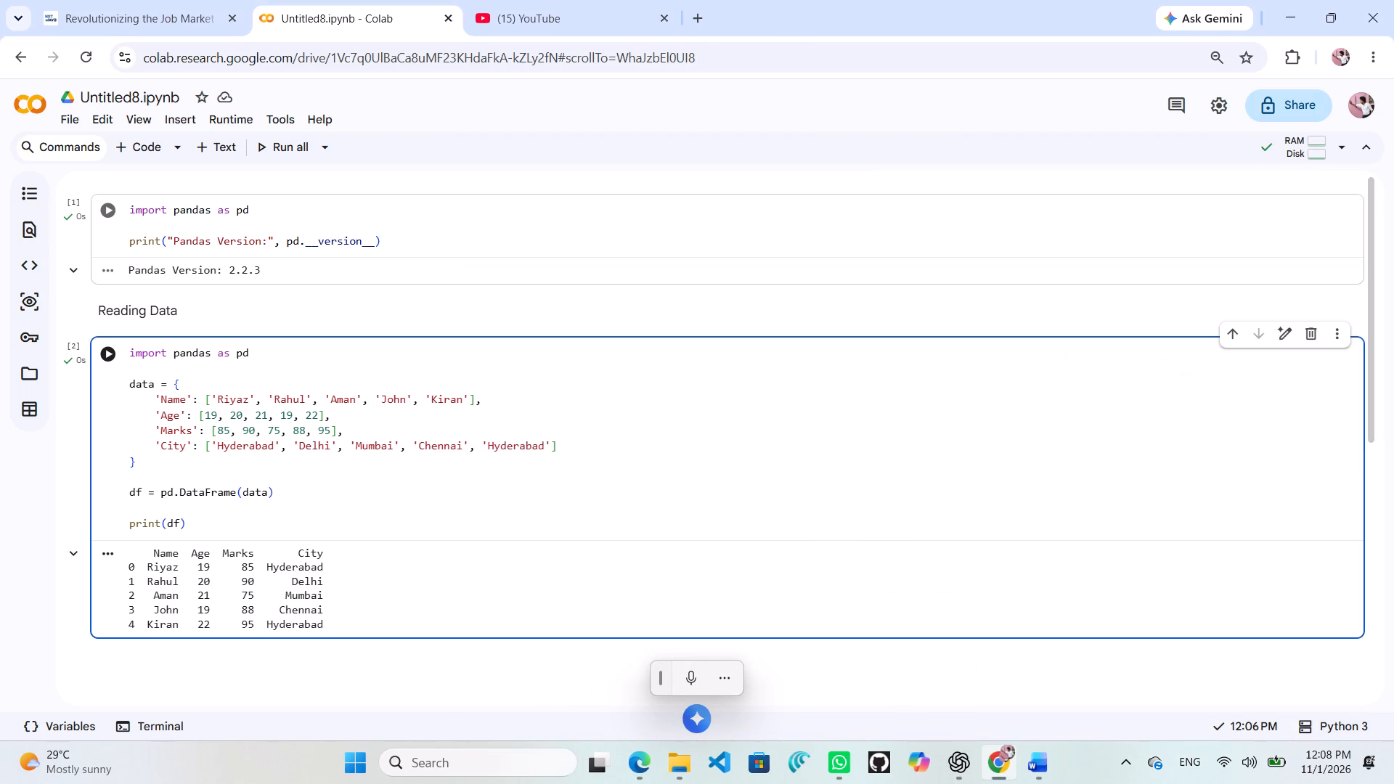
Switch to the Backend lab report-2 Word document and paste the notebook screenshot below the Reading Data heading.
click(735, 228)
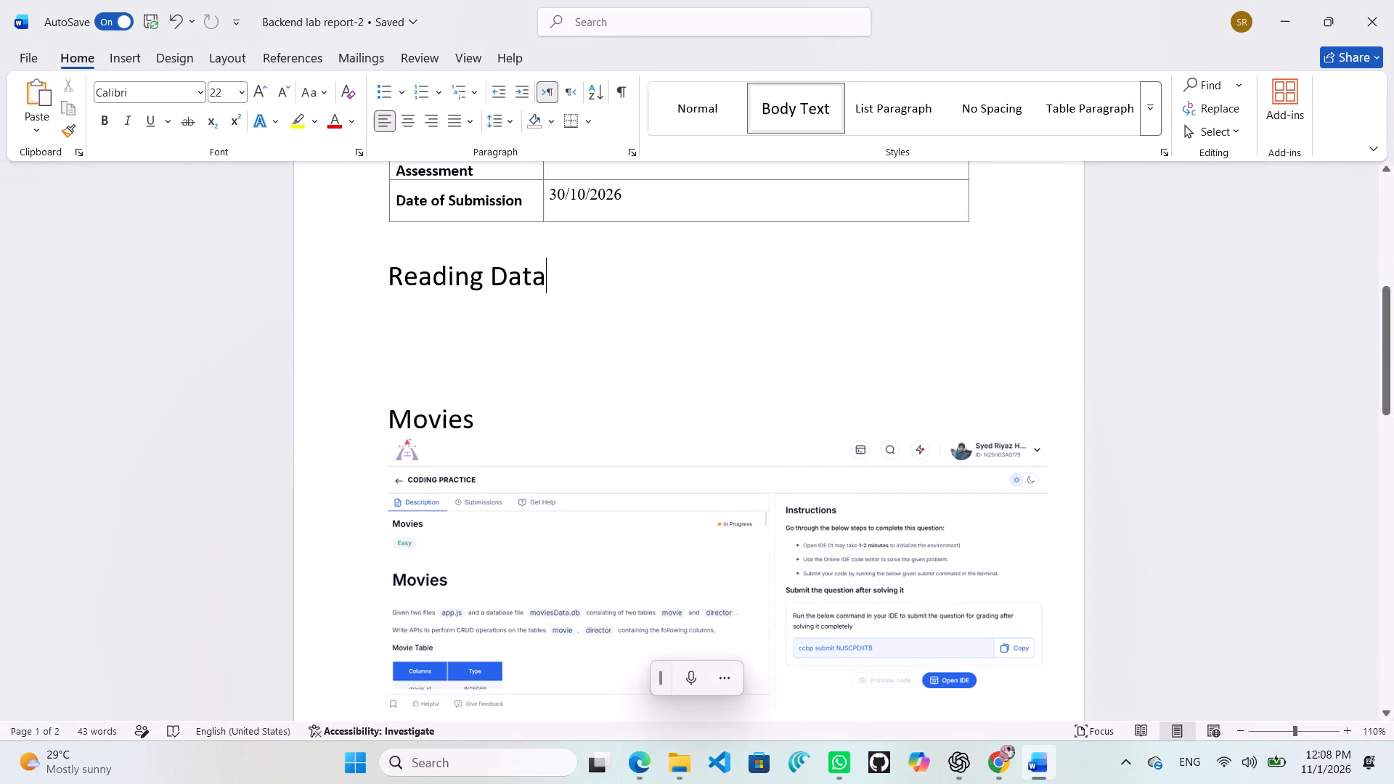
click(448, 311)
key(ctrl+v)
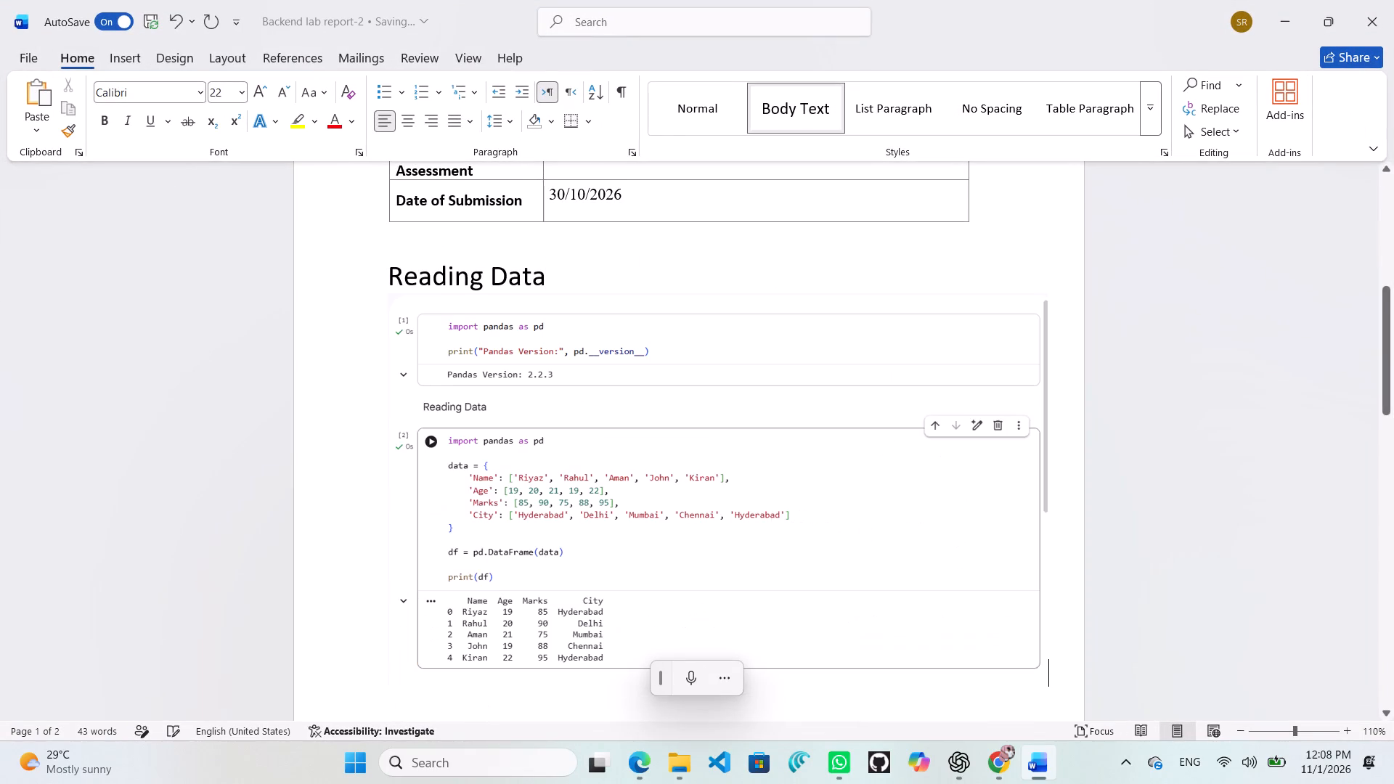
scroll(448, 311, down, 2)
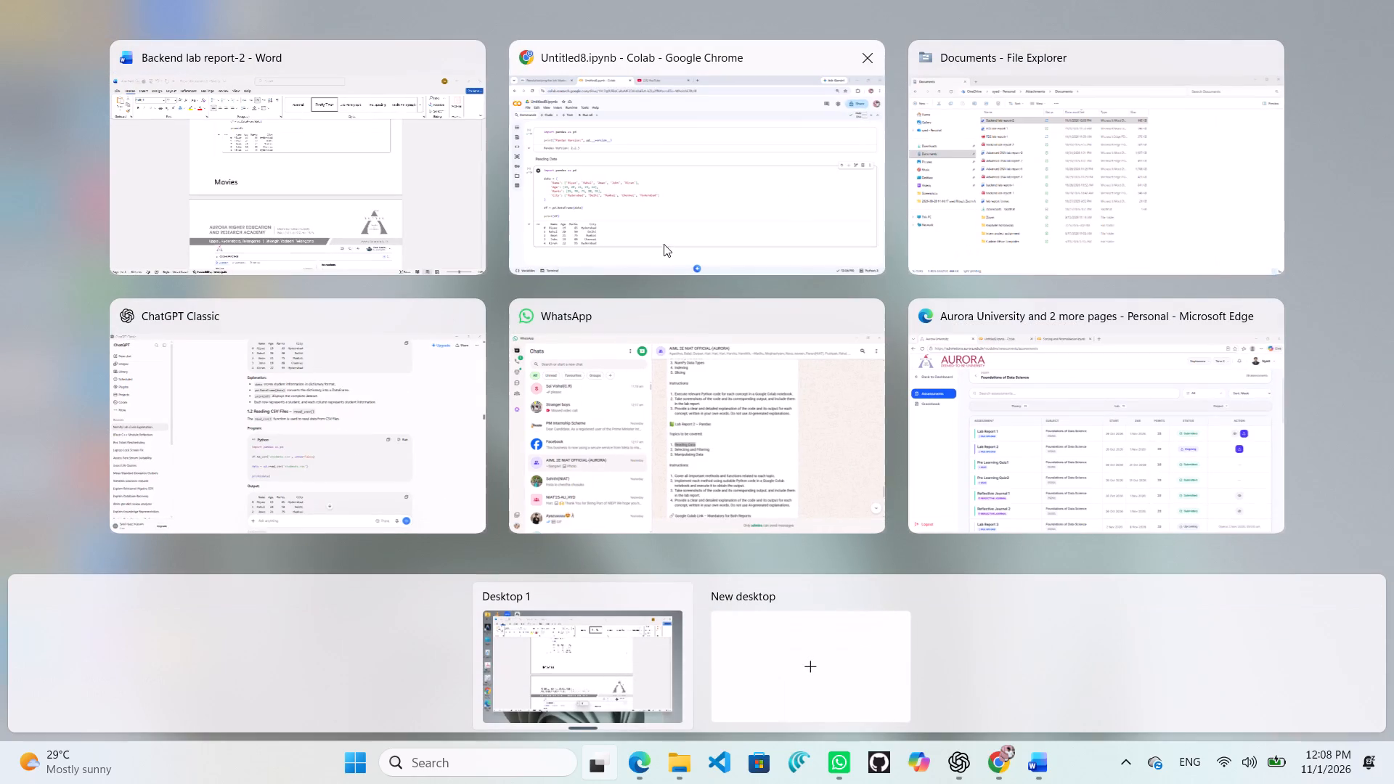